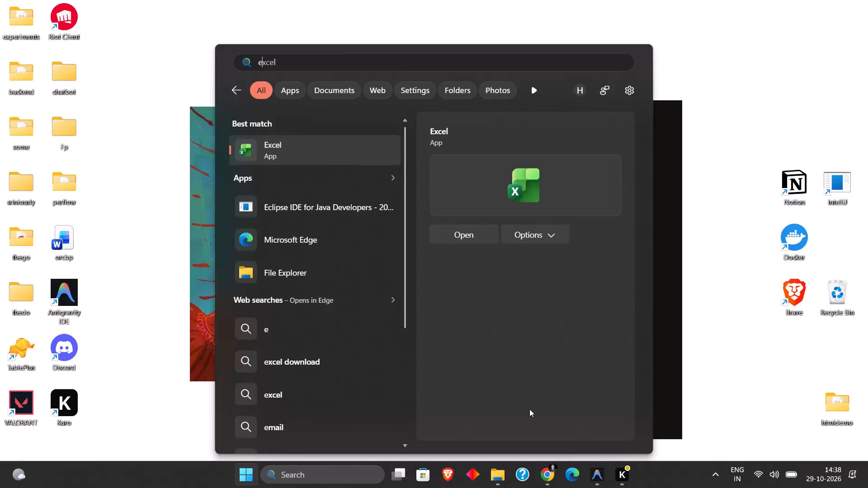
Replace the Windows search text with "wha" and launch the best-matching result.
key("BackSpace")
type("wha")
key("Return")
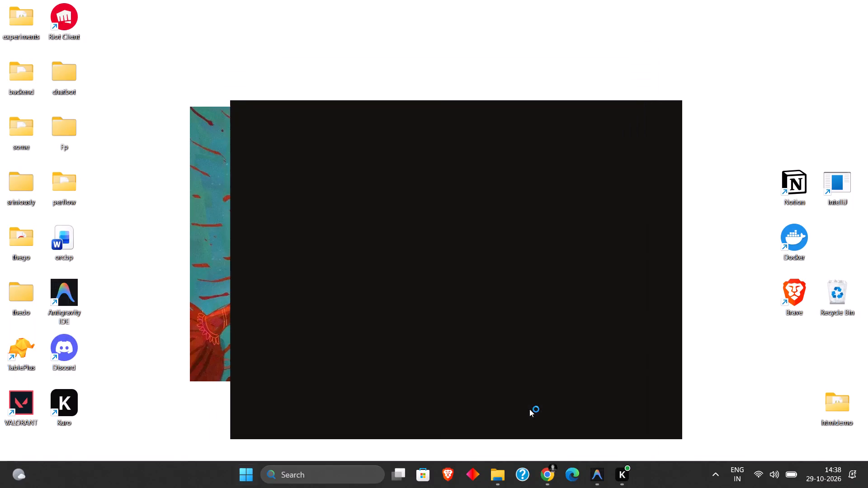
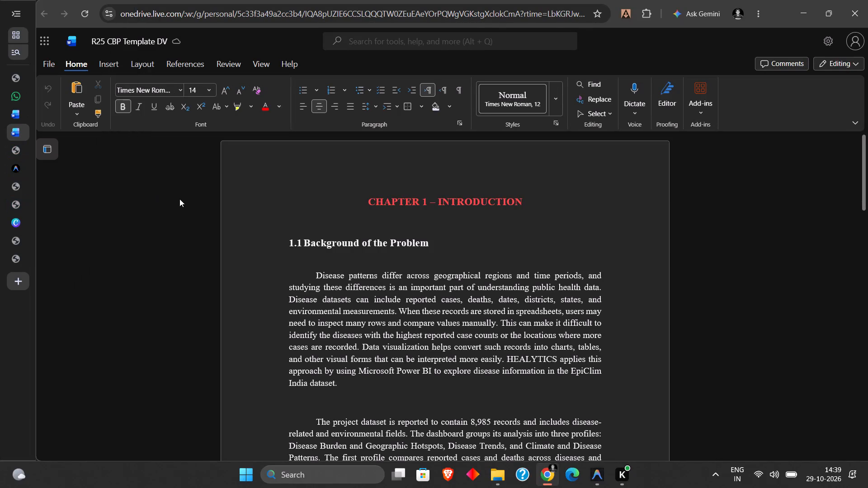
Review Chapter 1 of the R25 CBP Template DV document, from Background of the Problem through Problem Statement.
scroll(172, 203, "down", 6)
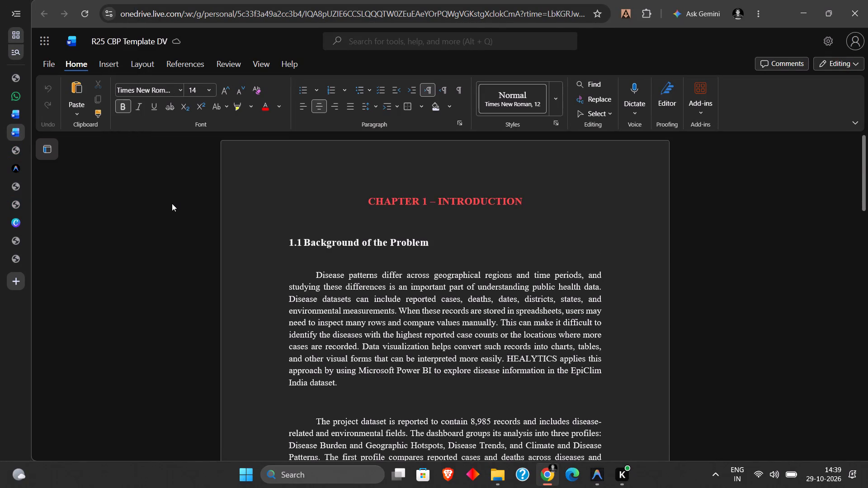
scroll(172, 203, "down", 18)
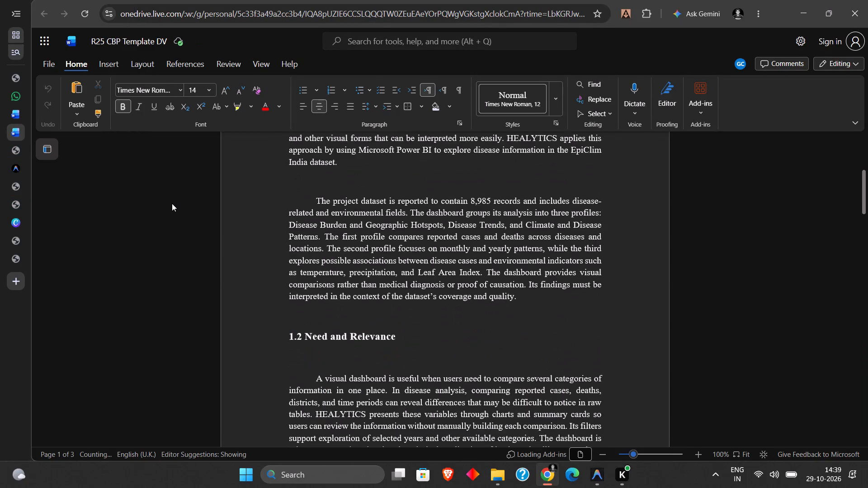
scroll(172, 203, "down", 6)
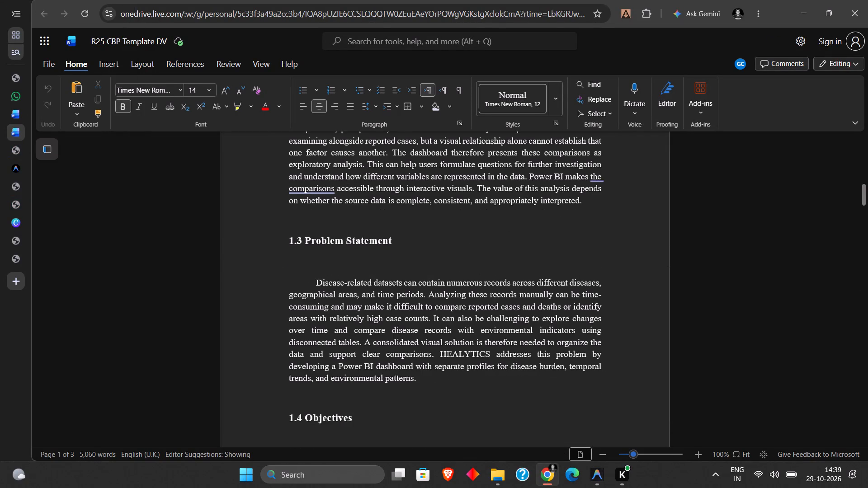
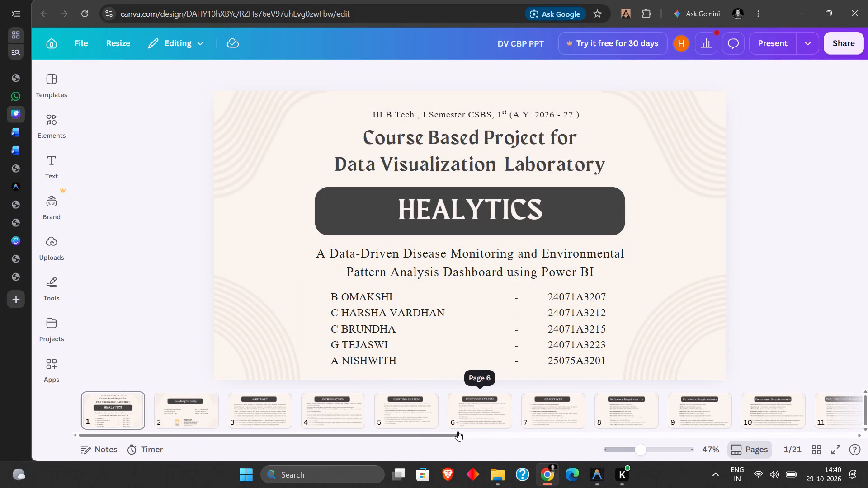
Open page 14 of the DV CBP PPT presentation, the Profile 1 slide with the disease burden dashboard, for viewing.
left_click_drag(458, 435, 629, 450)
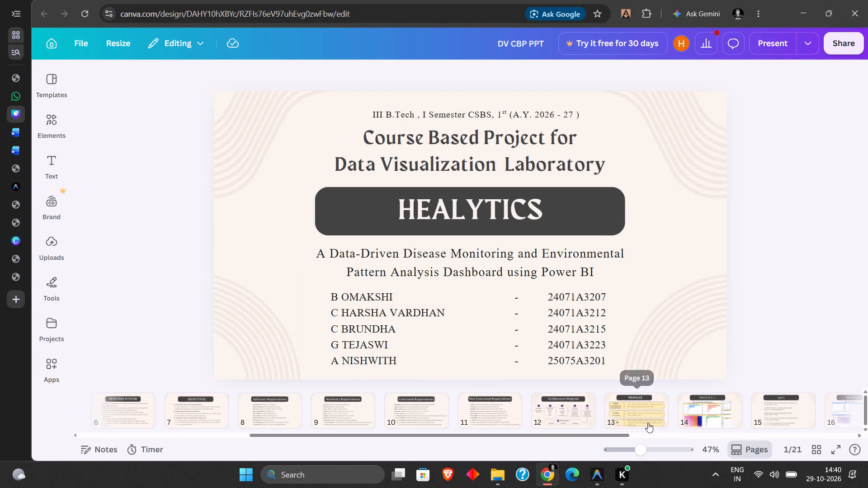
left_click(692, 425)
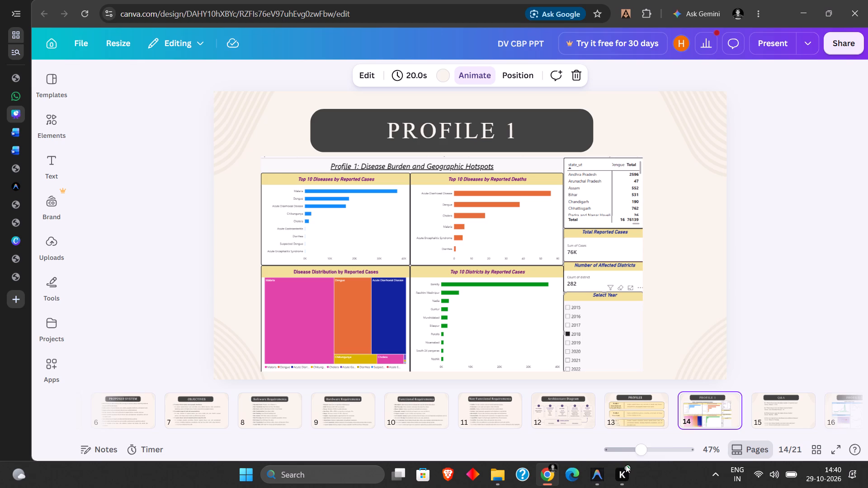
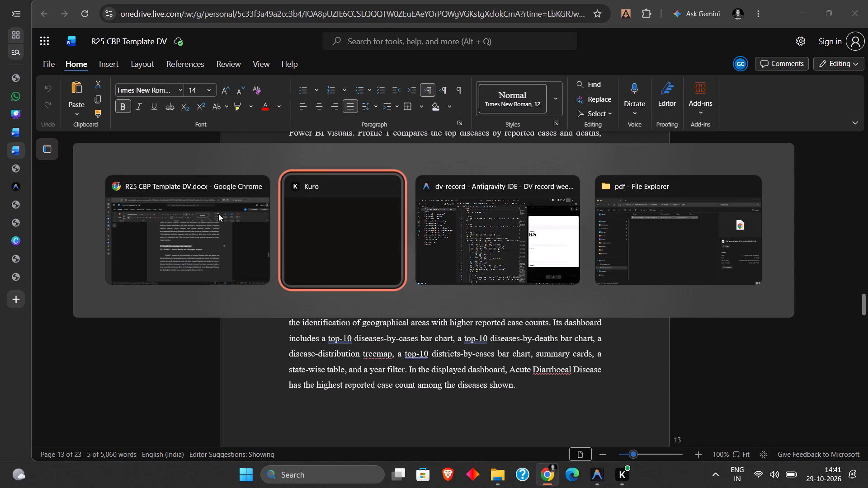
left_click(212, 220, "alt")
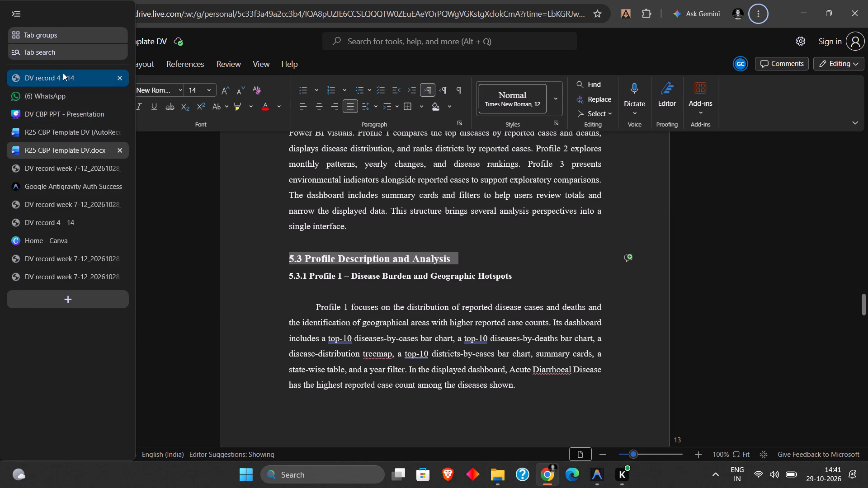
left_click(76, 198)
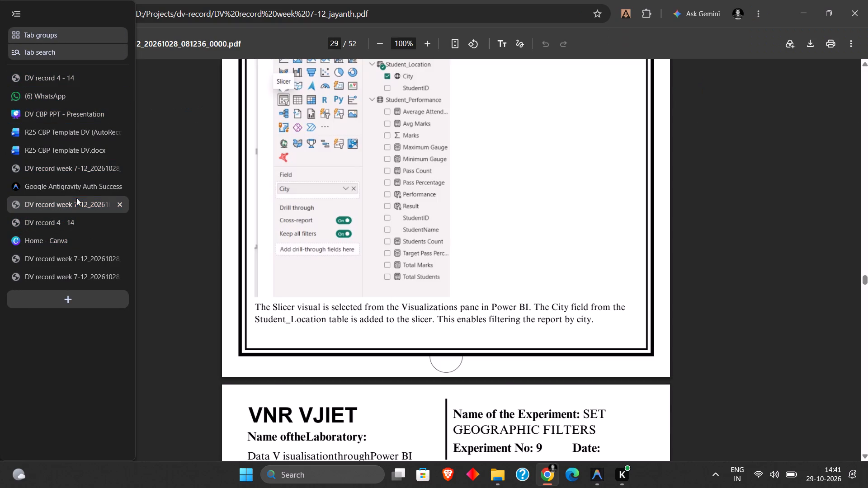
left_click(80, 169)
left_click(80, 149)
left_click(80, 130)
left_click(81, 111)
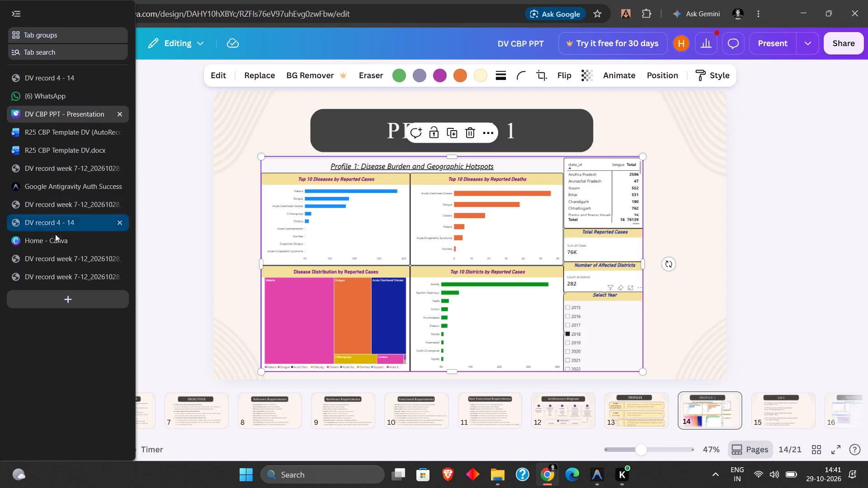
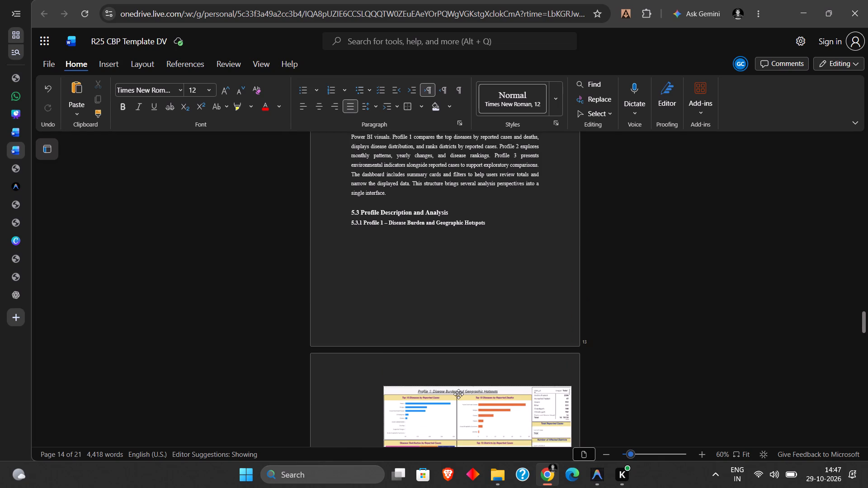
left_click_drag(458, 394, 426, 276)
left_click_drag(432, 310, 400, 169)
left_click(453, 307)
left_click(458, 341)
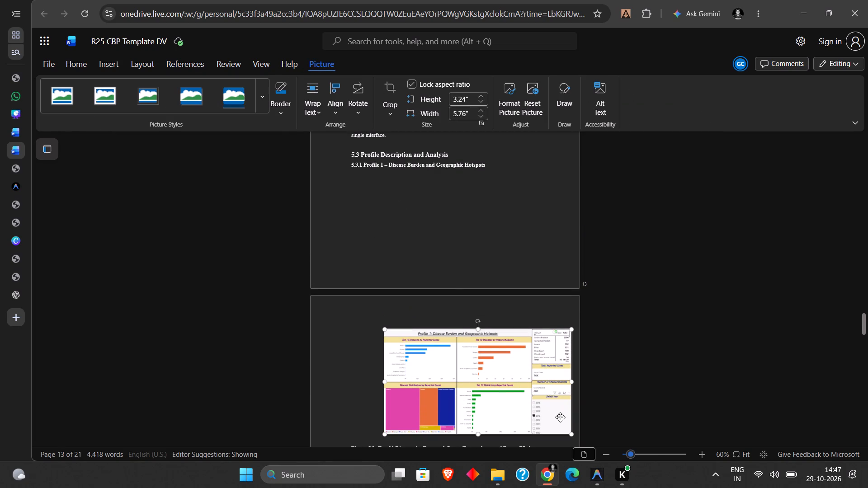
Scale the Profile 1 screenshot down proportionally to about 3.63" wide by 2.04" high so it fits below heading 5.3.1.
left_click_drag(572, 433, 537, 407)
left_click_drag(462, 383, 425, 205)
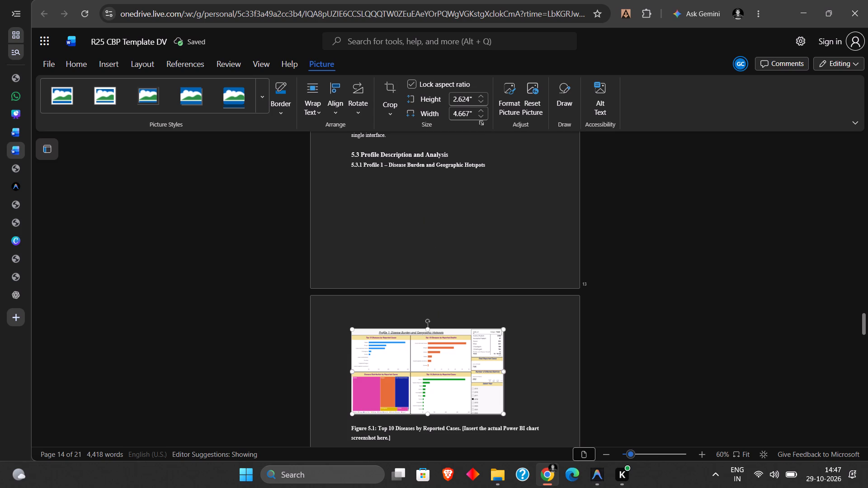
left_click_drag(503, 414, 469, 383)
scroll(457, 313, "up", 3)
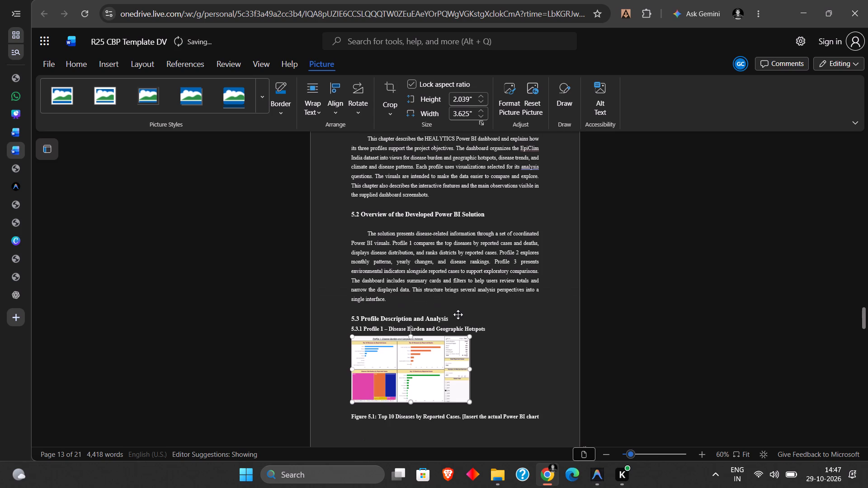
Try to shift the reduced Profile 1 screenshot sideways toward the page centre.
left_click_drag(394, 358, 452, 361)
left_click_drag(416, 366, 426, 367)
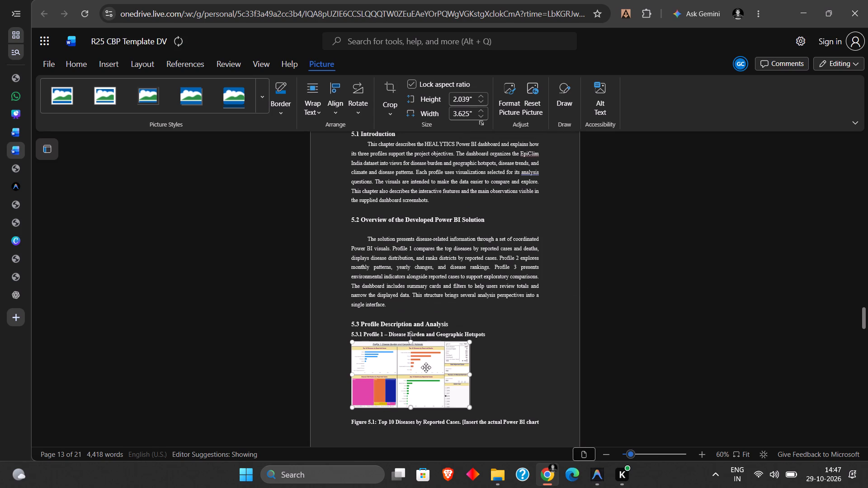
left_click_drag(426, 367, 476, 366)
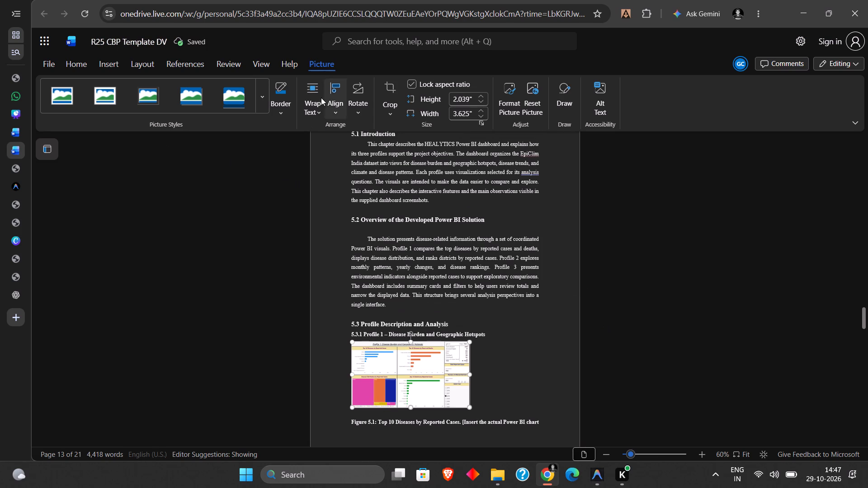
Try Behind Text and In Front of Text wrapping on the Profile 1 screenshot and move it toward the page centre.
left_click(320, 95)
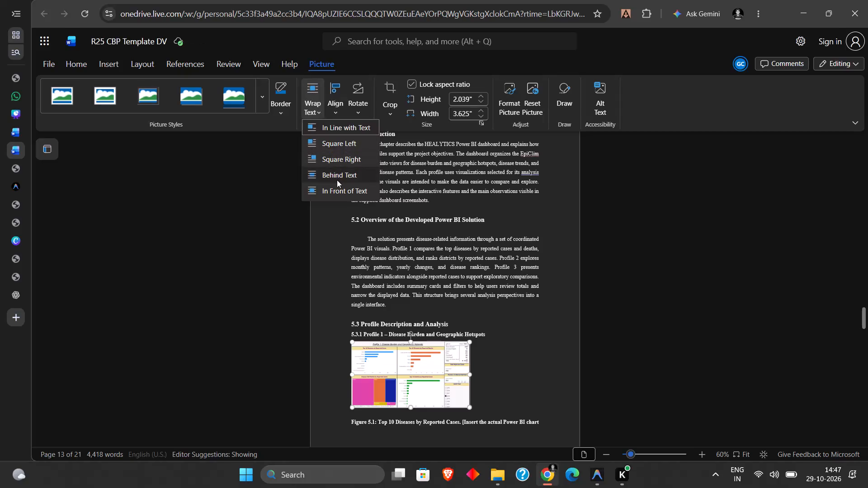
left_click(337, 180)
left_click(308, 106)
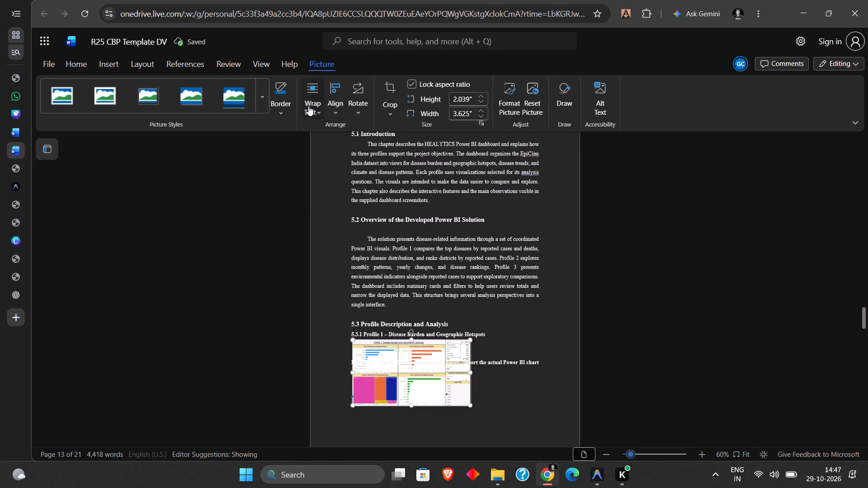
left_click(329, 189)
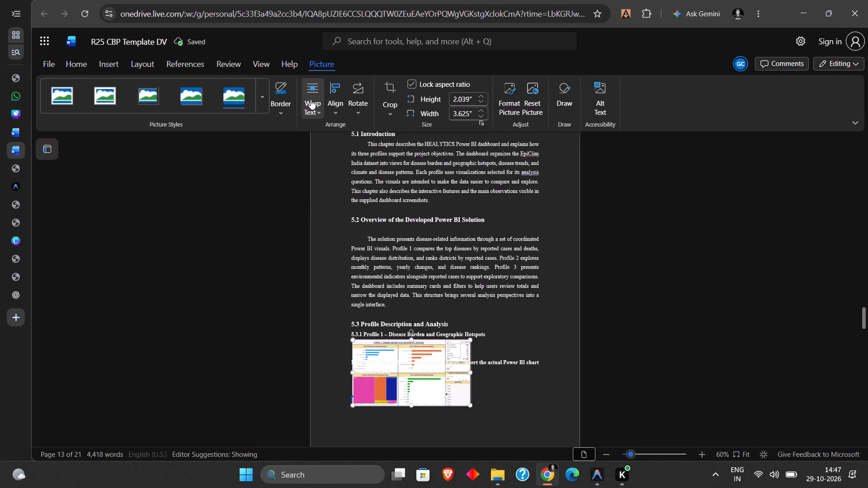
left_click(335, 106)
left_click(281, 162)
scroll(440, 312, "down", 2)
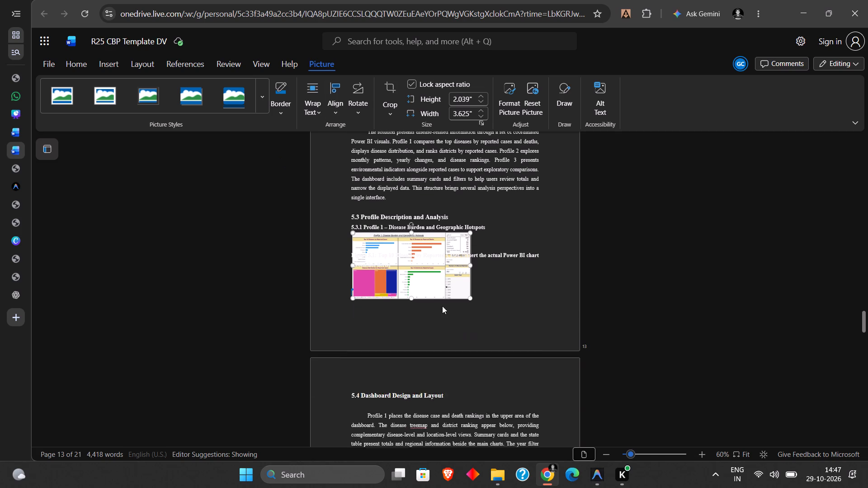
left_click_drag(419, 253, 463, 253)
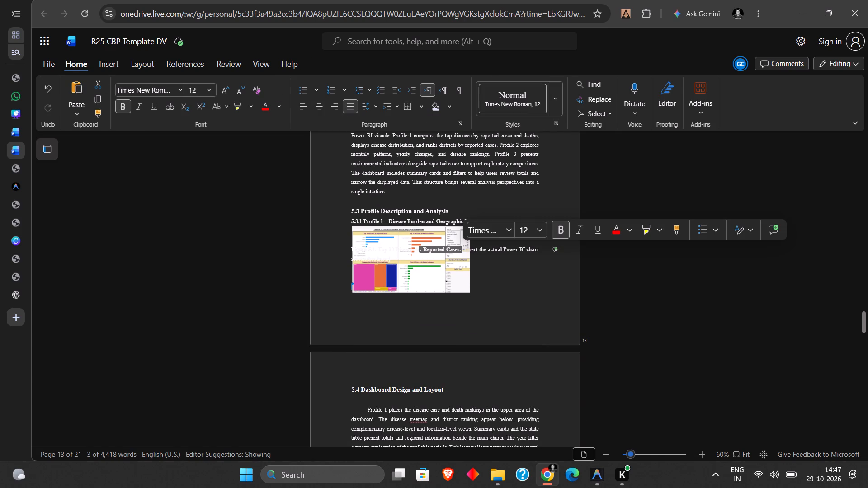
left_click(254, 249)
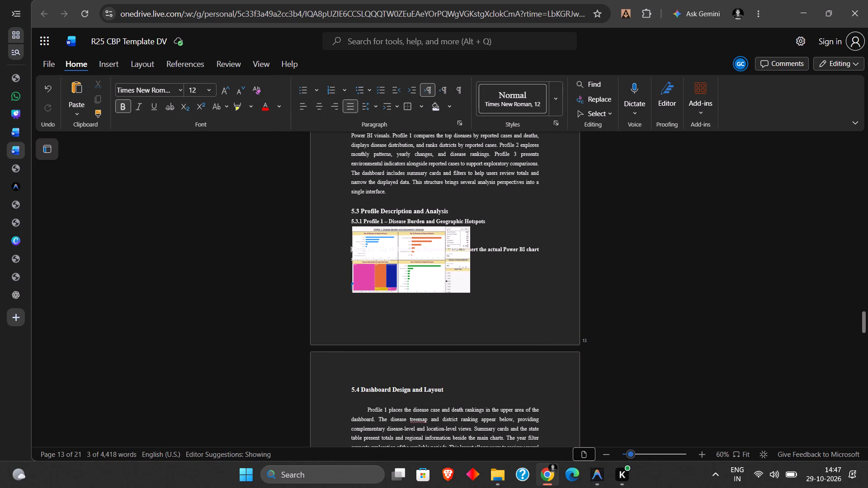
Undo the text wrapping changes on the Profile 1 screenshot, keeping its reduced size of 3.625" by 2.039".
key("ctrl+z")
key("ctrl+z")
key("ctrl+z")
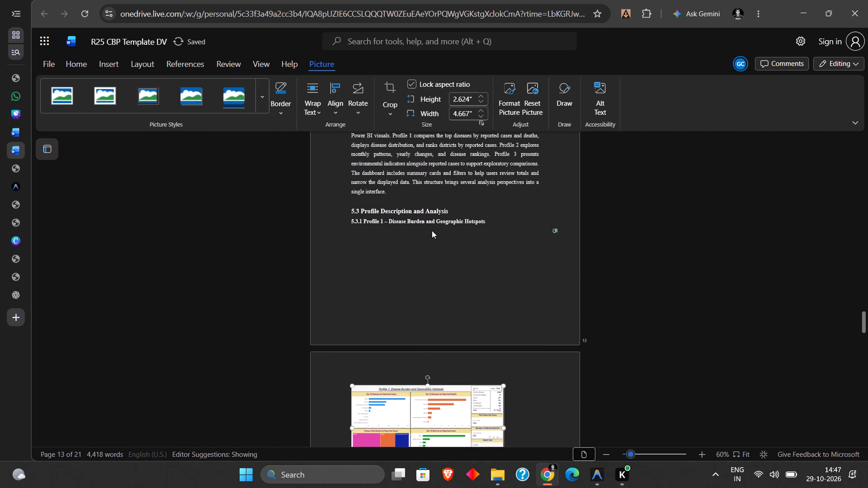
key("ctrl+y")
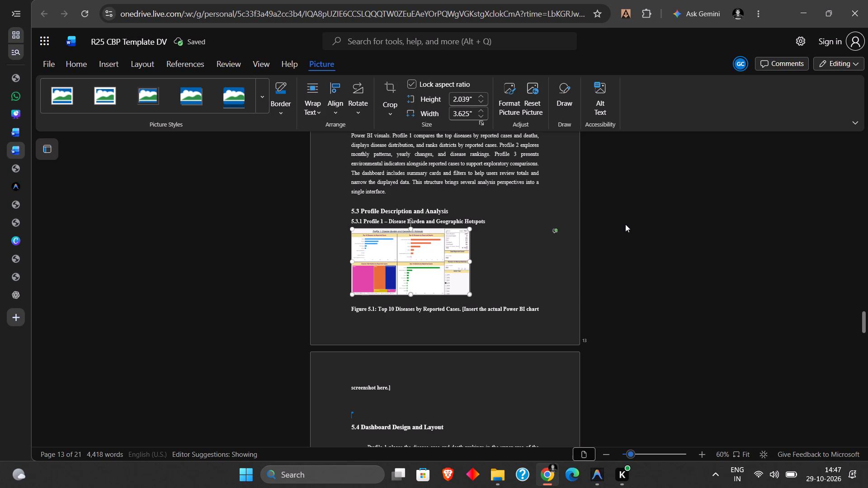
Centre-align the Profile 1 screenshot below heading 5.3.1.
left_click(625, 224)
left_click(450, 258)
left_click_drag(435, 257, 483, 254)
left_click_drag(483, 254, 503, 256)
left_click(328, 100)
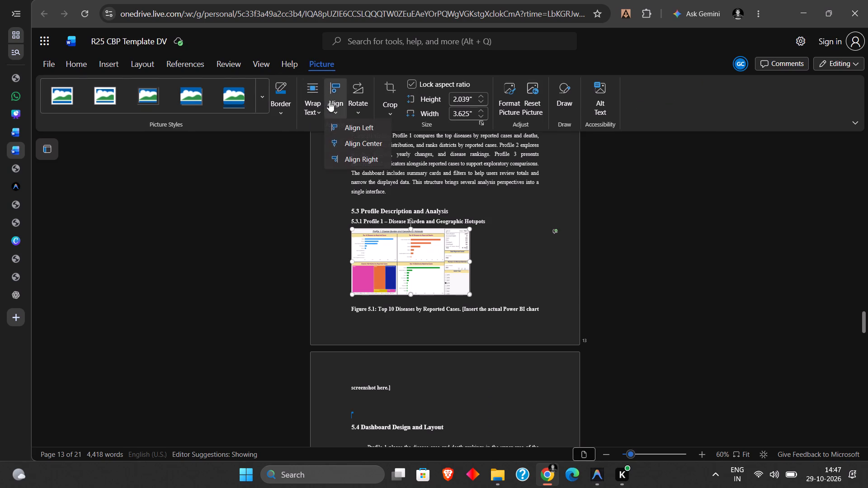
left_click(341, 137)
left_click(609, 267)
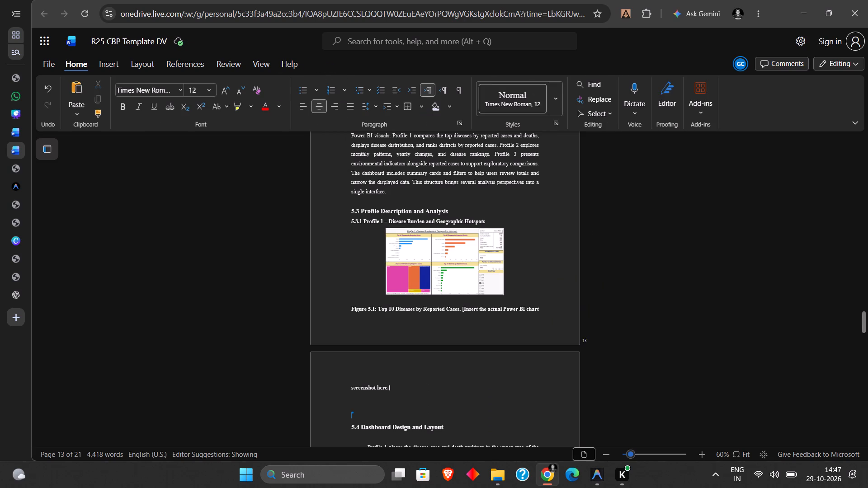
Delete the placeholder "[Insert the actual Power BI chart screenshot here.]" from the Figure 5.1 caption.
left_click_drag(463, 311, 447, 368)
key("BackSpace")
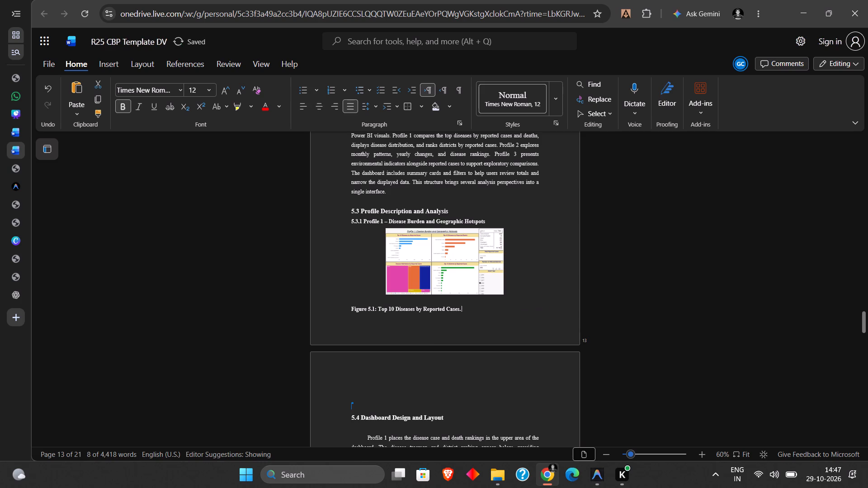
Centre-align the Figure 5.1 caption below the Profile 1 screenshot.
left_click(390, 223)
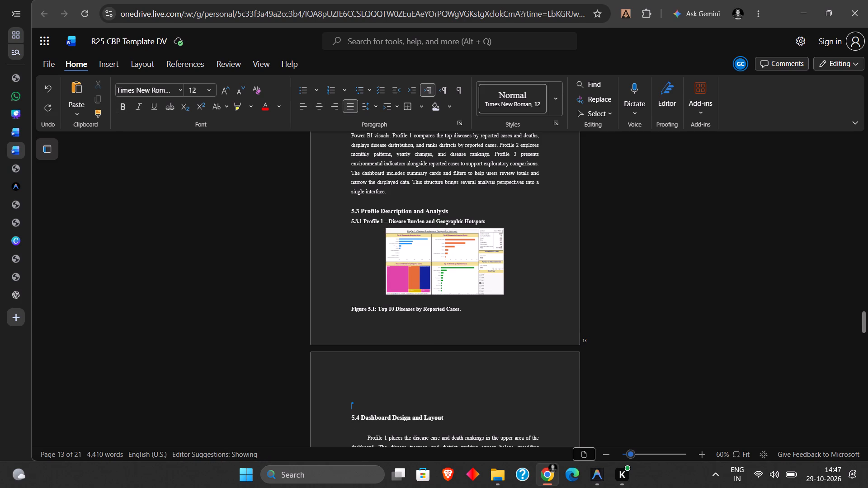
left_click(350, 309)
left_click(318, 104)
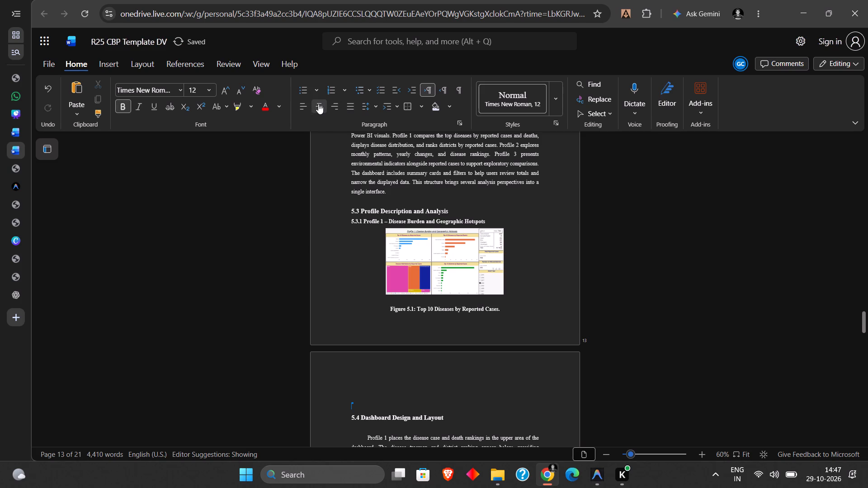
Replace the Figure 5.1 caption title with "Disease Burden and Geographic Hotspots", copied from heading 5.3.1.
left_click(449, 310)
left_click_drag(388, 222, 490, 217)
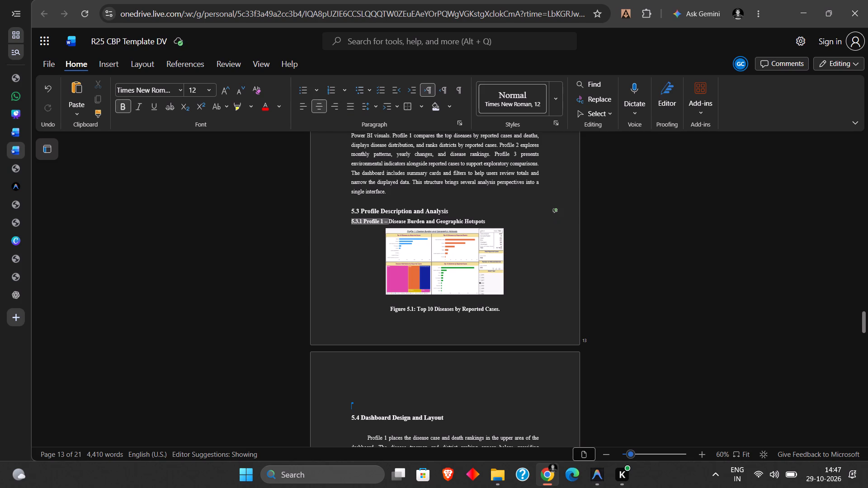
left_click_drag(490, 217, 486, 223)
key("ctrl+c")
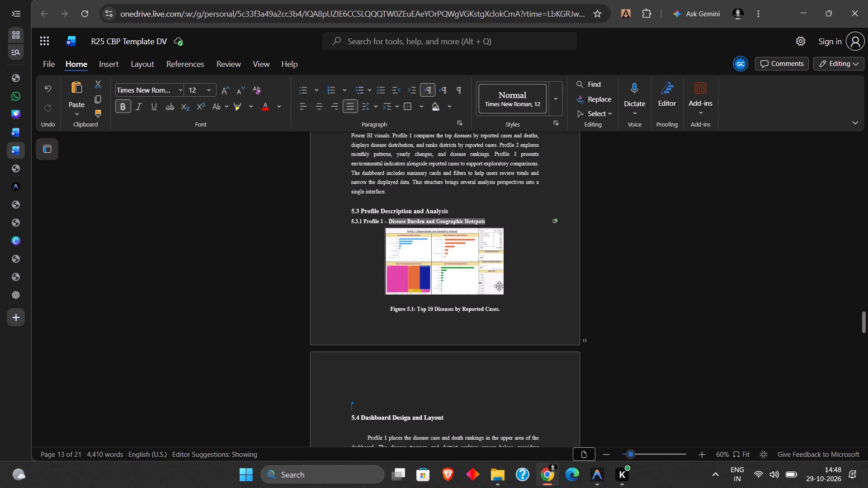
left_click_drag(418, 309, 486, 309)
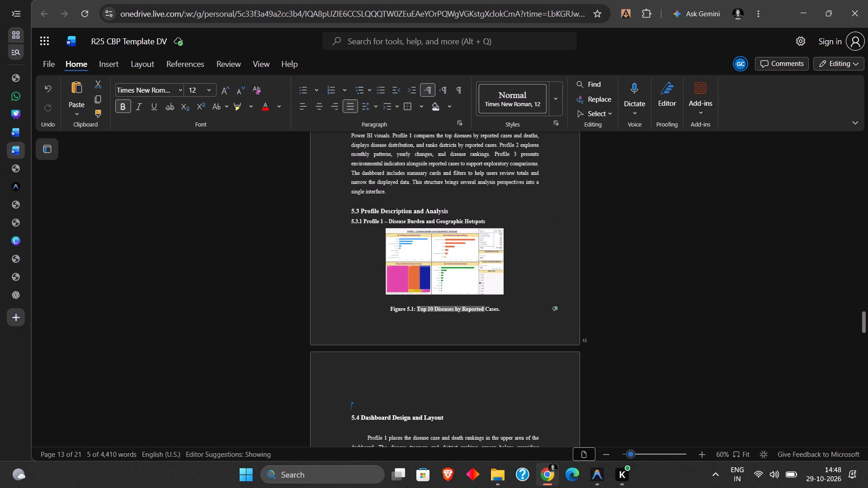
left_click_drag(486, 309, 501, 309)
key("ctrl+v")
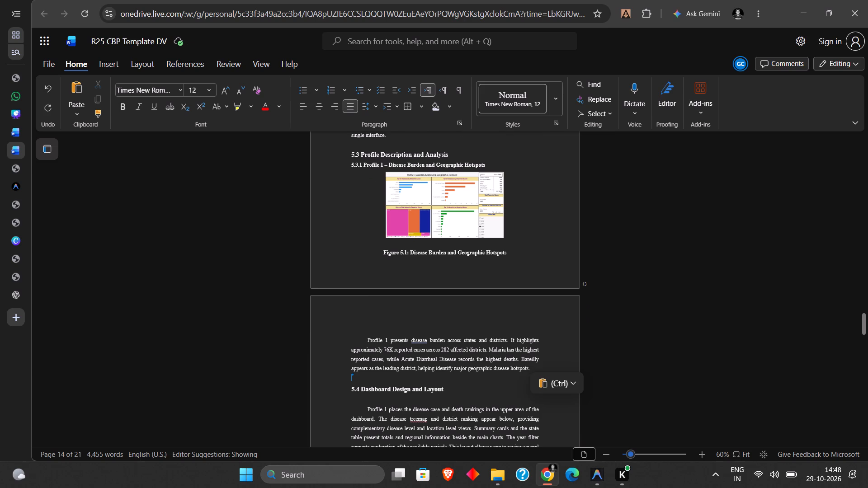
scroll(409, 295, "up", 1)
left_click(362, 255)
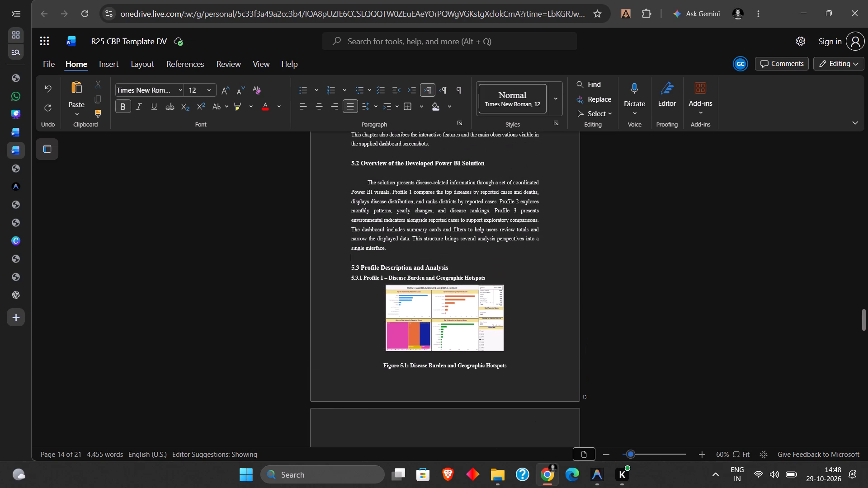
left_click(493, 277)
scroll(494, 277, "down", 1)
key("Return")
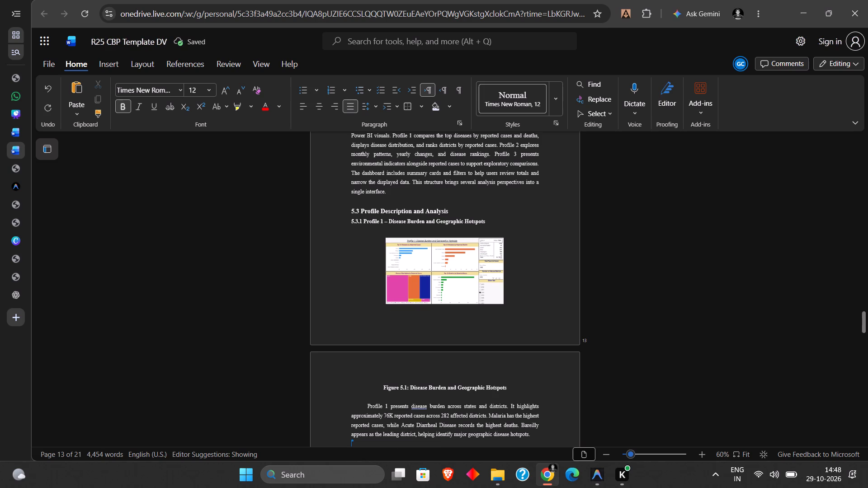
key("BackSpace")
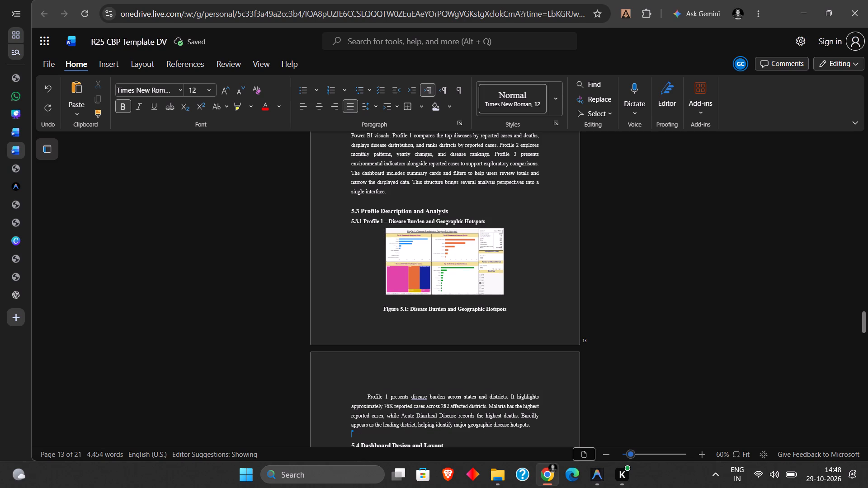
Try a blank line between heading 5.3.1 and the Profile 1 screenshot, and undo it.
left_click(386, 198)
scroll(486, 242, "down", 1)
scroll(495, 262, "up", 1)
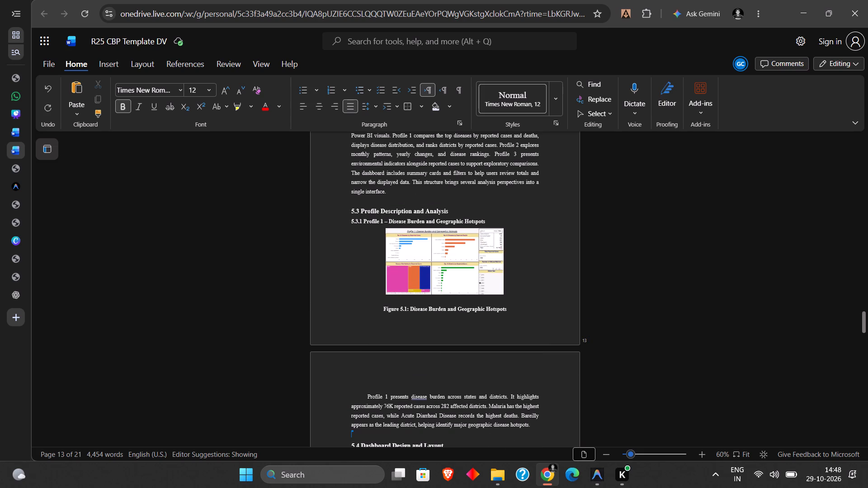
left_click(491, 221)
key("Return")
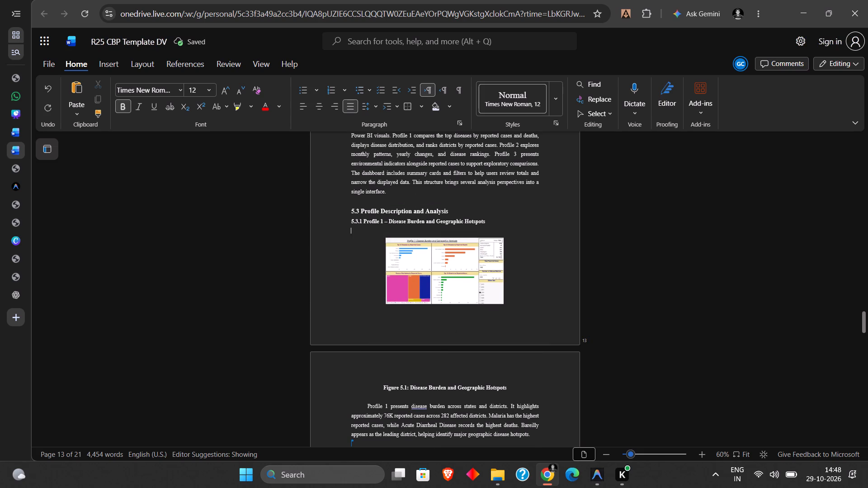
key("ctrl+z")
Insert one blank line below heading 5.3 and one between heading 5.3.1 and the Profile 1 screenshot.
left_click(454, 212)
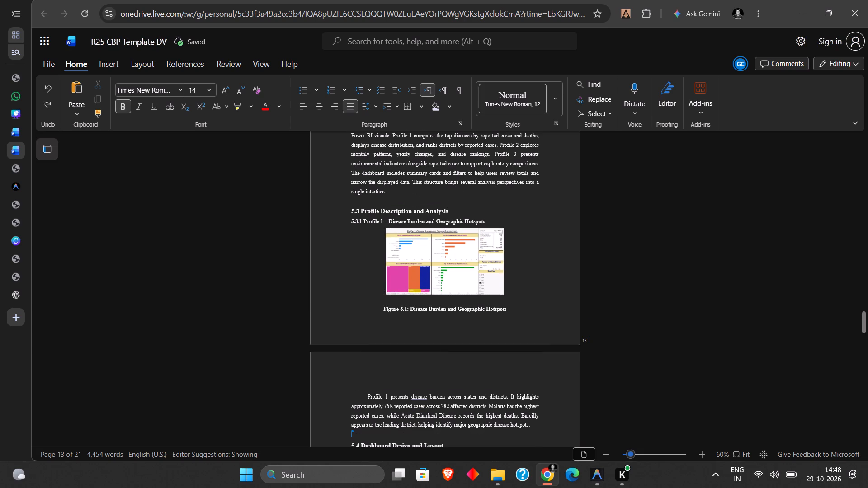
key("Return")
scroll(442, 306, "down", 1)
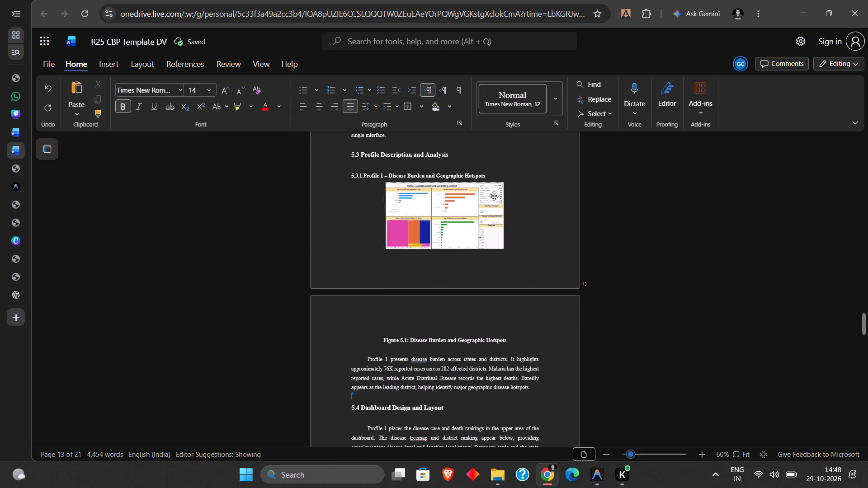
left_click(490, 174)
key("Return")
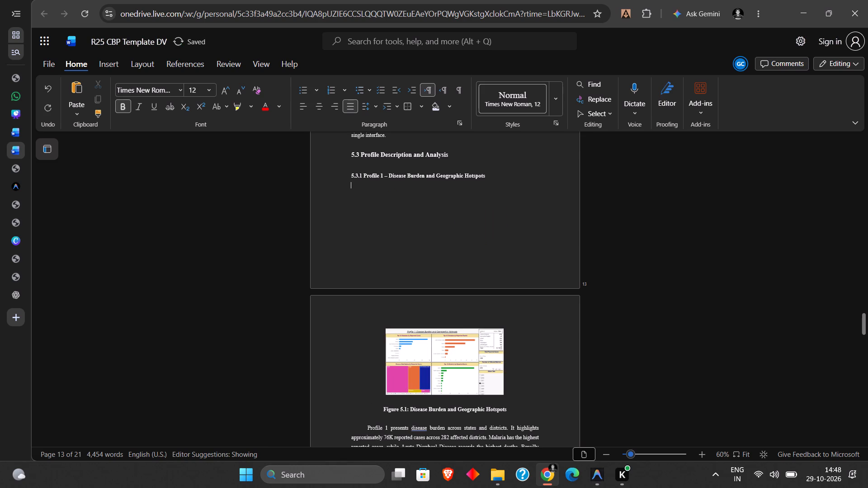
scroll(487, 178, "up", 3)
scroll(380, 260, "up", 4)
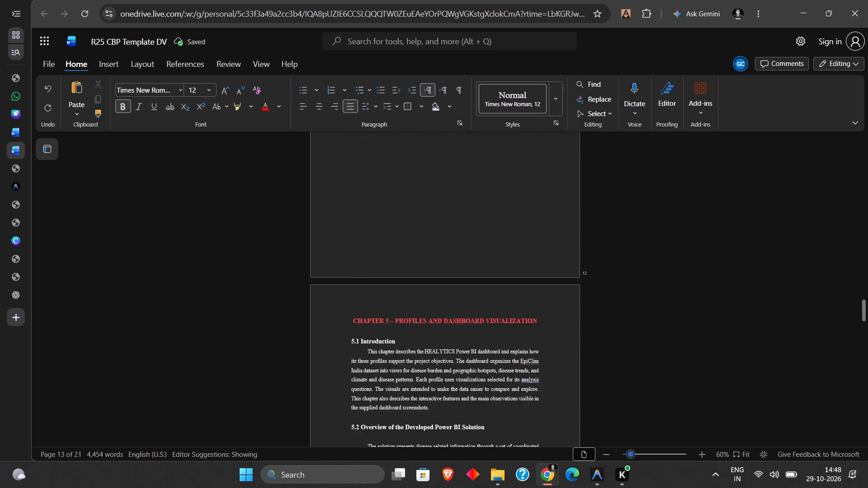
scroll(382, 260, "down", 2)
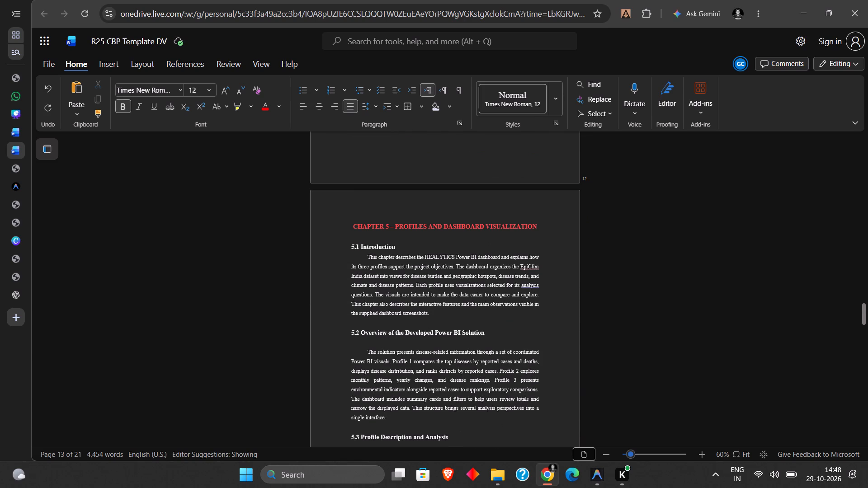
left_click(358, 212)
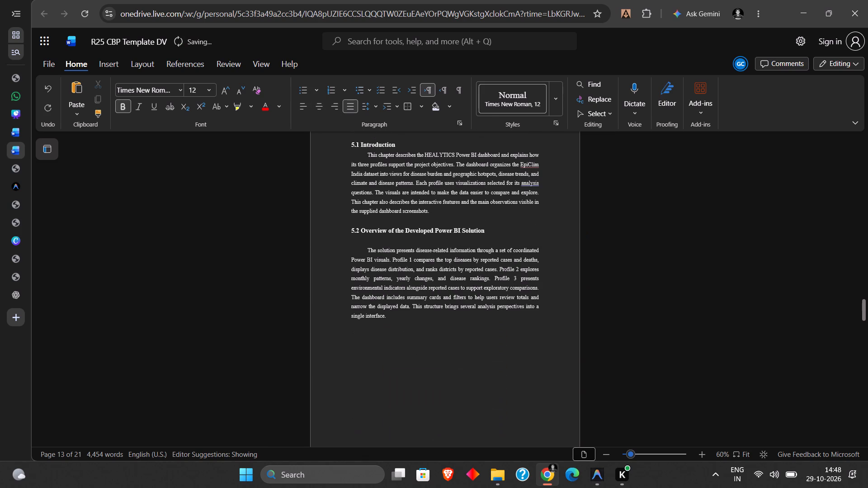
scroll(442, 278, "down", 3, "ctrl")
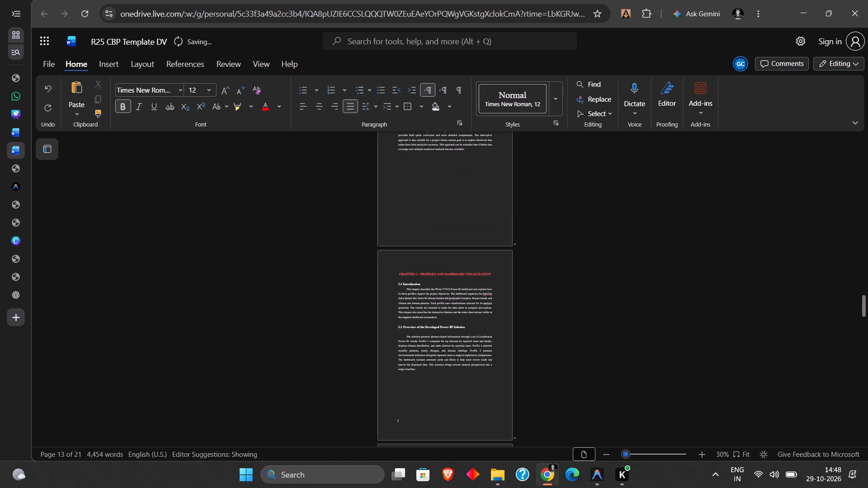
scroll(426, 338, "up", 4, "ctrl")
left_click(503, 253)
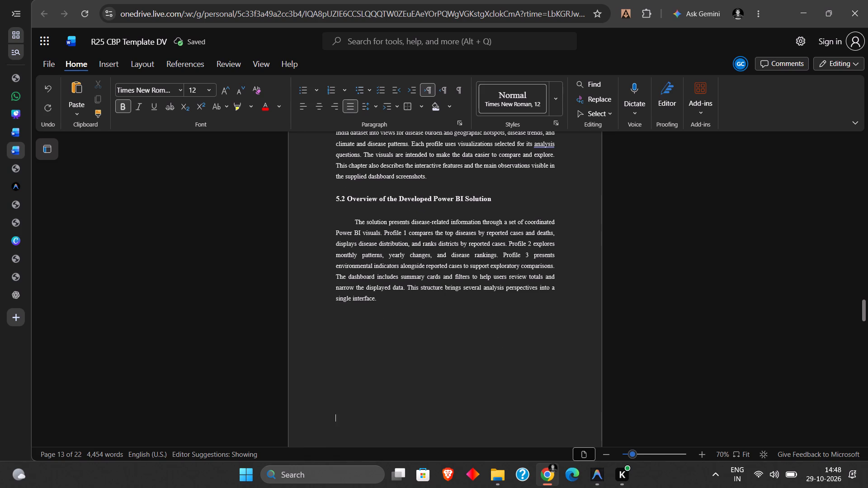
key("Return")
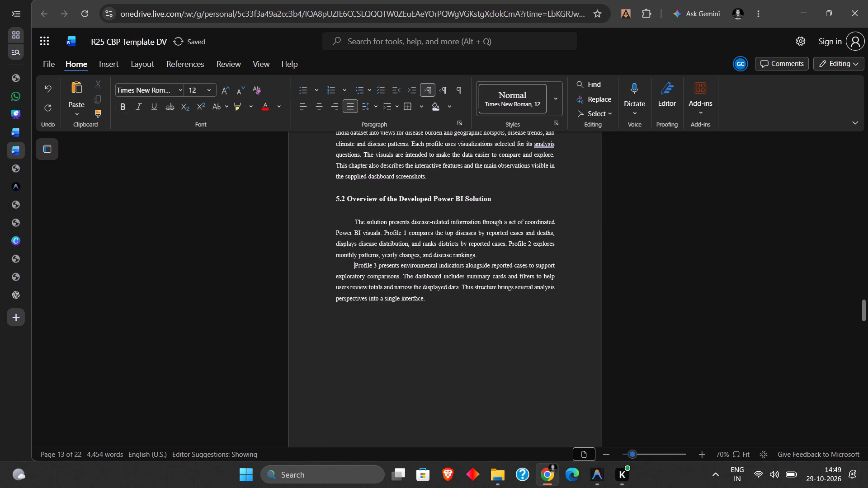
key("Return")
Split the section 5.1 introduction before "Each profile uses visualizations", leaving a blank line between the two paragraphs.
scroll(426, 213, "up", 2)
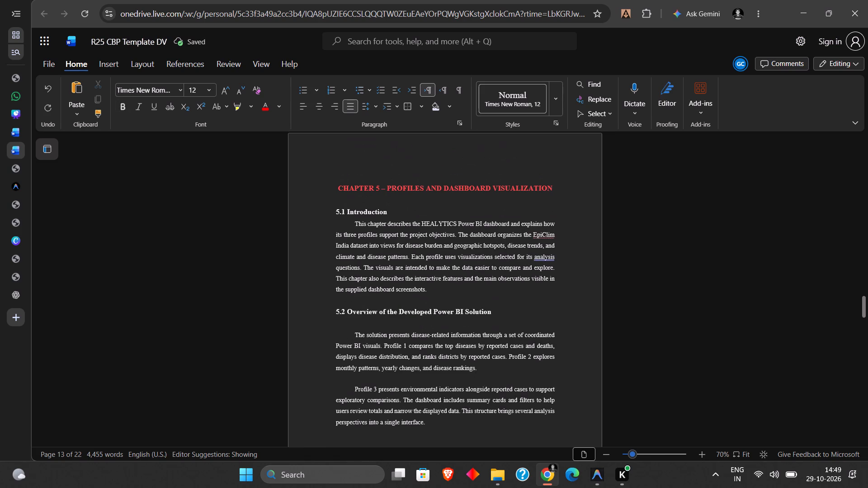
left_click(411, 254)
key("Return")
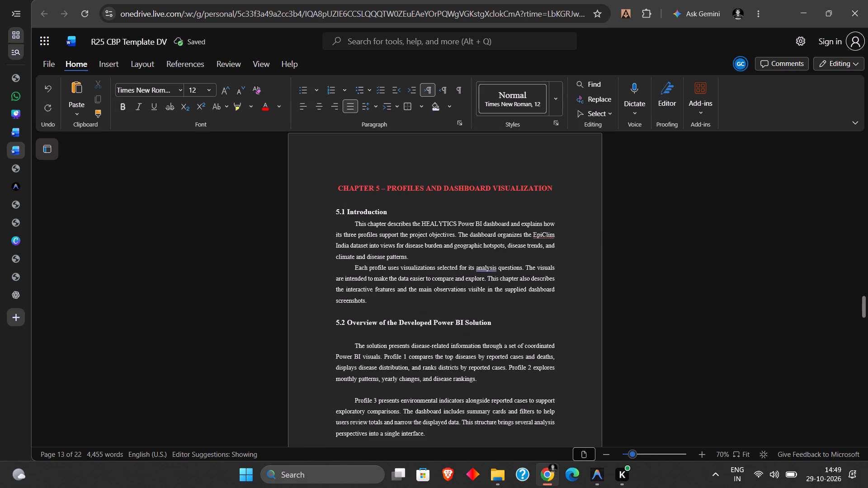
key("Return")
Remove the two surplus blank lines above heading 5.3 so that it starts at the top of its page.
scroll(430, 276, "down", 3)
scroll(518, 288, "down", 1, "ctrl")
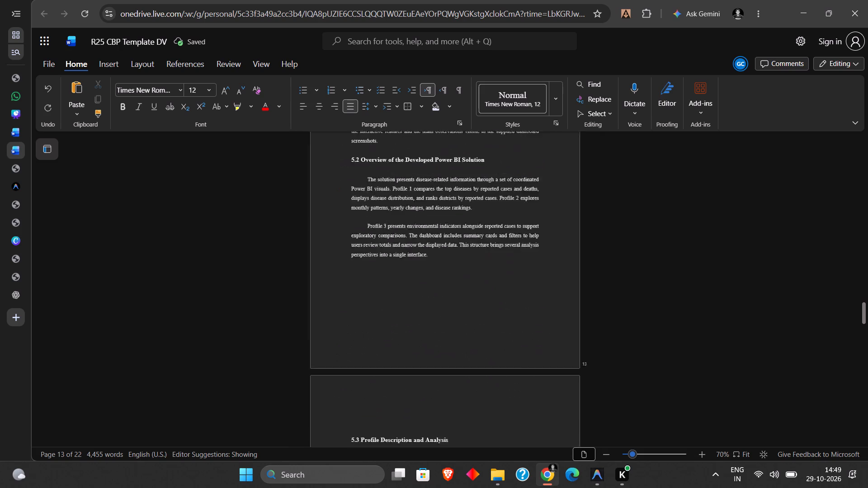
scroll(518, 288, "down", 2, "ctrl")
scroll(510, 286, "up", 3)
scroll(510, 286, "down", 1)
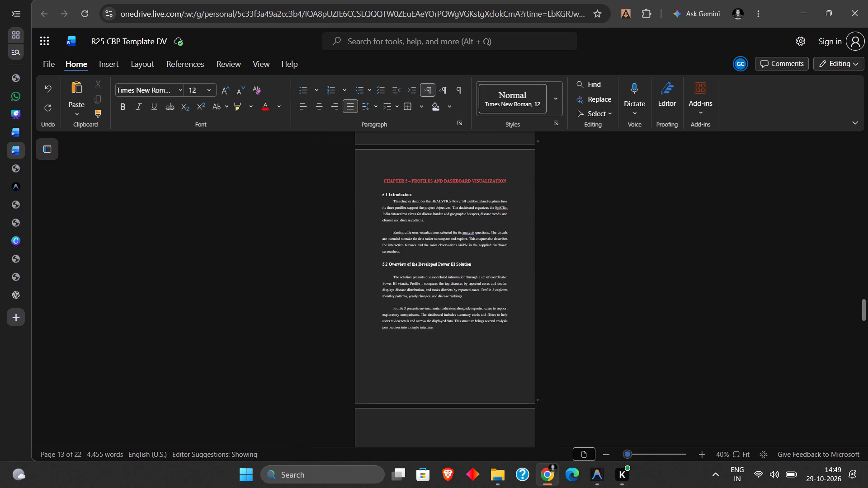
scroll(570, 304, "down", 4)
left_click(547, 277)
scroll(410, 267, "up", 3)
scroll(422, 297, "down", 3)
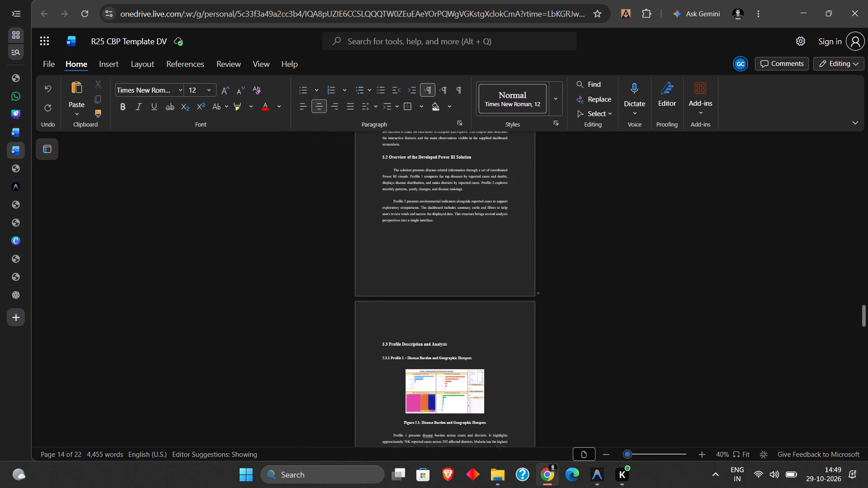
scroll(426, 301, "up", 3, "ctrl")
left_click(674, 311)
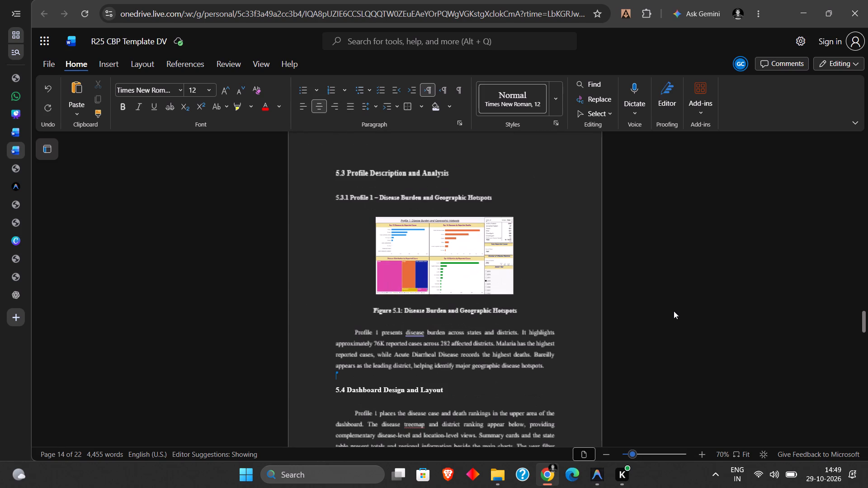
scroll(475, 273, "up", 2)
left_click(361, 263)
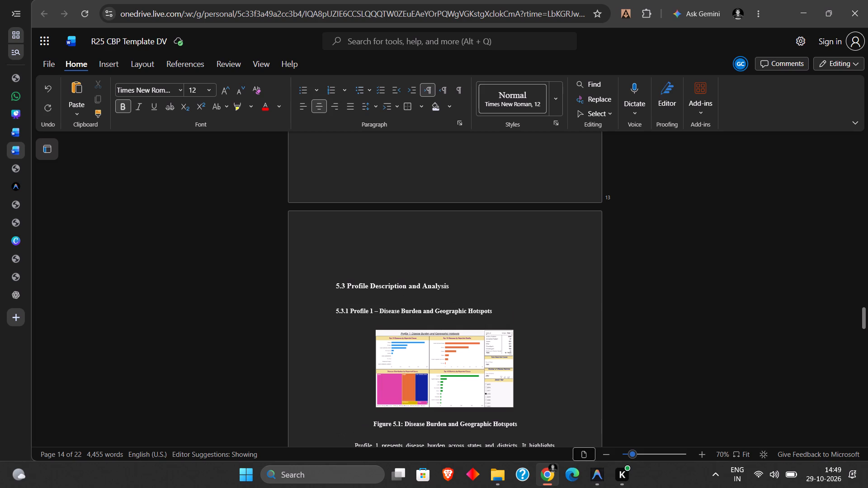
key("BackSpace")
key("BackSpace")
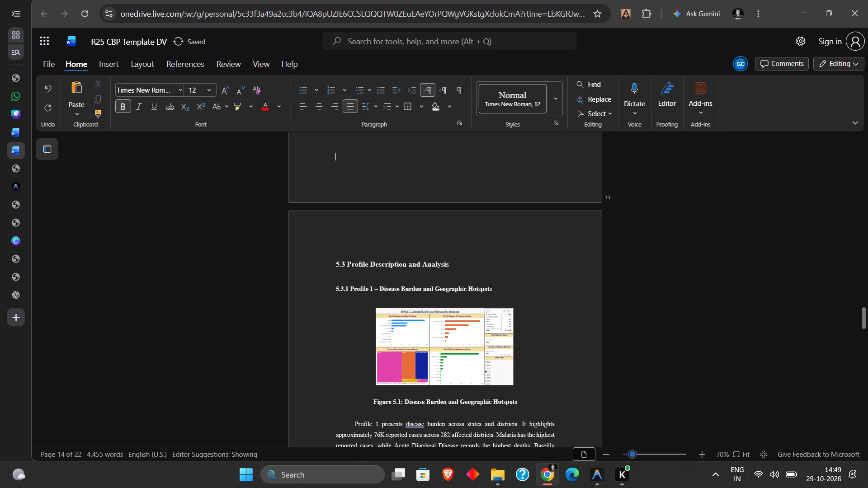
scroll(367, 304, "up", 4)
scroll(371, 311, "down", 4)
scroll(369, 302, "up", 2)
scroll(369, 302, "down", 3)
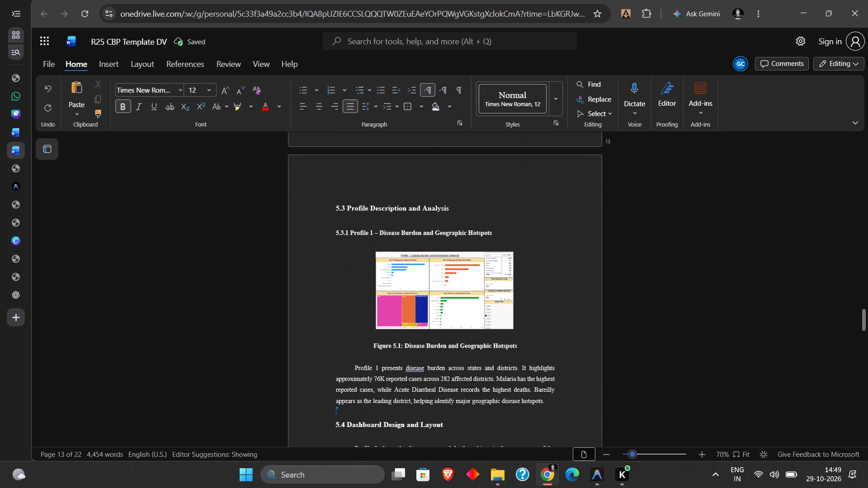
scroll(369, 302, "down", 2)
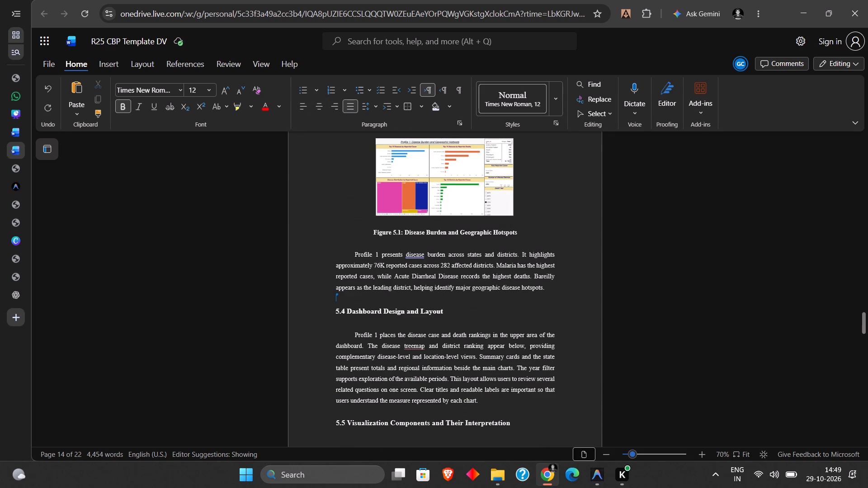
Request a download copy of the R25 CBP Template DV document from the online editor.
left_click(55, 65)
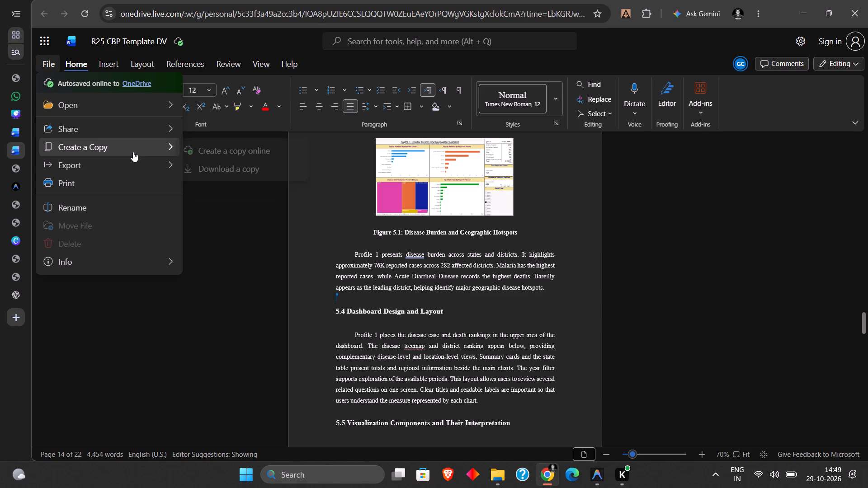
left_click(231, 169)
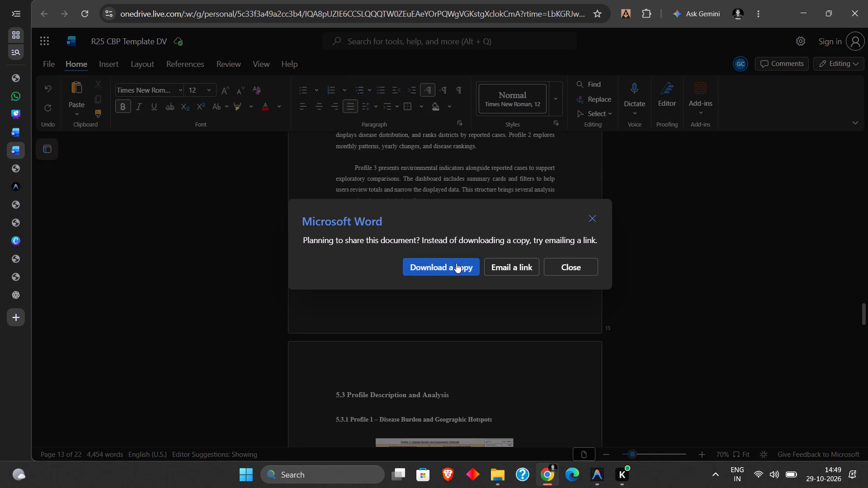
left_click(434, 265)
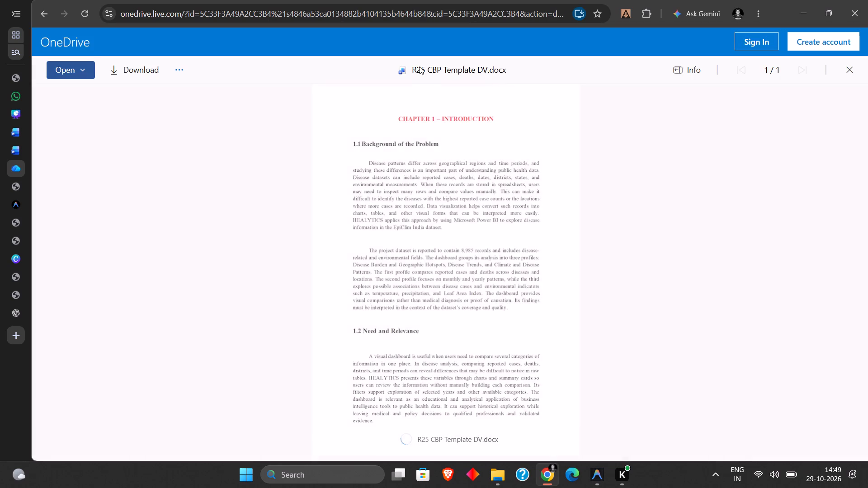
Skim the opening pages of the OneDrive preview and download R25 CBP Template DV.docx from it.
scroll(492, 202, "down", 4)
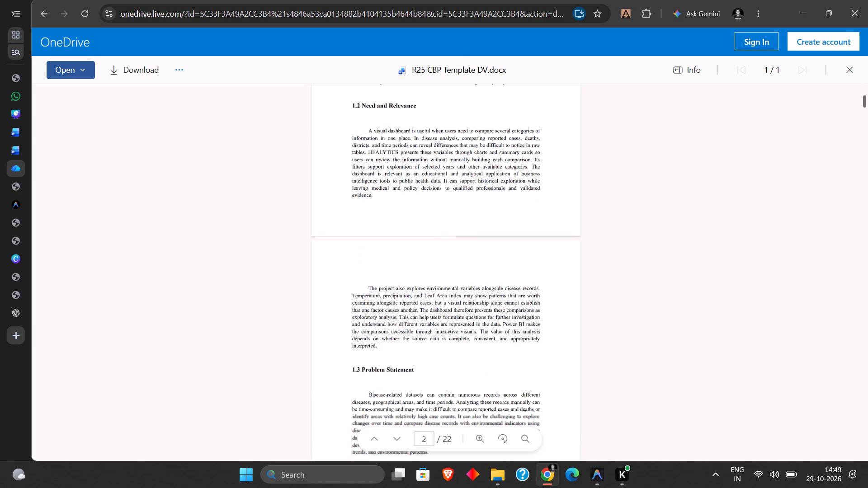
scroll(493, 203, "down", 6)
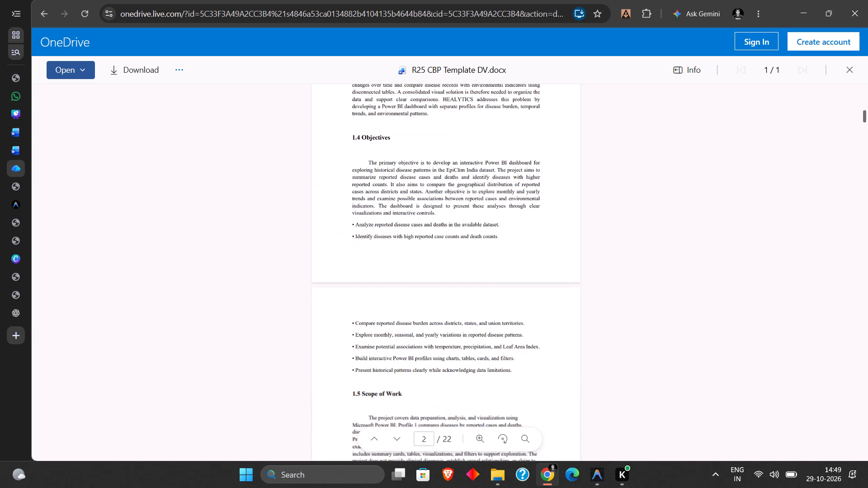
scroll(493, 203, "up", 3)
scroll(494, 202, "down", 4)
left_click(183, 63)
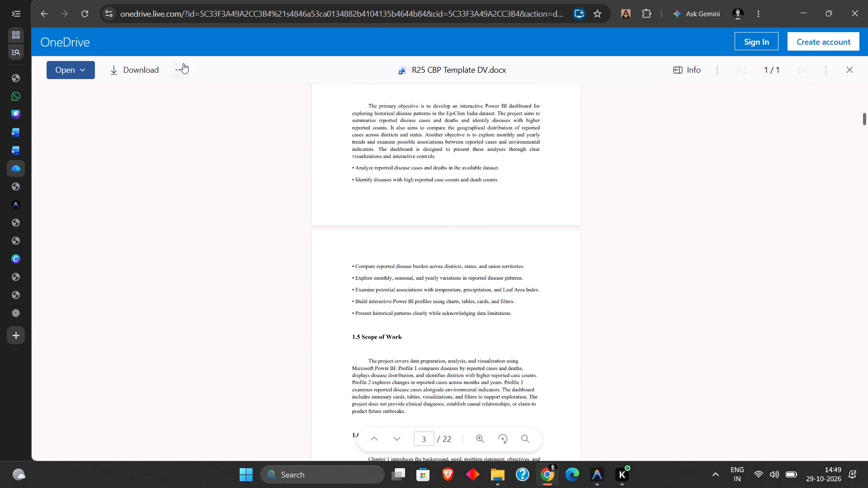
left_click(141, 148)
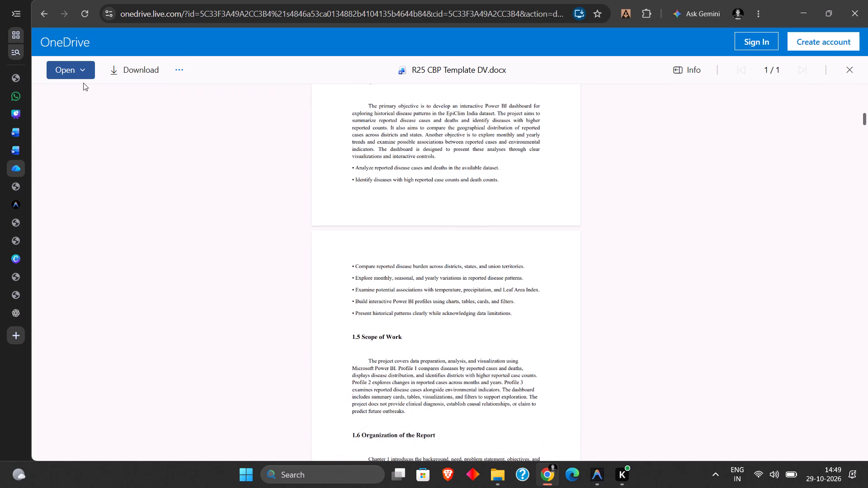
left_click(87, 69)
left_click(227, 137)
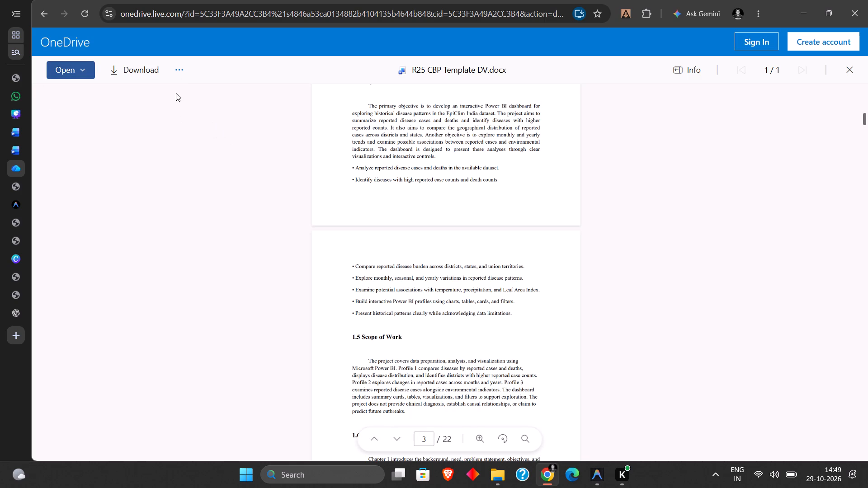
left_click(139, 69)
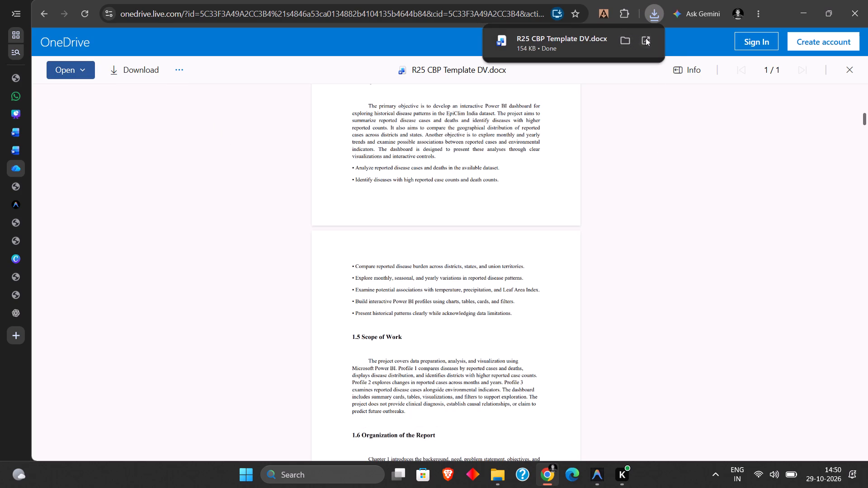
Open the downloaded R25 CBP Template DV.docx in desktop Word.
left_click(646, 38)
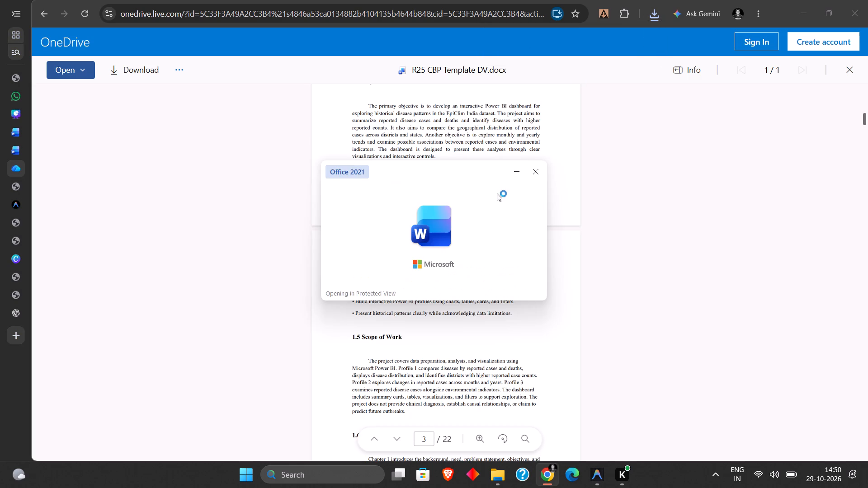
scroll(444, 228, "down", 7)
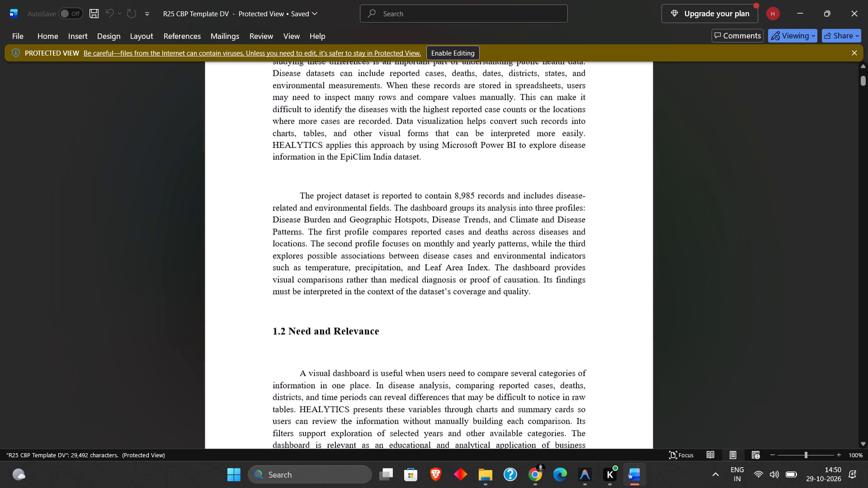
Skim sections 1.2 to 1.6 of the downloaded report and look at its file information page.
scroll(435, 222, "down", 18)
scroll(430, 217, "down", 6)
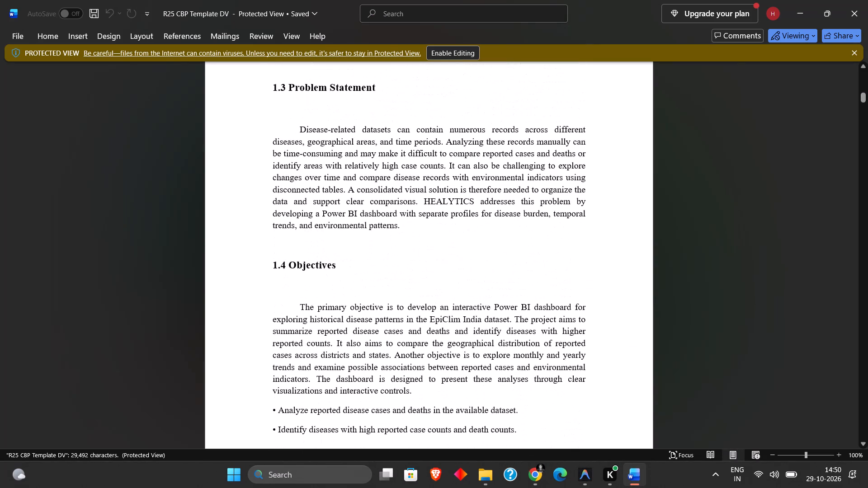
scroll(430, 216, "down", 2)
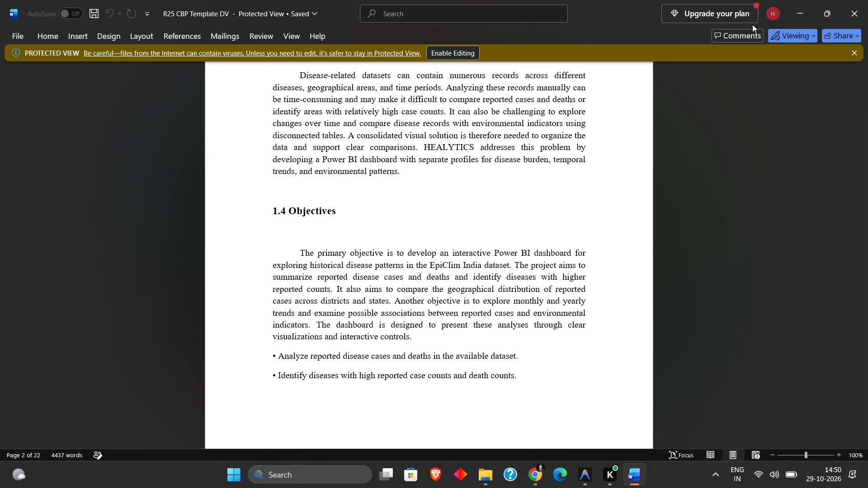
scroll(463, 143, "down", 14)
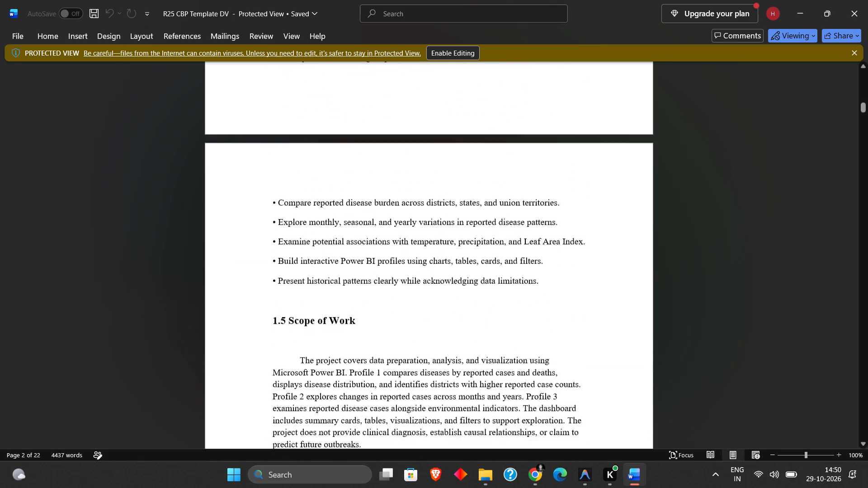
scroll(462, 143, "down", 5)
scroll(462, 143, "up", 5)
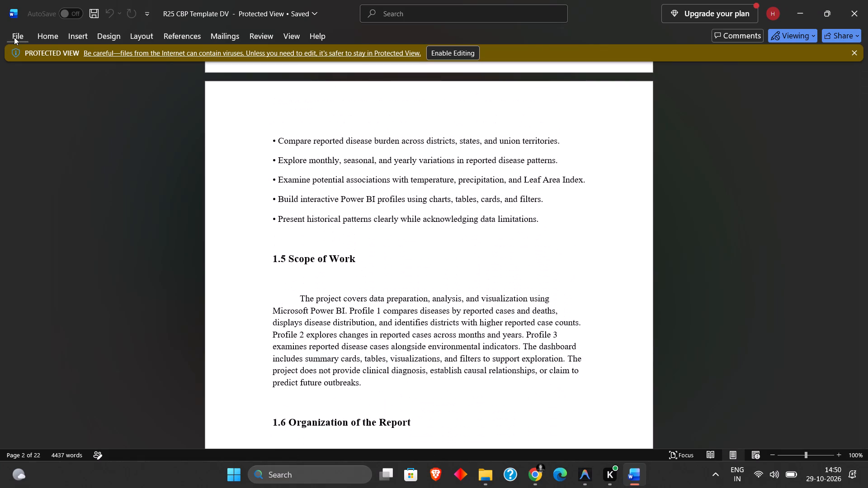
left_click(14, 37)
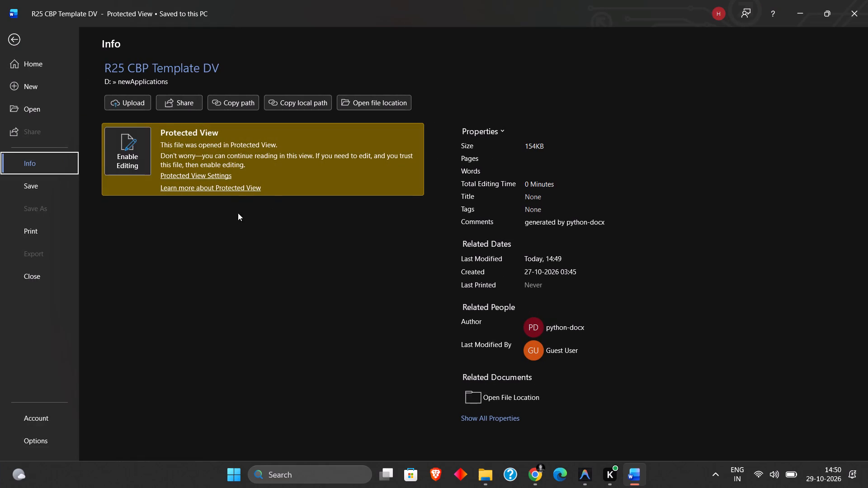
left_click(9, 37)
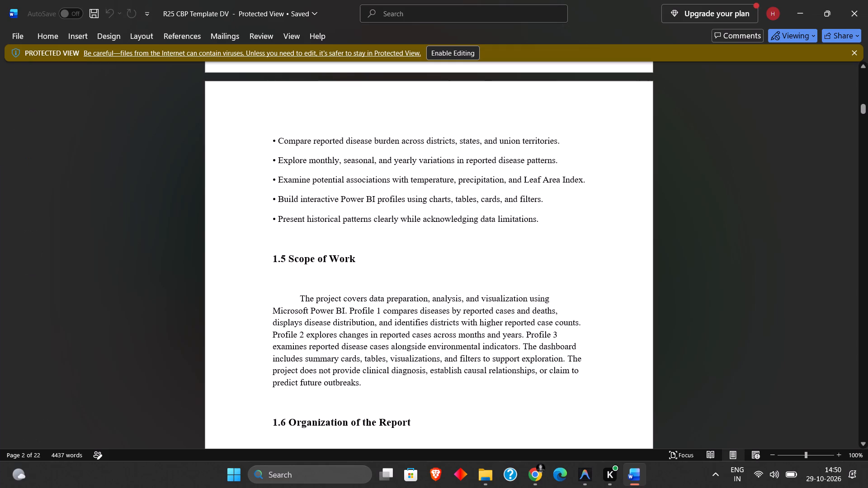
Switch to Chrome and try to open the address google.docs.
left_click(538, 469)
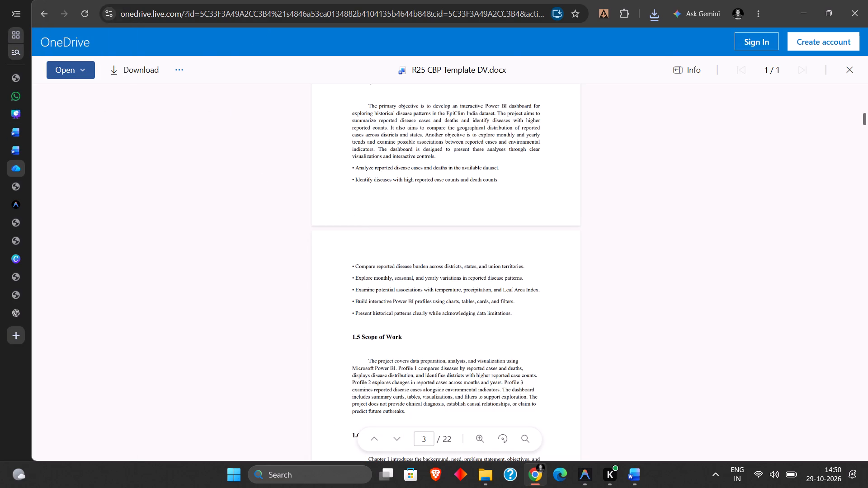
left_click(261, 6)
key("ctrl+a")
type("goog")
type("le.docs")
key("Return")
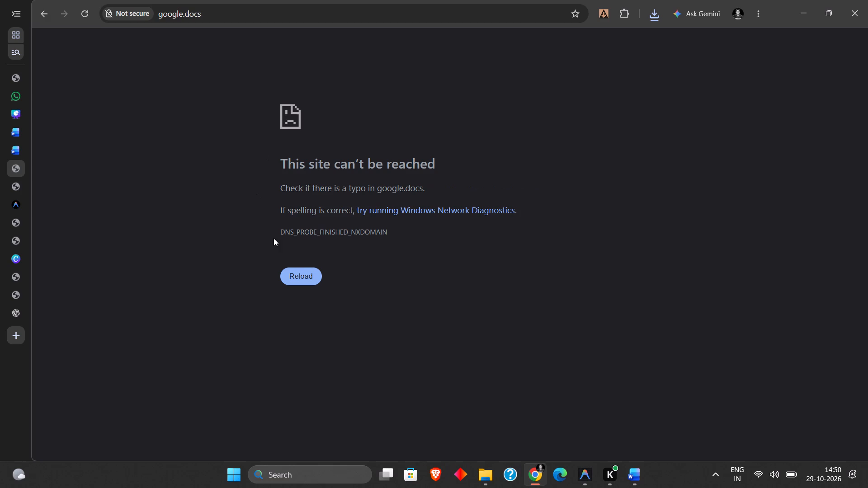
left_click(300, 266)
Search the web for google docs and create a blank Google Docs document from the results.
left_click(247, 5)
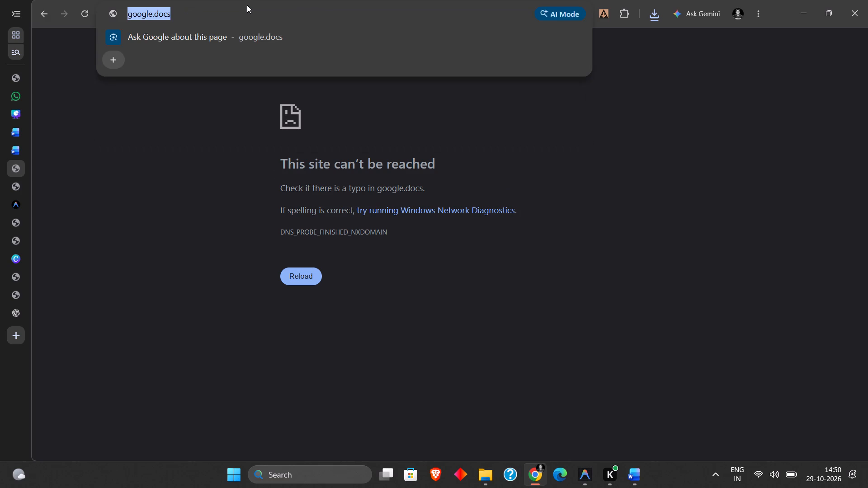
type("google docs")
key("Return")
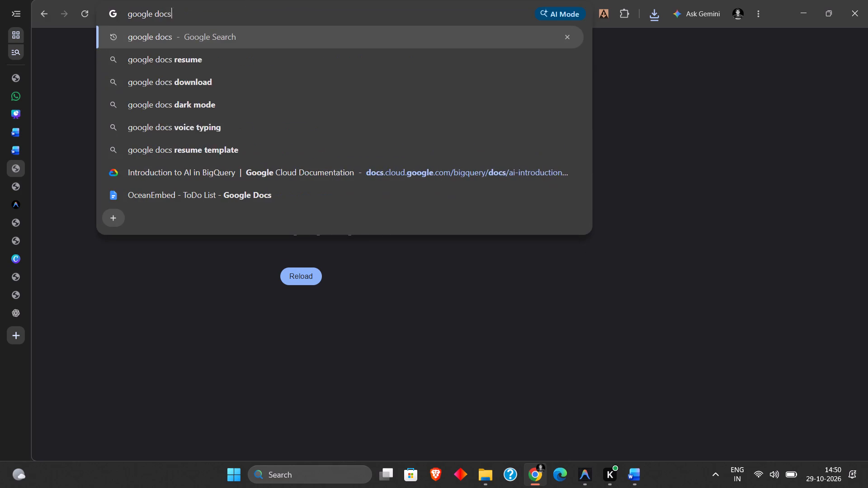
left_click(219, 156)
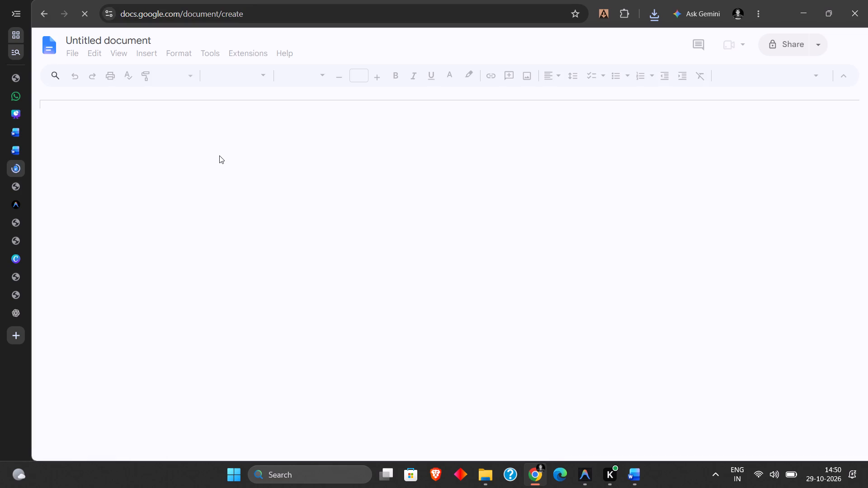
Upload R25 CBP Template DV from the newApplications folder on drive D: to open it in Google Docs.
left_click(75, 54)
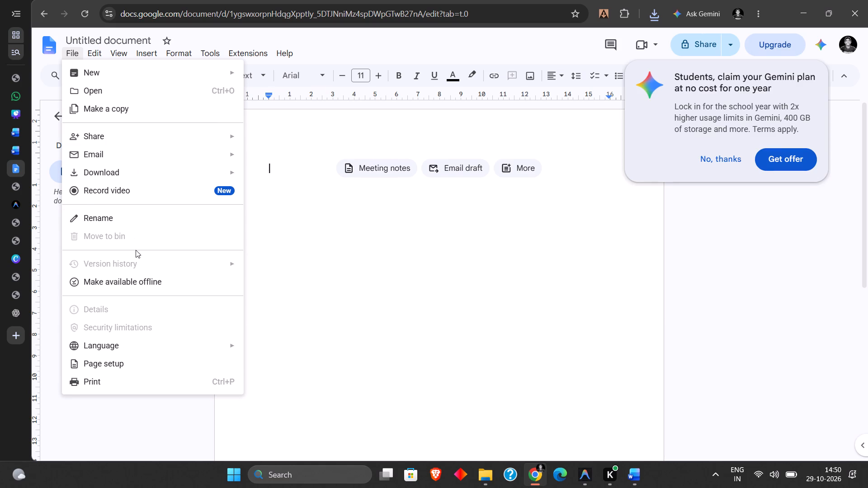
left_click(163, 90)
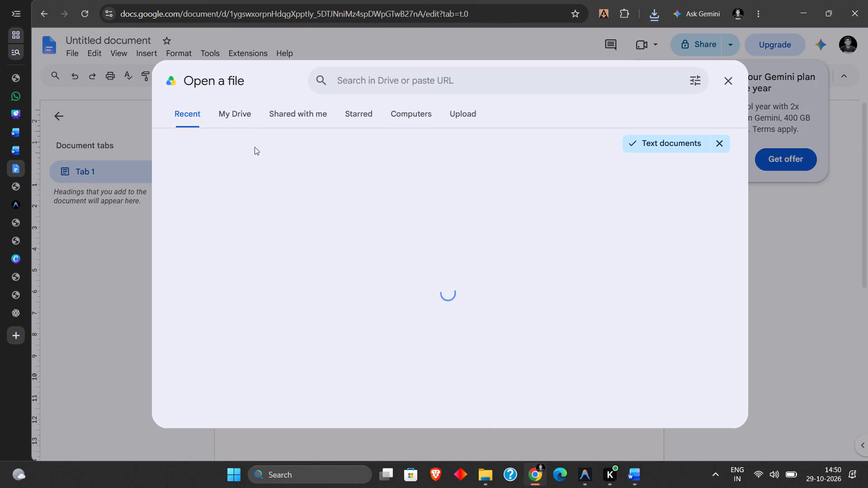
left_click(250, 114)
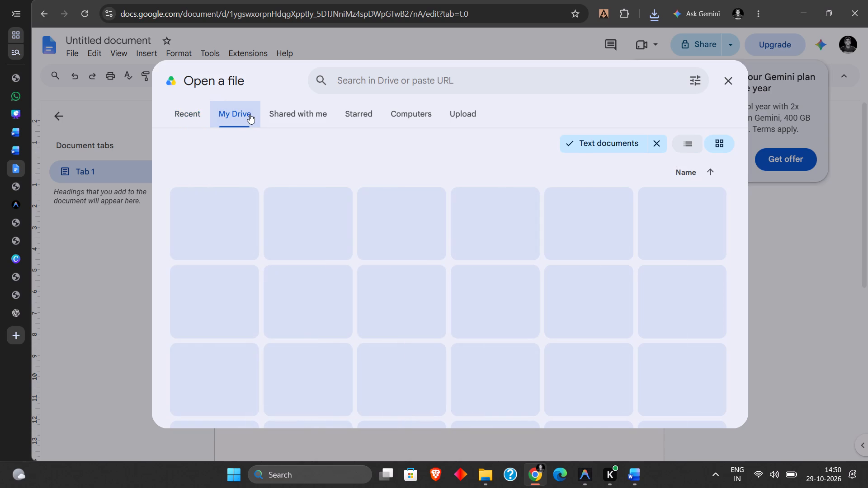
left_click(459, 113)
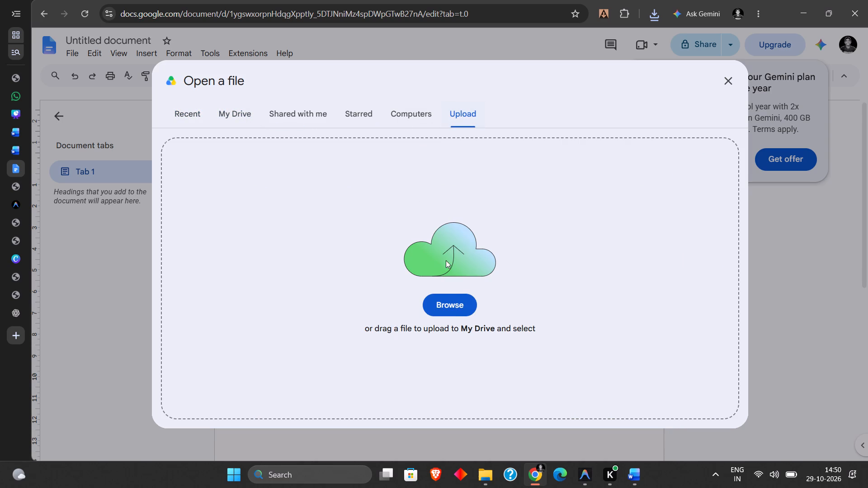
left_click(458, 301)
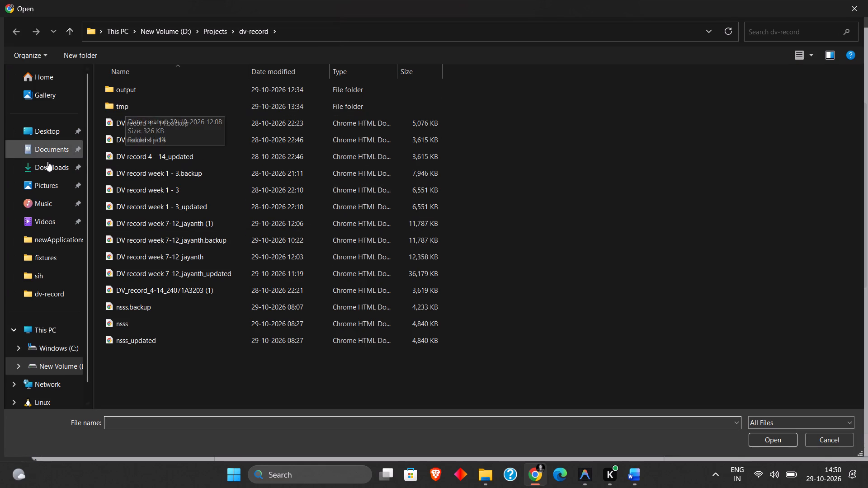
left_click(49, 156)
left_click(53, 166)
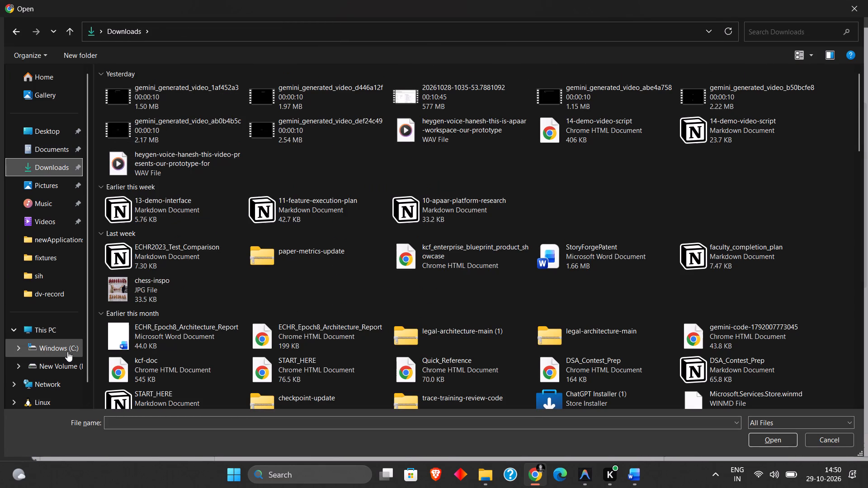
key("alt+Tab")
key("alt+Tab")
left_click(65, 371)
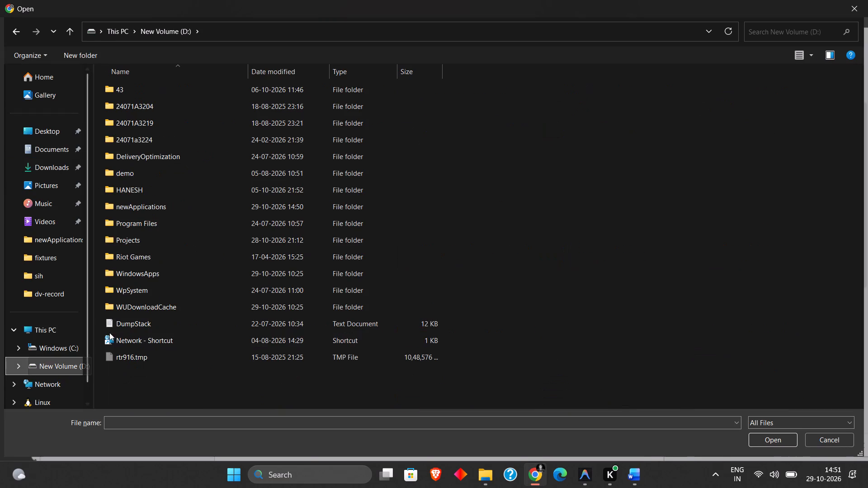
double_click(159, 208)
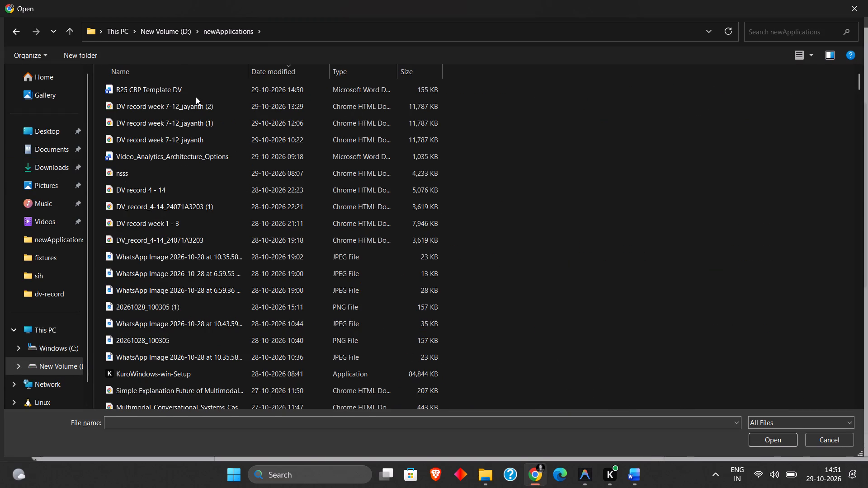
left_click(196, 91)
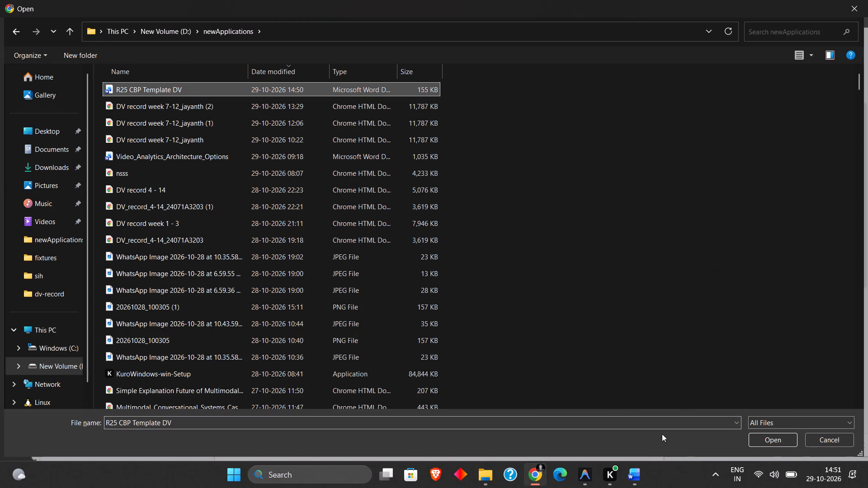
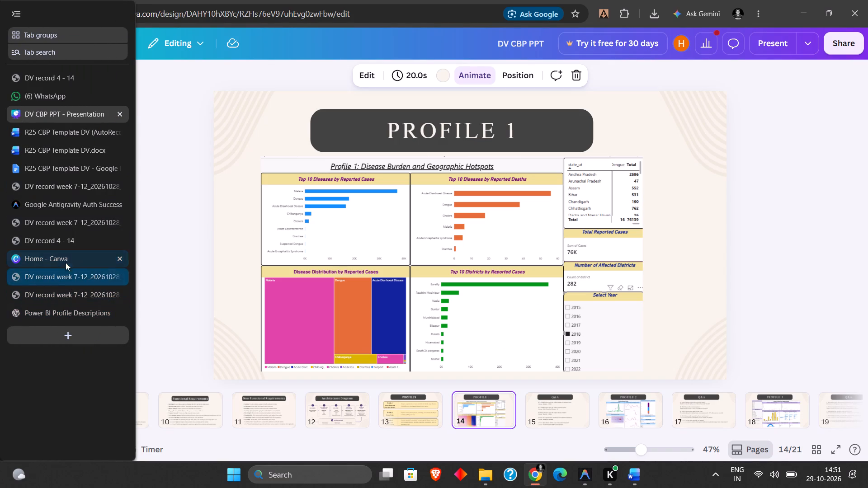
Switch to the Google Docs copy of R25 CBP Template DV and skim its pages from Chapter 1 through section 2.3.
left_click(60, 134)
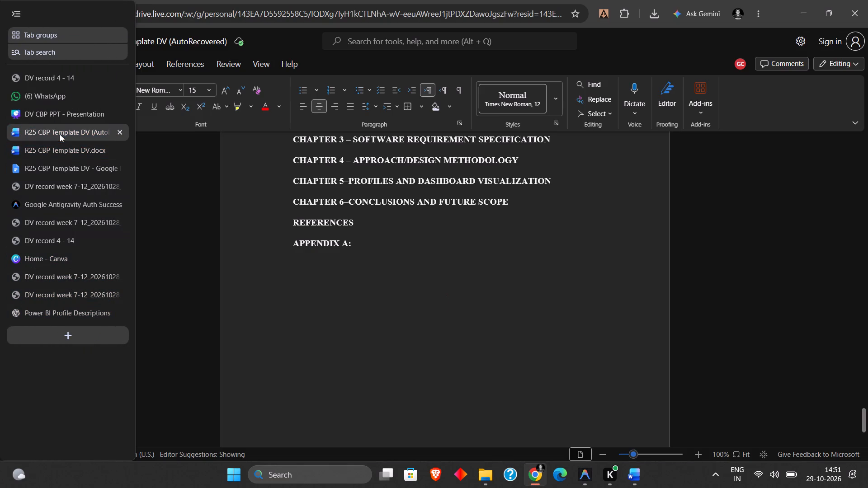
left_click(56, 157)
left_click(56, 174)
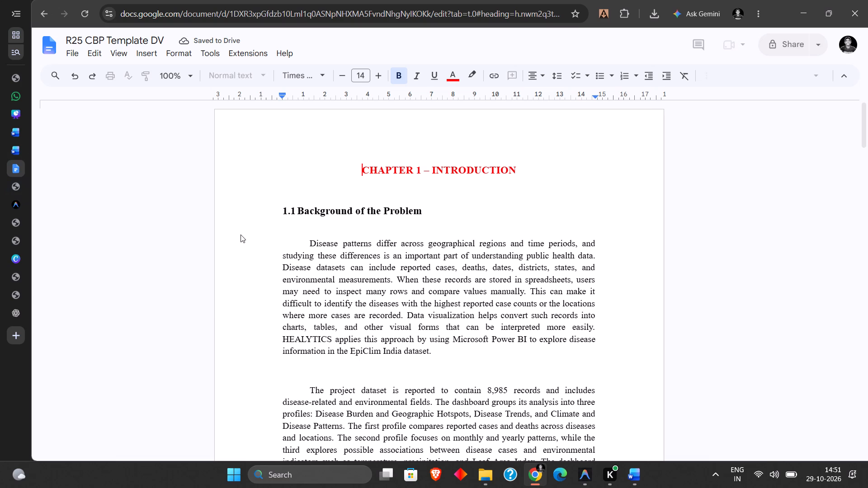
scroll(307, 283, "down", 20)
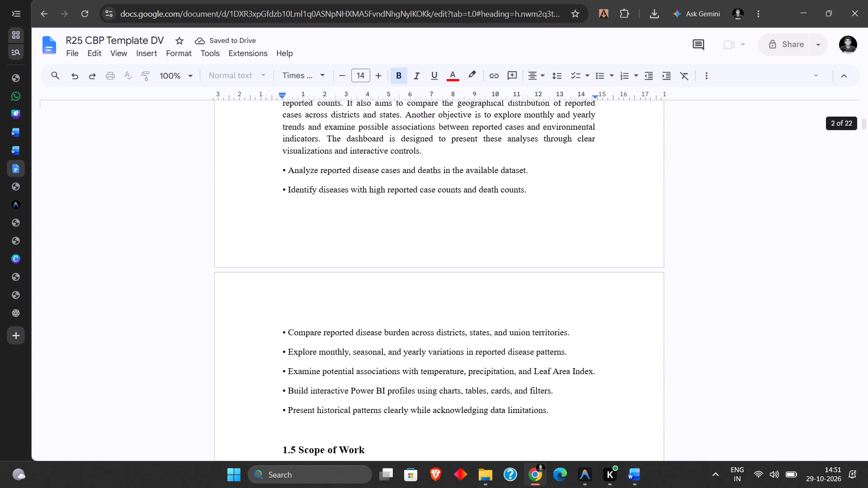
scroll(309, 285, "down", 18)
scroll(311, 294, "down", 5)
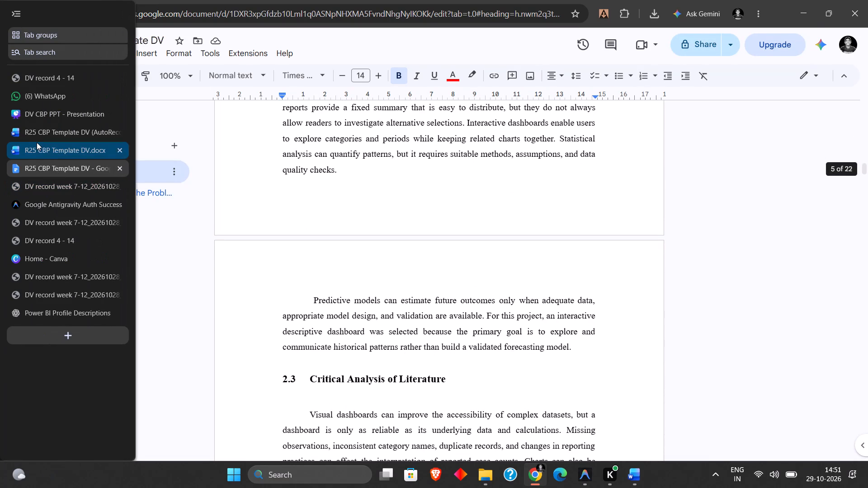
Copy the link to the R25 CBP Template DV document.
left_click(724, 46)
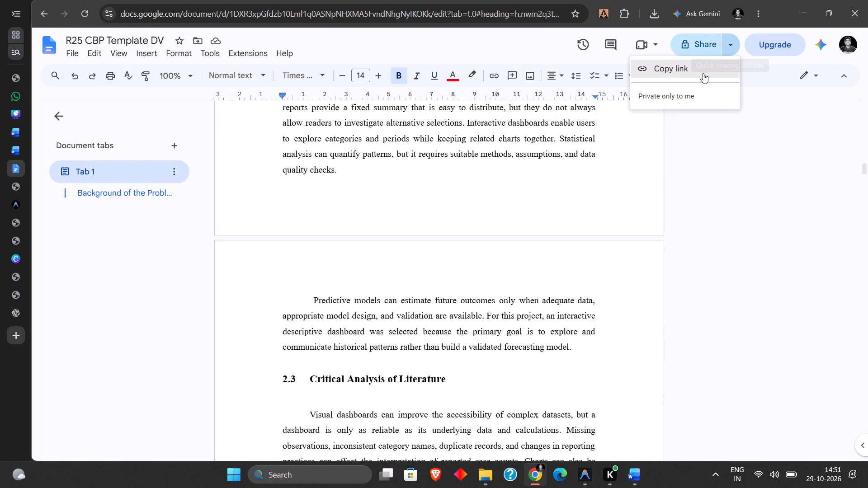
left_click(705, 69)
left_click(670, 50)
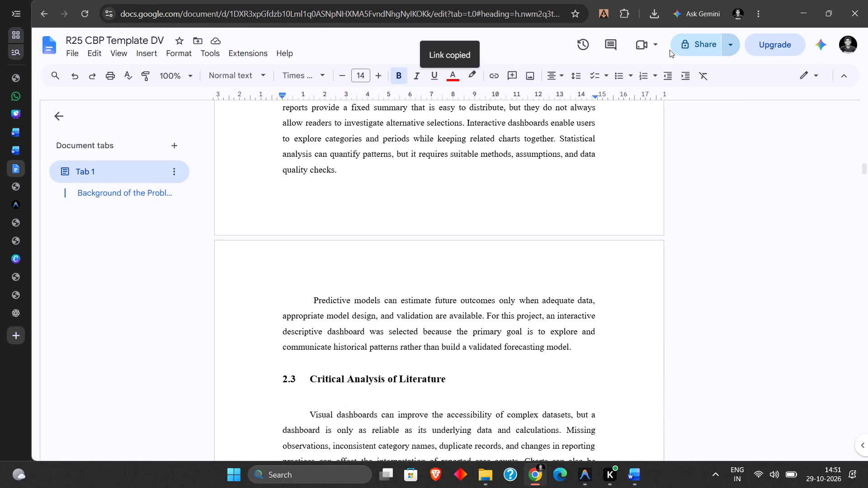
Set the document's general access to Anyone with the link, with the Editor role.
left_click(697, 45)
left_click(376, 300)
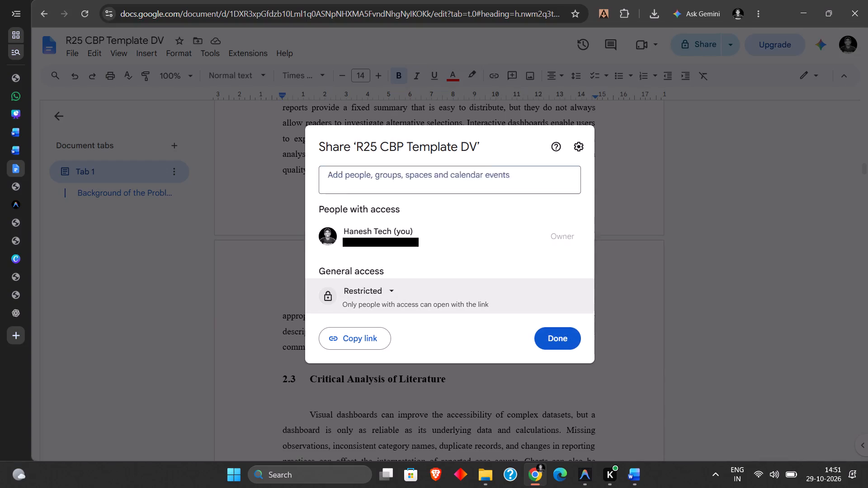
left_click(380, 289)
left_click(401, 338)
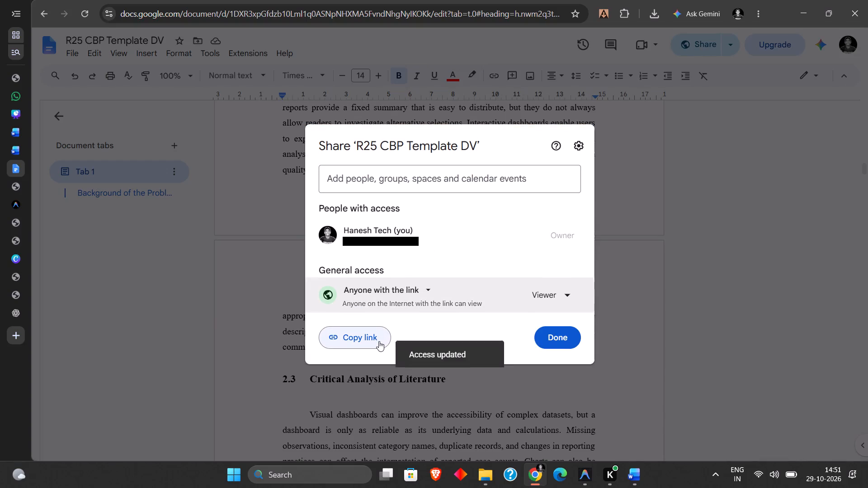
left_click(582, 296)
left_click(572, 296)
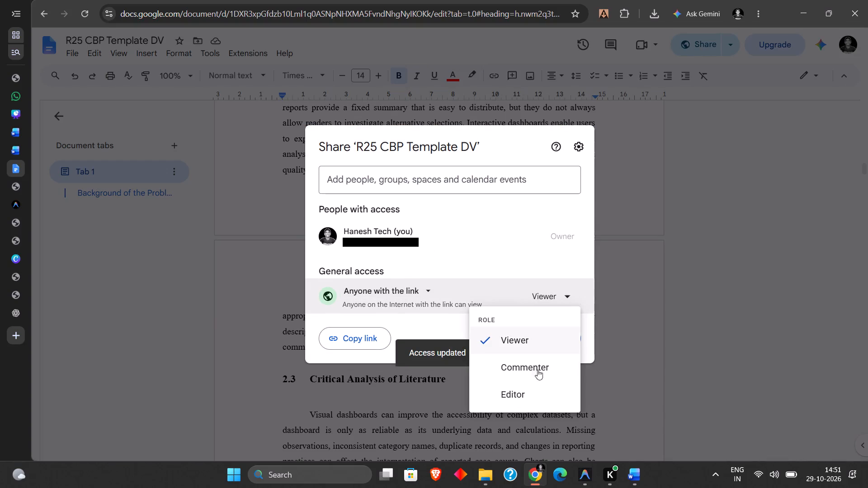
left_click(537, 396)
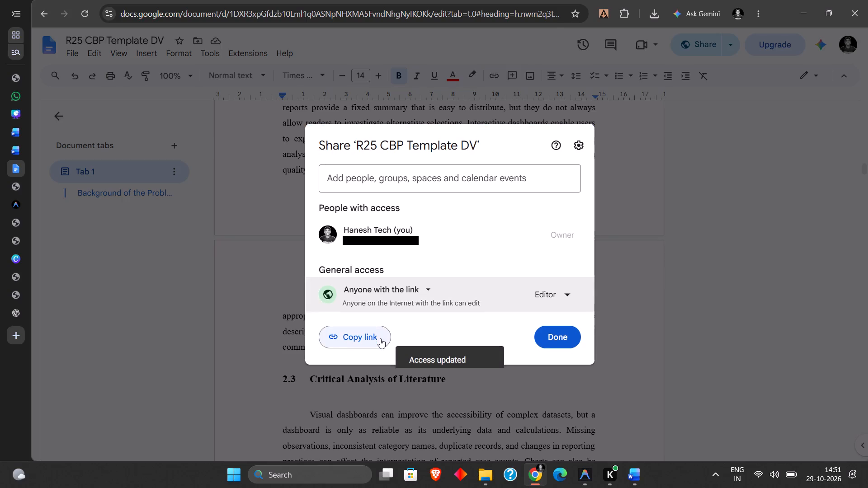
Copy the sharing link of the R25 CBP Template DV document again and switch to the previously used window.
left_click(370, 332)
key("alt+Tab")
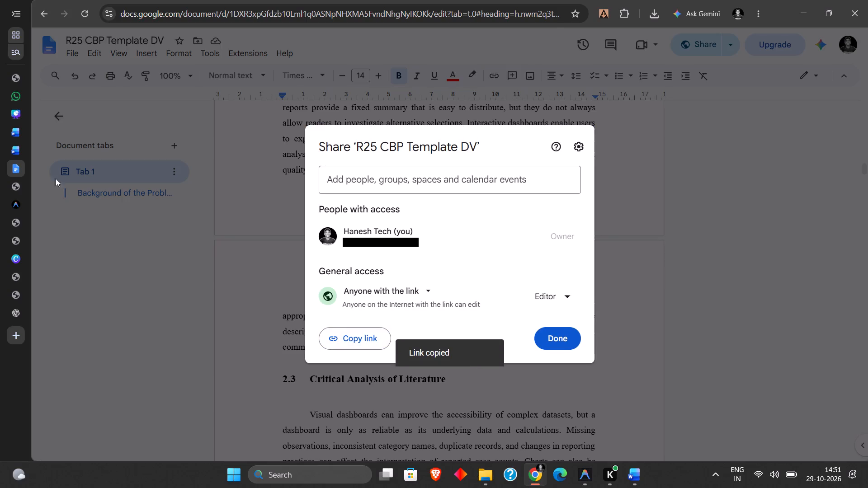
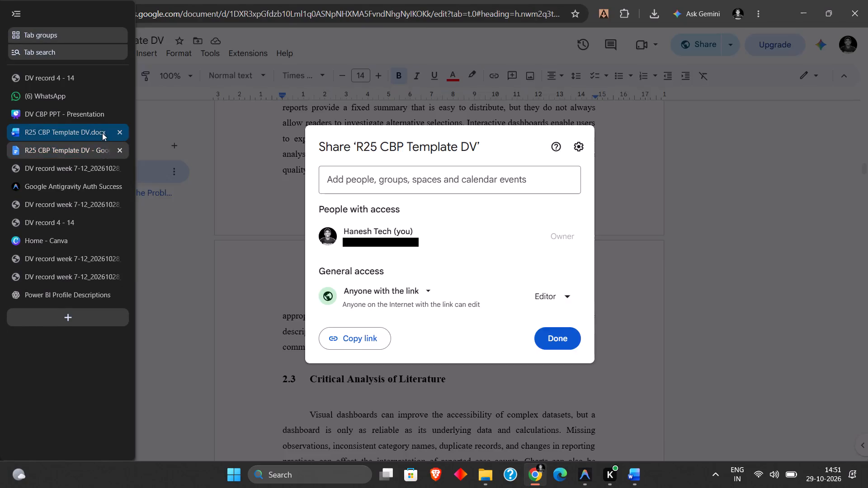
Close the browser tab holding the original R25 CBP Template DV.docx and dismiss the sharing dialog in the Google Docs copy.
left_click(103, 132)
left_click(120, 133)
left_click(702, 278)
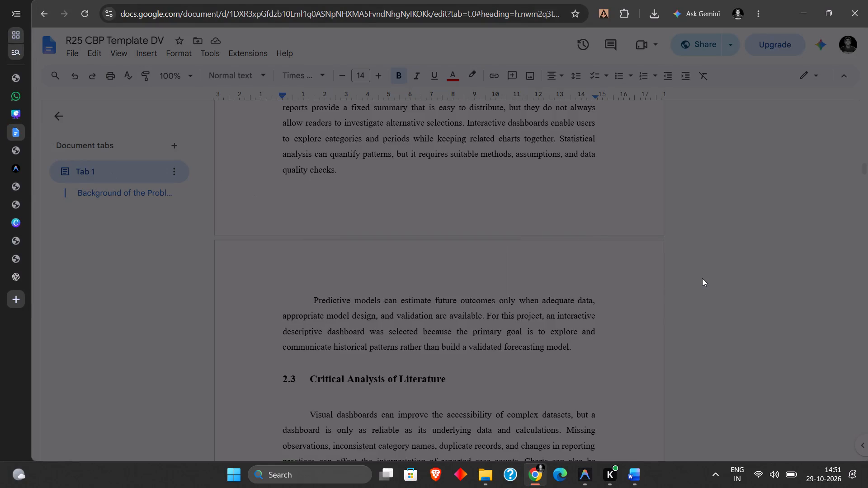
Enlarge the Figure 5.1 dashboard screenshot in section 5.3.1 proportionally to about 12 cm wide.
scroll(597, 314, "down", 7)
scroll(516, 302, "up", 1)
scroll(511, 309, "down", 7)
scroll(357, 270, "up", 2)
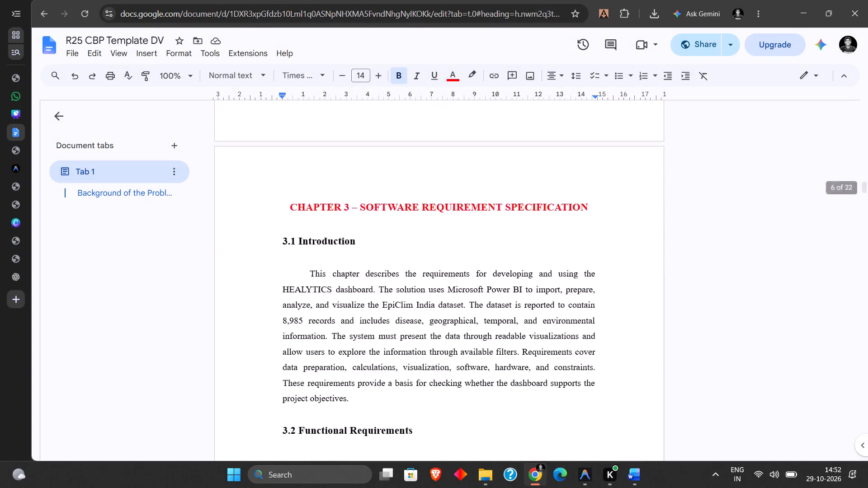
scroll(357, 277, "down", 4)
scroll(372, 259, "up", 4)
scroll(453, 296, "down", 20)
scroll(453, 296, "down", 20)
scroll(453, 296, "down", 5)
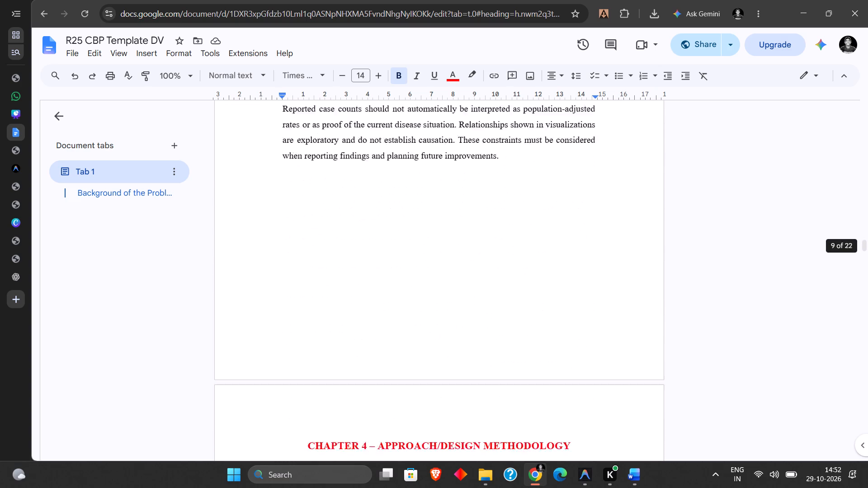
scroll(406, 255, "down", 20)
scroll(406, 255, "down", 20)
scroll(406, 255, "down", 2)
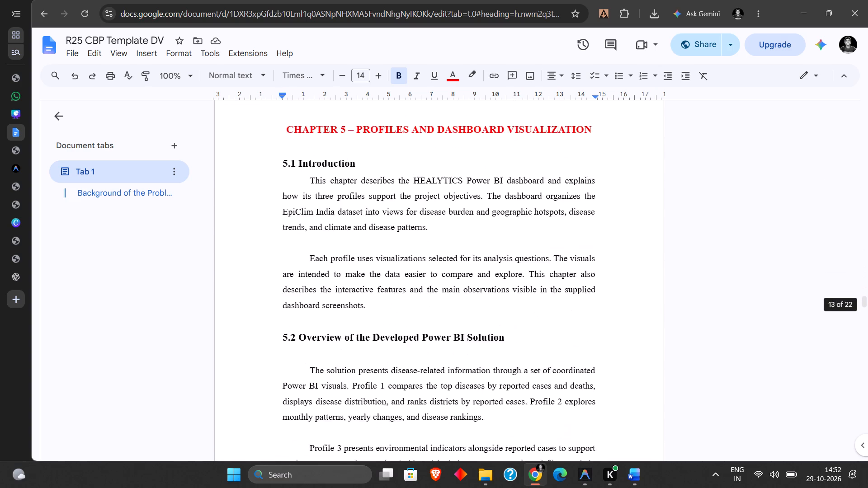
scroll(430, 239, "down", 11)
scroll(426, 236, "up", 6)
scroll(426, 236, "down", 2)
left_click(462, 238)
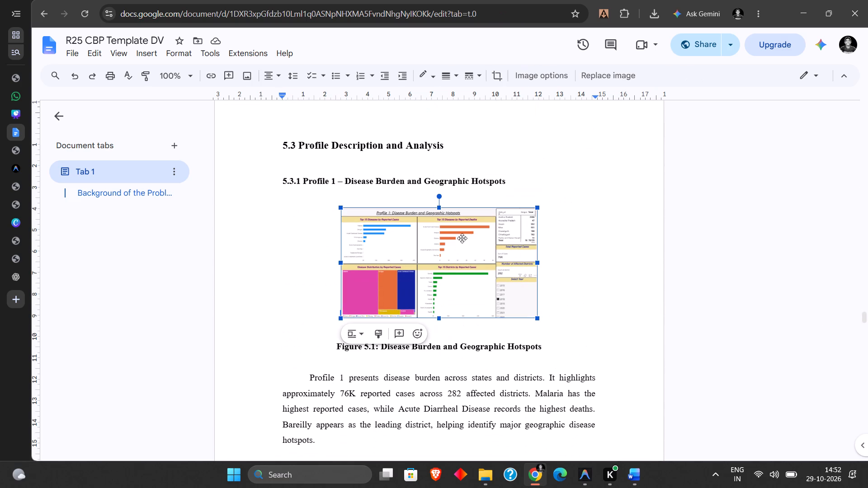
left_click_drag(538, 318, 593, 355)
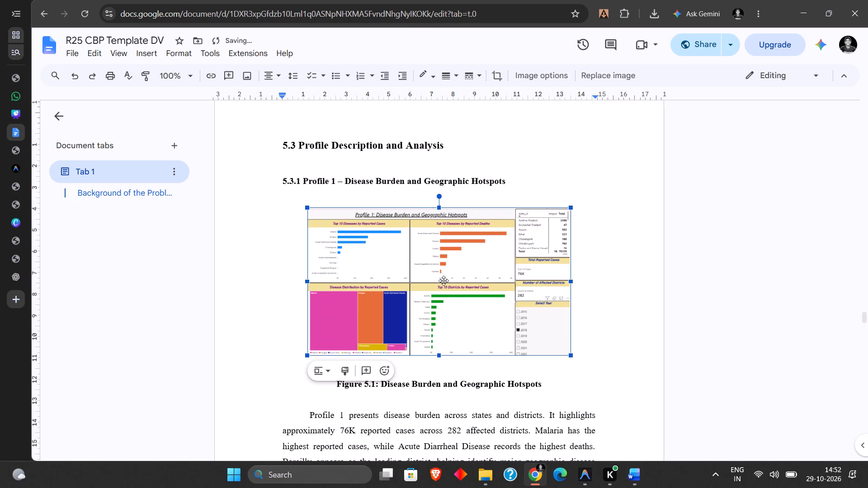
left_click(572, 358)
Delete the blank line above the heading 5.3 Profile Description and Analysis.
scroll(521, 296, "down", 1)
scroll(509, 281, "up", 3)
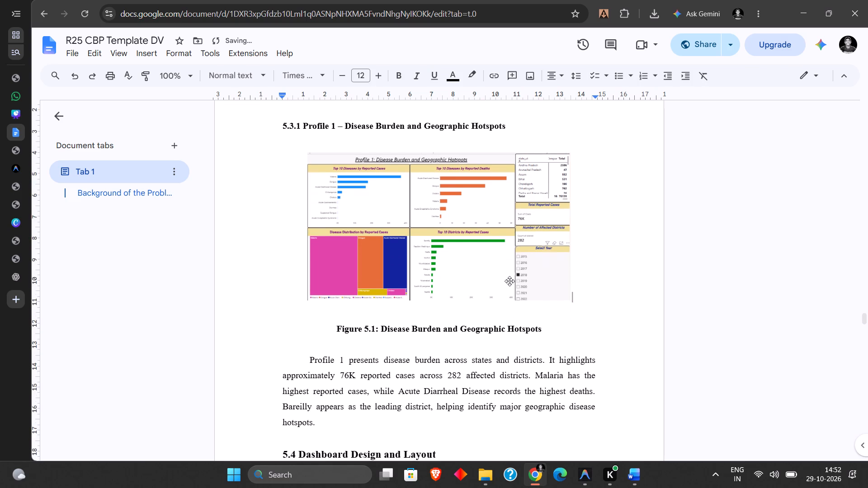
left_click(348, 230)
key("Delete")
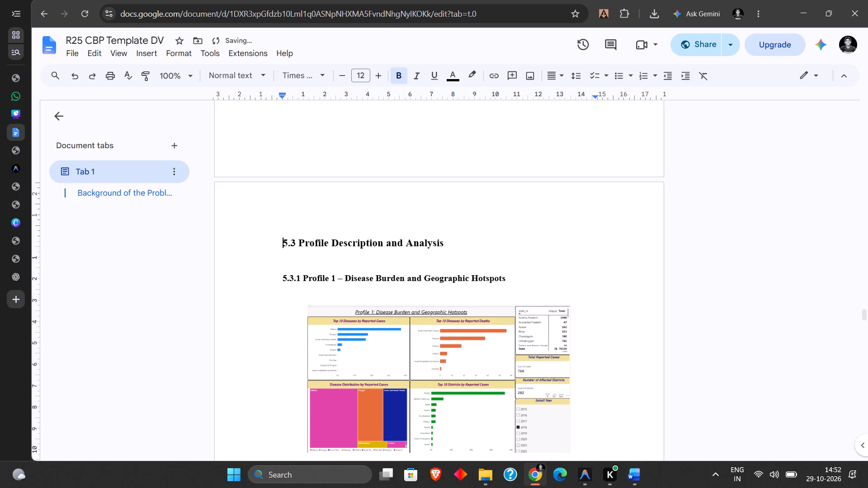
left_click(293, 214)
left_click(259, 238)
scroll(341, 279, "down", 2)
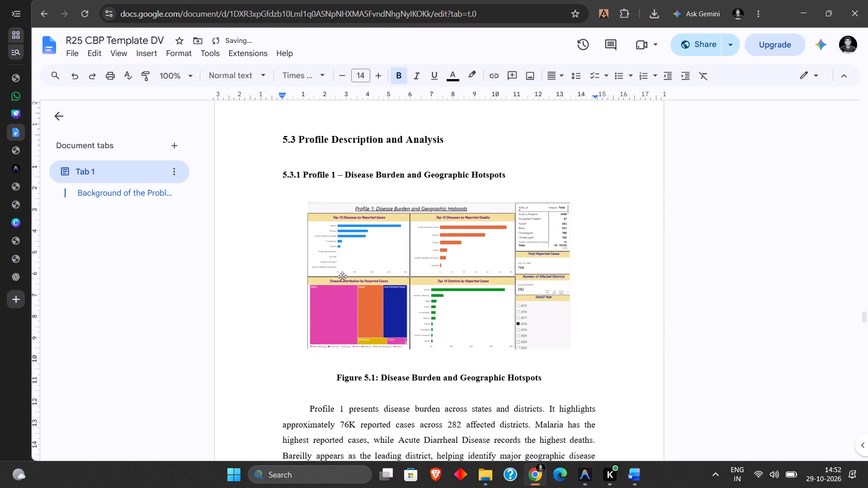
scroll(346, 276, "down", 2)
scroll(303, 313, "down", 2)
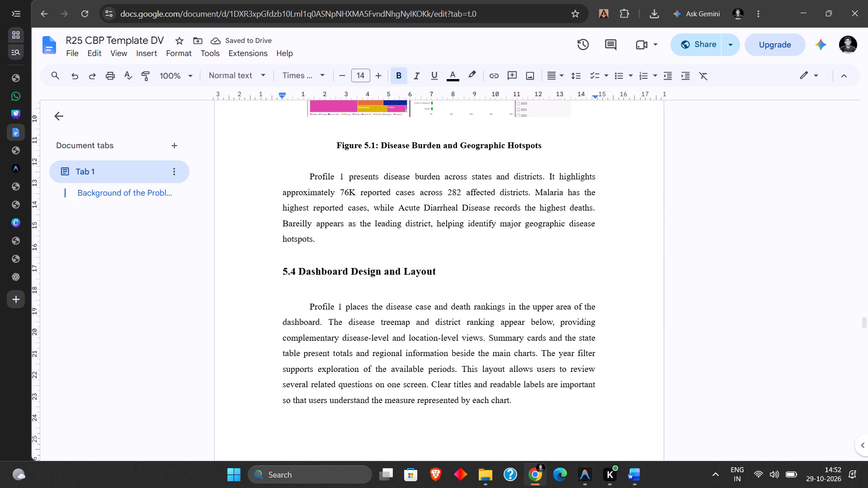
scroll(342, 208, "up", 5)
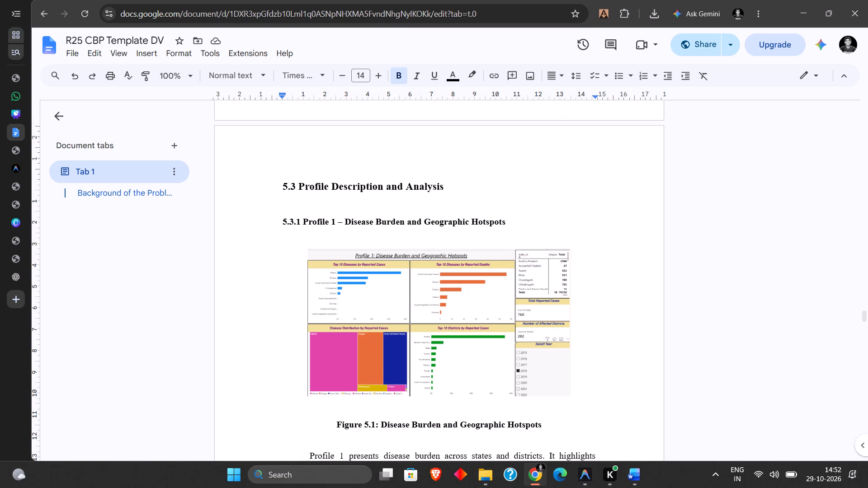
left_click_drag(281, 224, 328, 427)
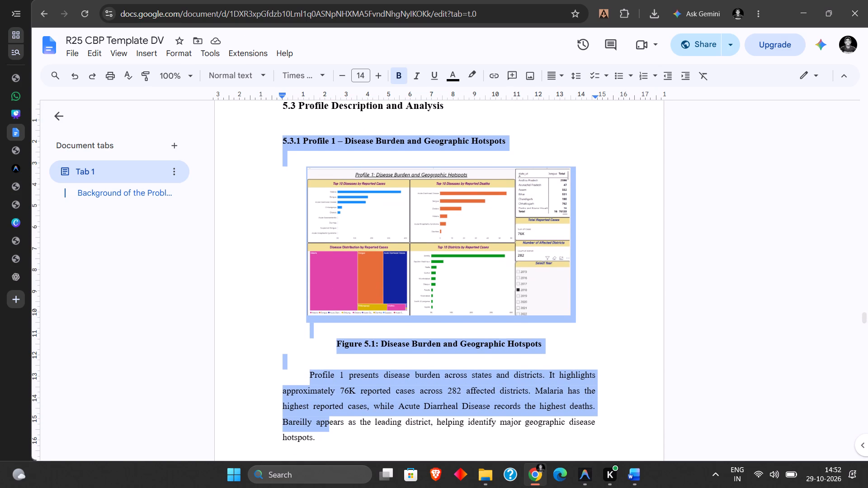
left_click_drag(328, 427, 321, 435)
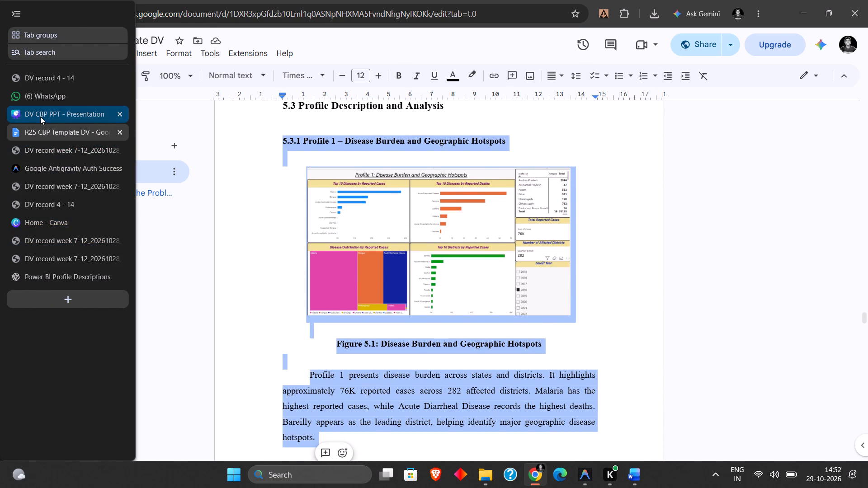
left_click(40, 117)
left_click(565, 422)
left_click(369, 221)
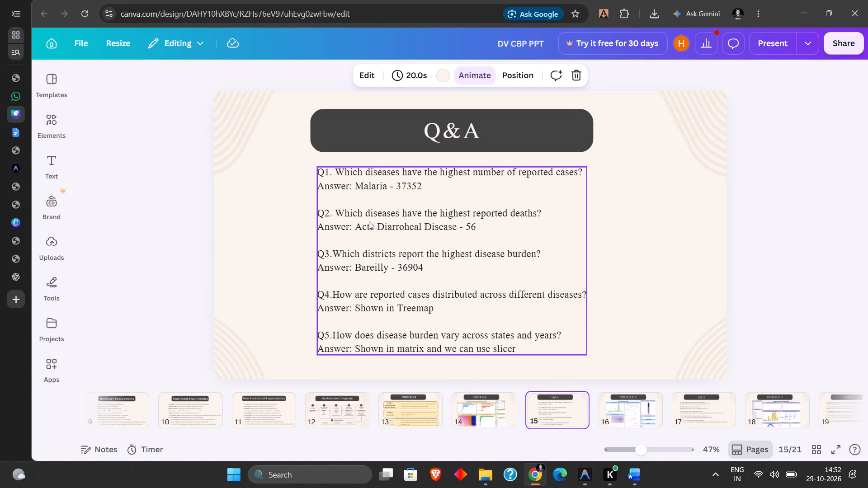
key("ctrl+c")
triple_click(369, 221)
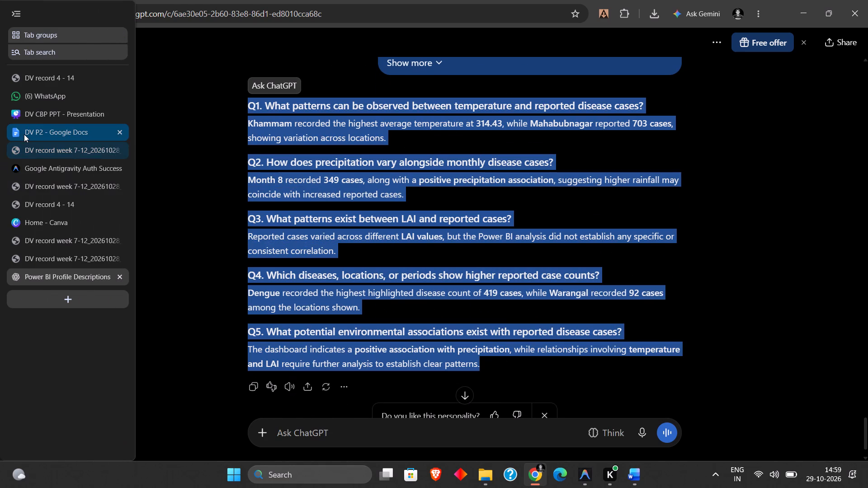
In the DV P2 document, replace the duplicated Q1–Q5 block under the Profile 3 description with the copied Profile 3 questions and answers.
left_click(25, 132)
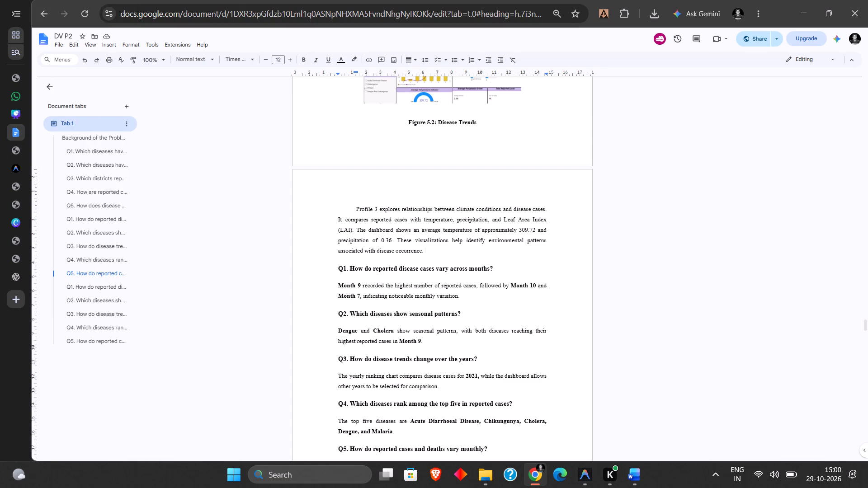
scroll(357, 243, "down", 1)
left_click_drag(338, 212, 487, 420)
key("ctrl+v")
scroll(452, 342, "down", 2)
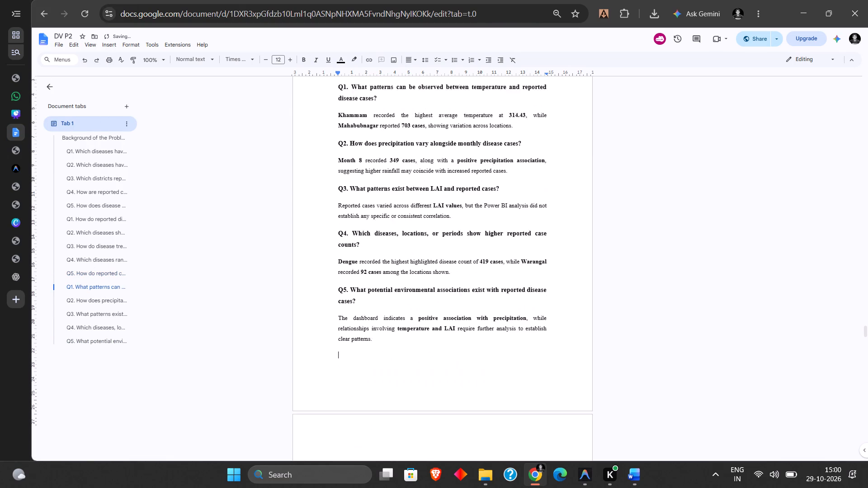
Add page numbers in the document's footer, shown on the first page and starting at 1.
scroll(451, 342, "up", 3)
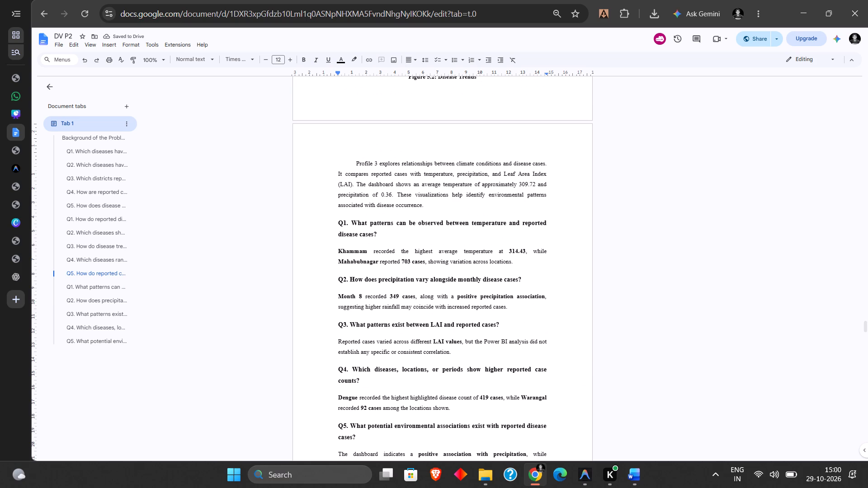
scroll(454, 297, "up", 5)
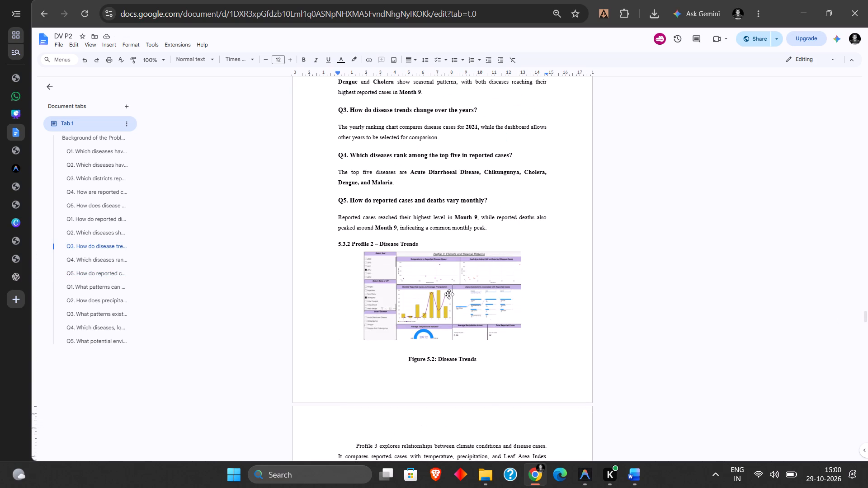
scroll(449, 294, "up", 6)
scroll(449, 295, "down", 16)
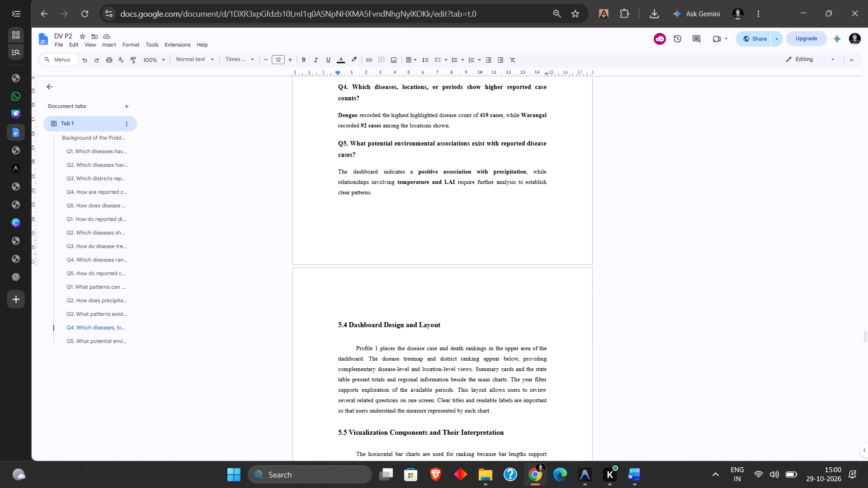
left_click(242, 120)
left_click(113, 49)
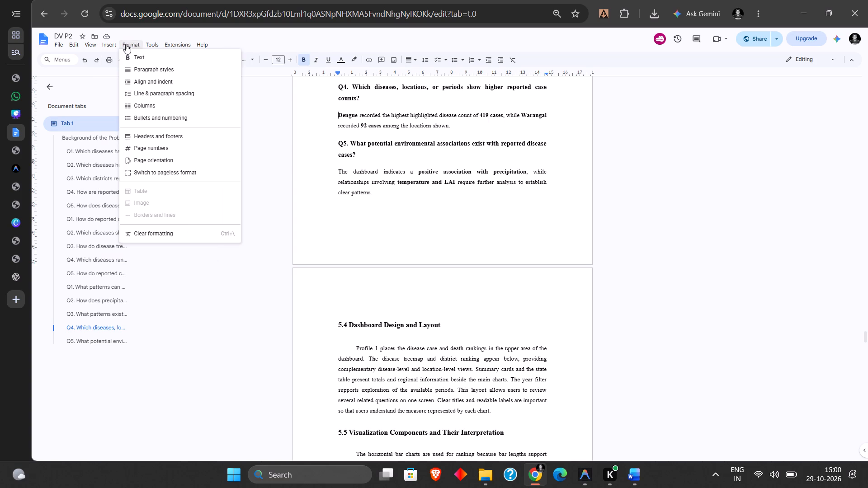
left_click(61, 62)
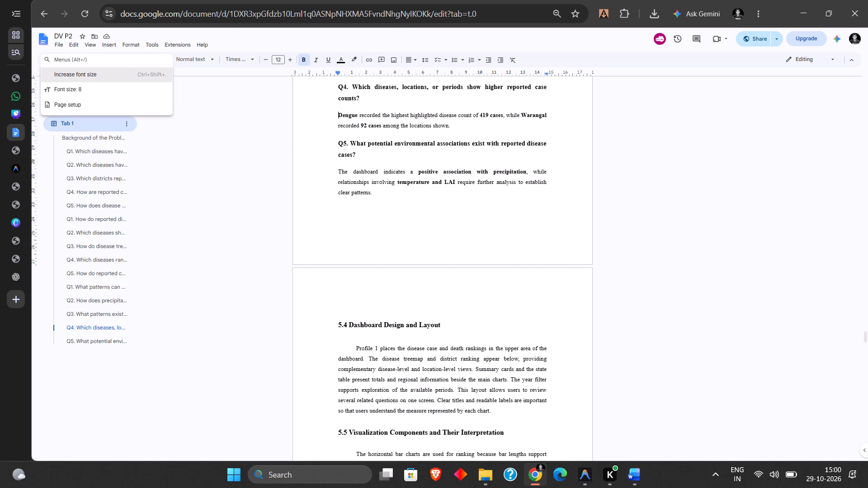
type("page")
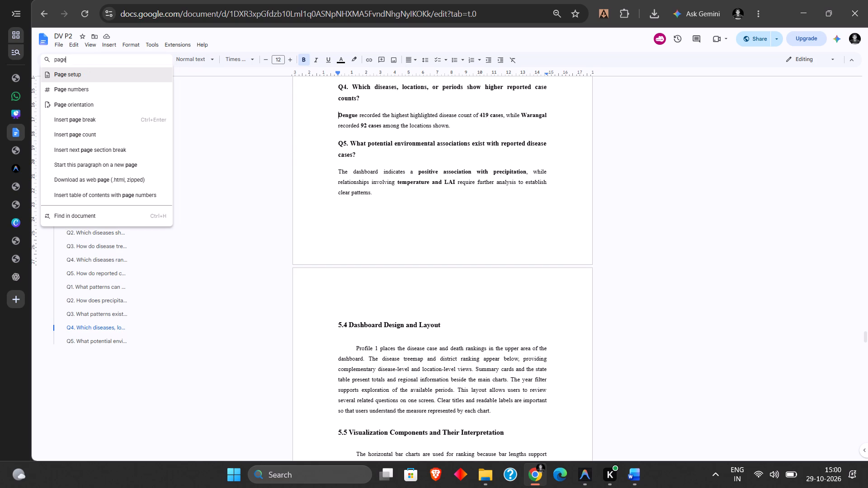
key("Down")
key("Return")
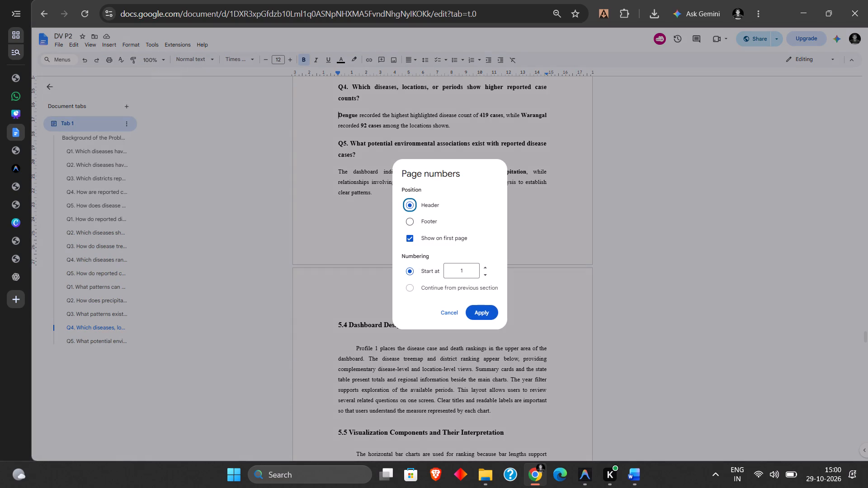
left_click(437, 221)
left_click(477, 307)
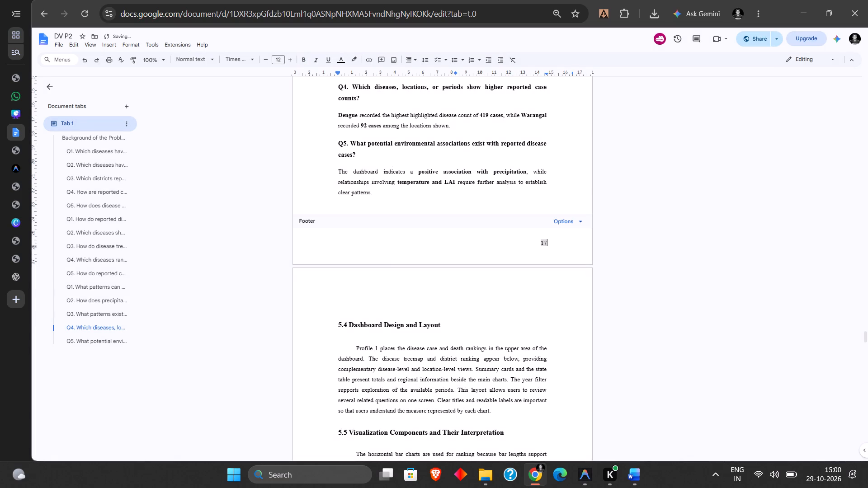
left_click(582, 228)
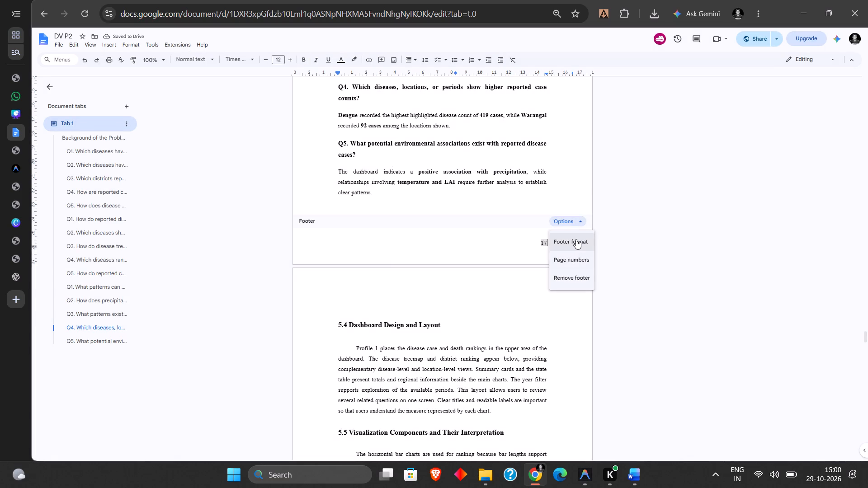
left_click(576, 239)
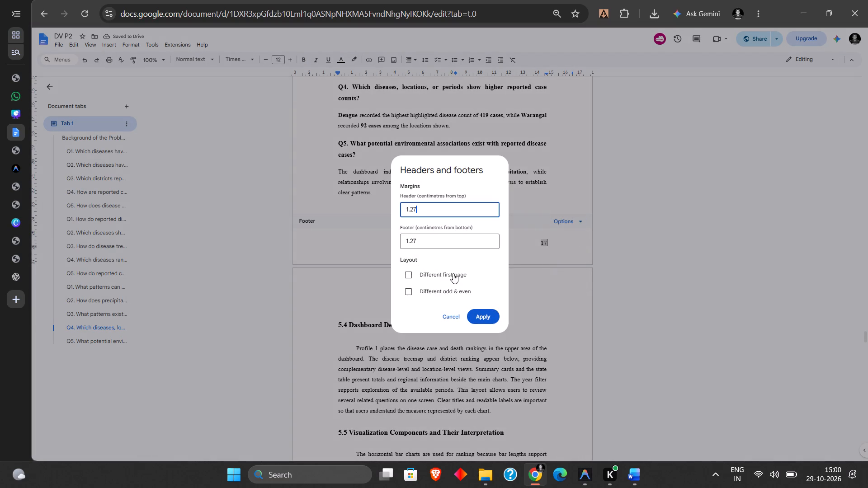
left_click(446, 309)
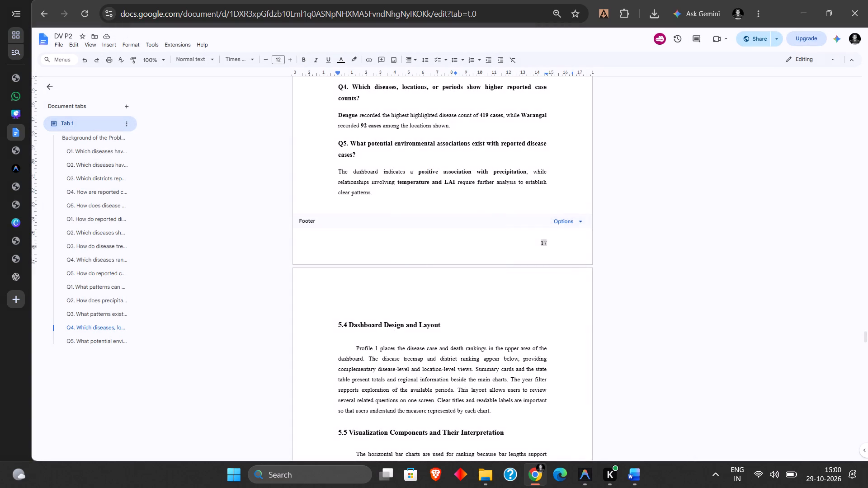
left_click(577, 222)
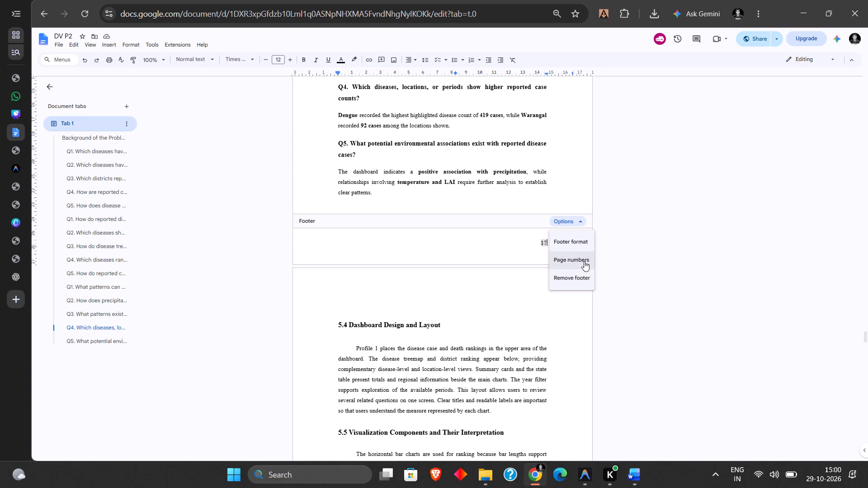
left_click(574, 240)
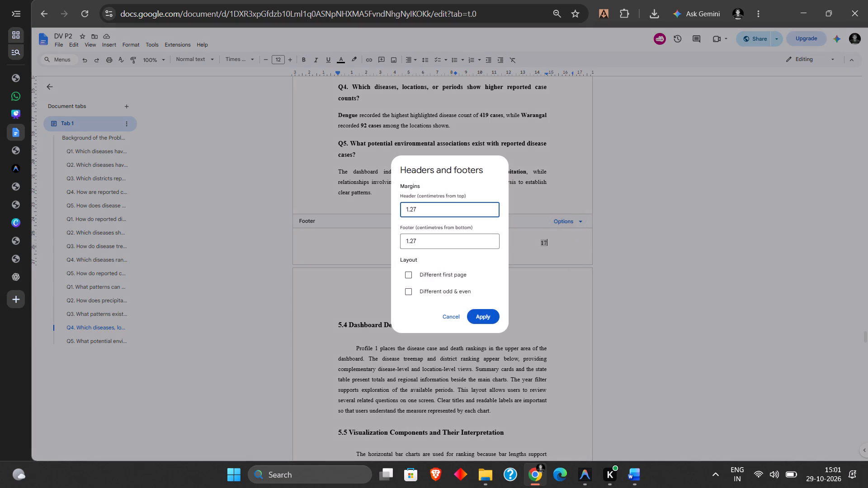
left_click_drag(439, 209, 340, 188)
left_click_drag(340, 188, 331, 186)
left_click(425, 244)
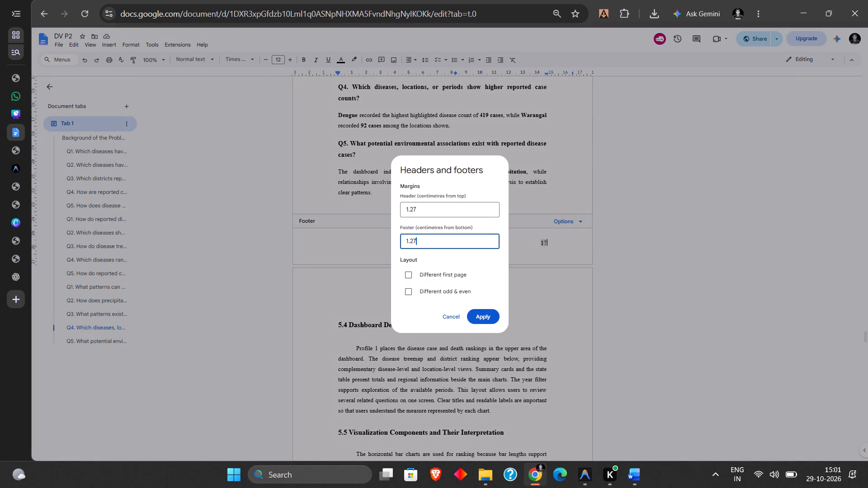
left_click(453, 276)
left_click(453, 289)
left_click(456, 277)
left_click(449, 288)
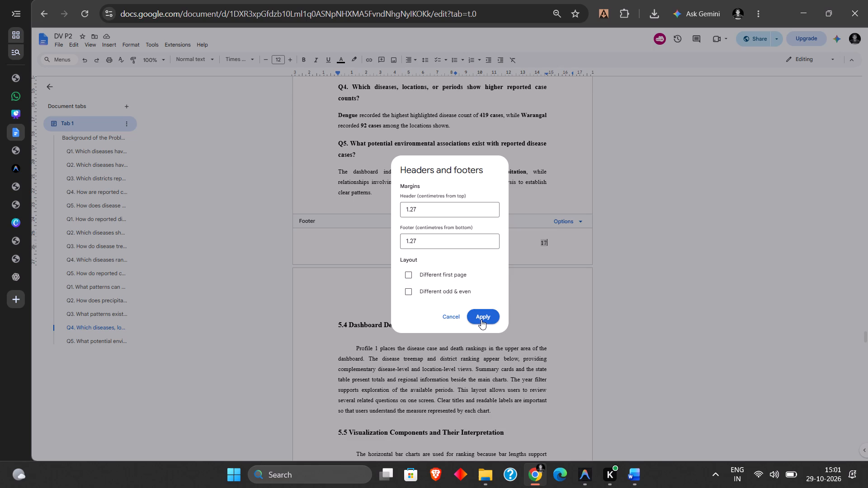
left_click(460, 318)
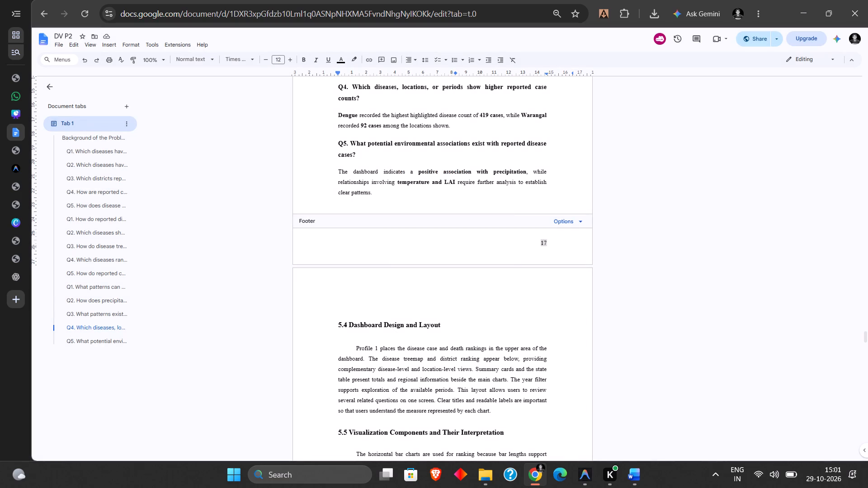
Centre-align the page number in the footer.
left_click(414, 58)
left_click(423, 73)
Check the footer page numbers and page layout from the Profile 3 section back to the start of the report.
scroll(509, 174, "up", 19)
scroll(509, 173, "up", 7)
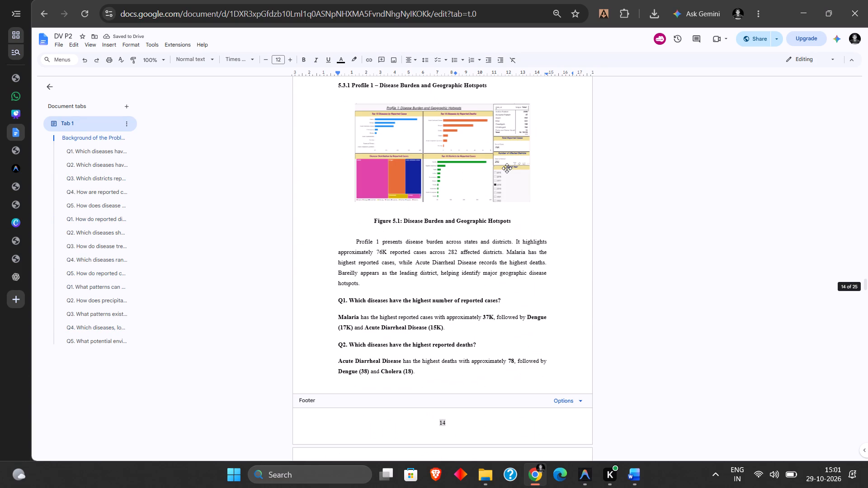
scroll(501, 150, "up", 20)
scroll(501, 148, "down", 4)
scroll(501, 148, "up", 4)
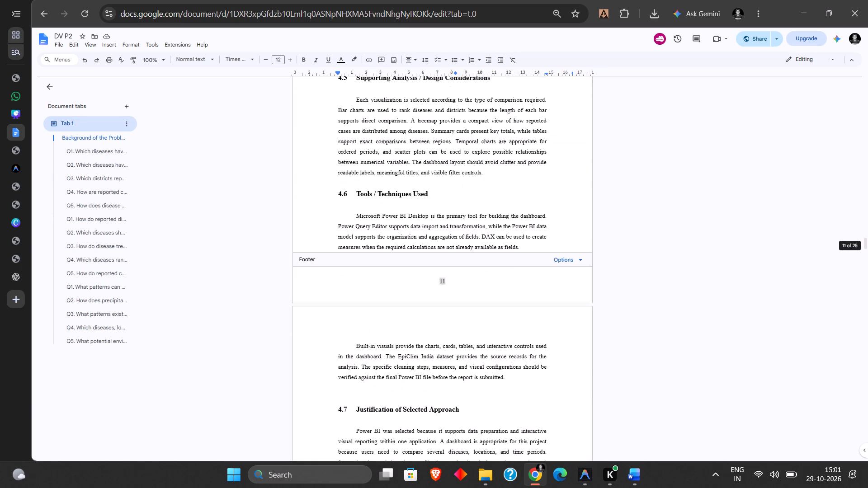
scroll(499, 136, "up", 13)
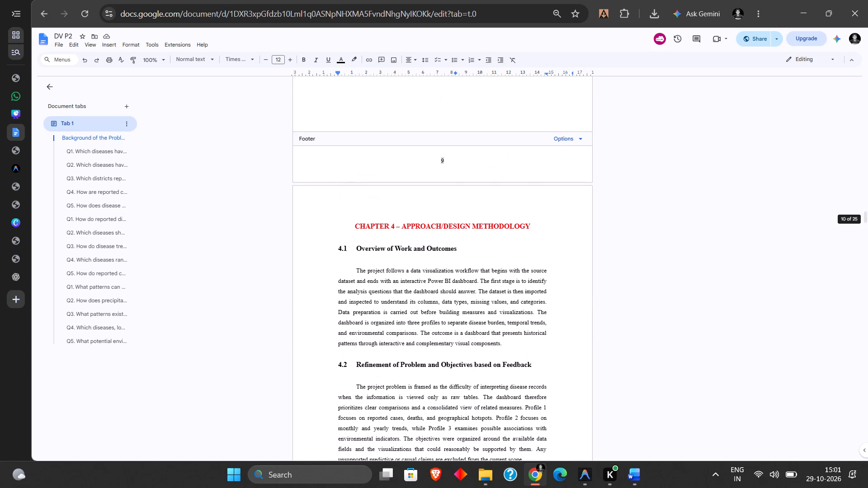
scroll(496, 119, "up", 15)
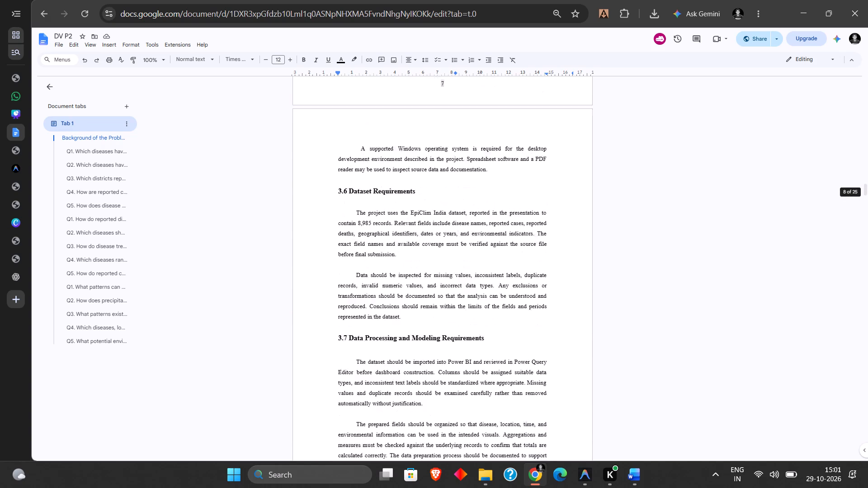
scroll(493, 106, "up", 18)
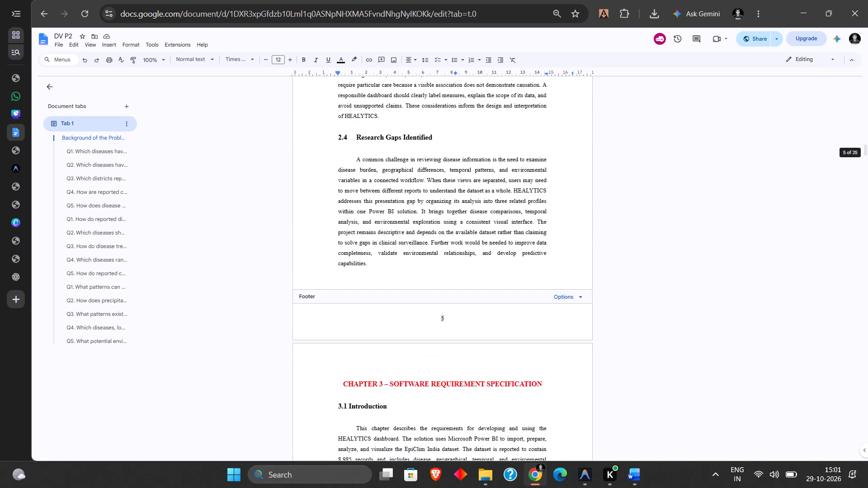
scroll(493, 106, "up", 16)
scroll(493, 105, "up", 15)
scroll(493, 104, "up", 13)
Check the page breaks and footer page numbers from Chapter 1 through Chapter 2 to the start of Chapter 3.
scroll(493, 104, "down", 14)
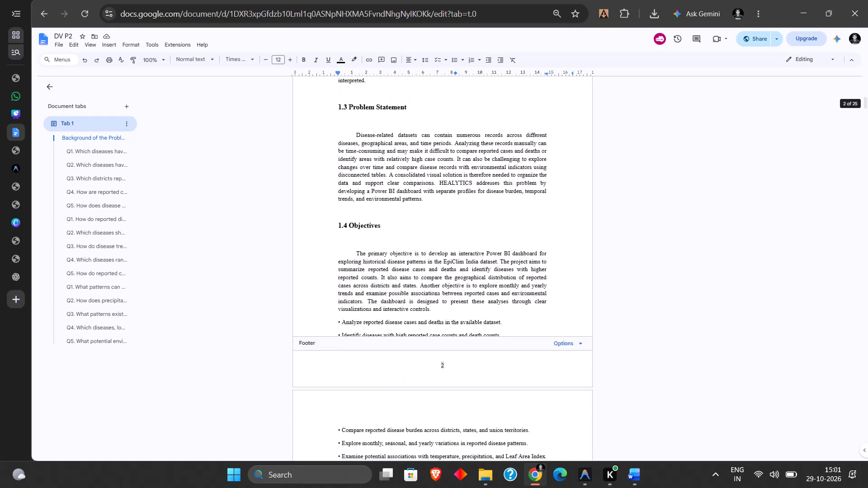
scroll(476, 156, "down", 12)
scroll(479, 171, "up", 4)
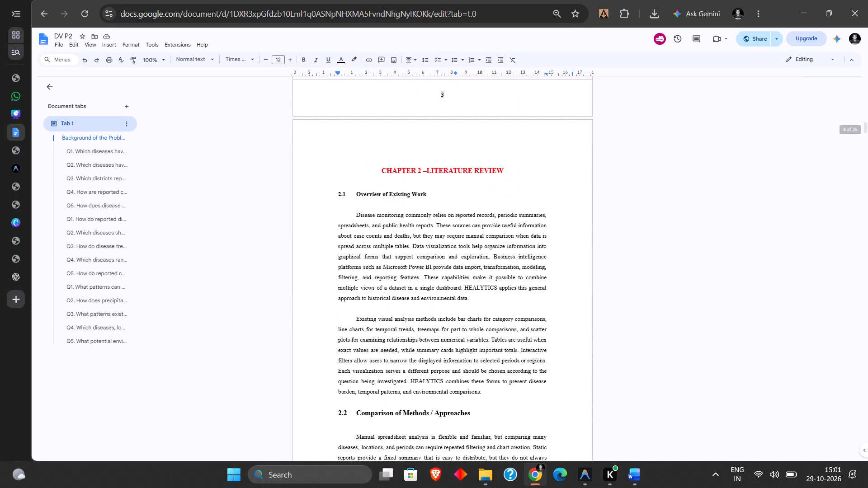
scroll(479, 171, "up", 2)
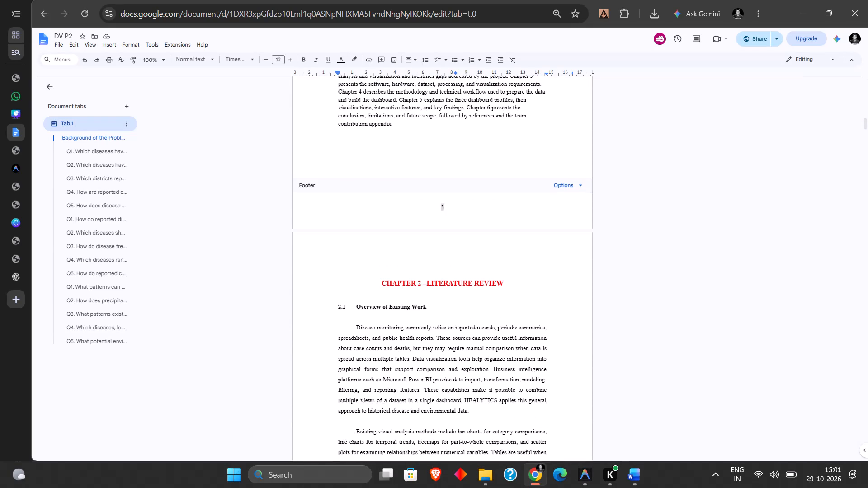
scroll(472, 231, "down", 4)
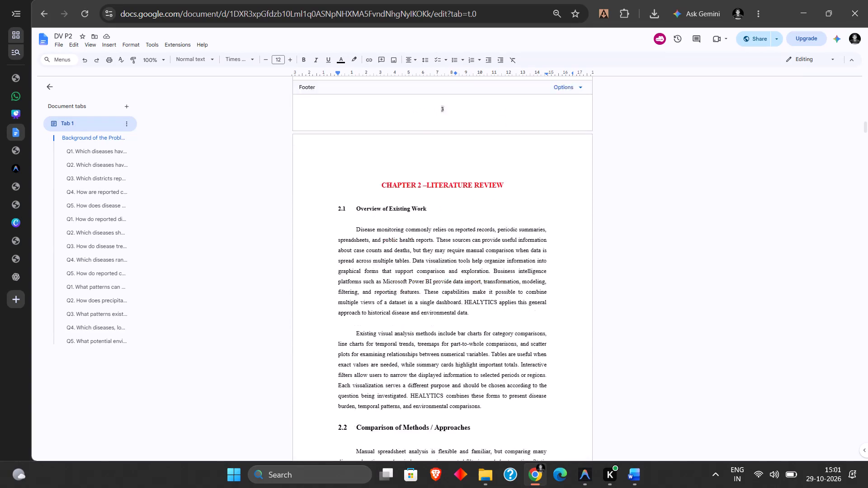
scroll(472, 231, "down", 12)
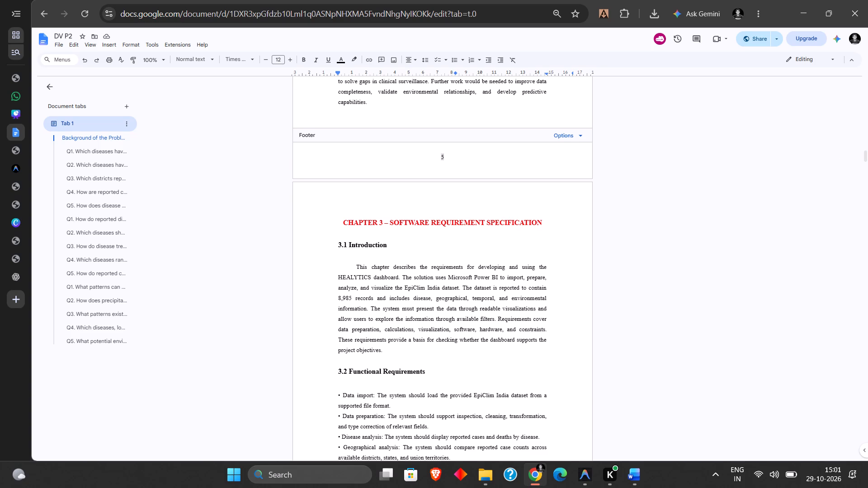
scroll(464, 222, "up", 10)
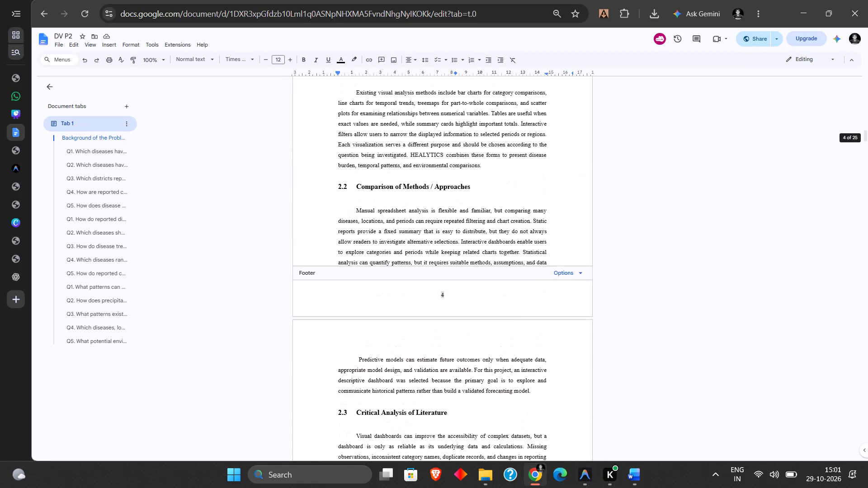
scroll(462, 220, "up", 4)
scroll(462, 220, "down", 12)
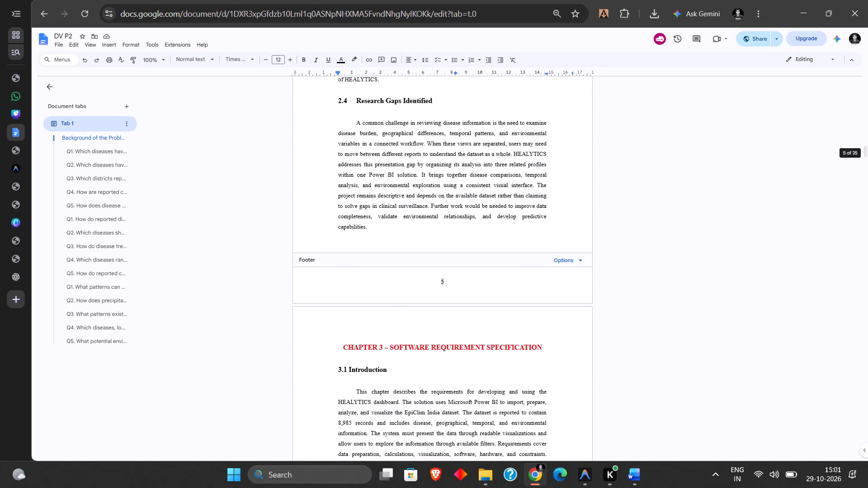
scroll(463, 223, "down", 2)
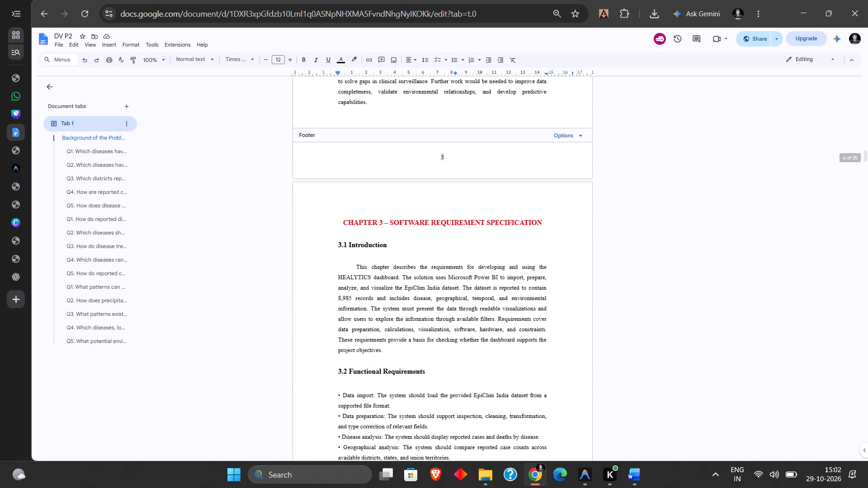
Return to the body text and add an empty line after section 3.2's Reporting bullet, moving heading 3.3 Non-Functional Requirements to the next page.
right_click(466, 230)
left_click(262, 236)
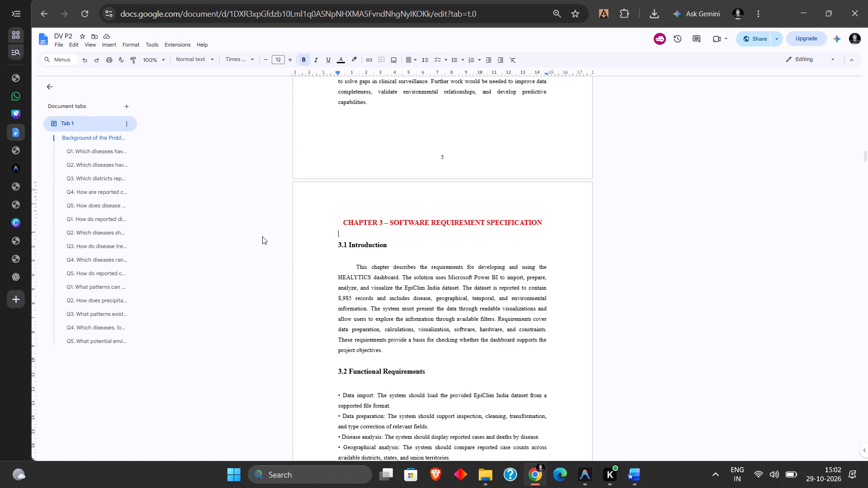
scroll(365, 242, "down", 6)
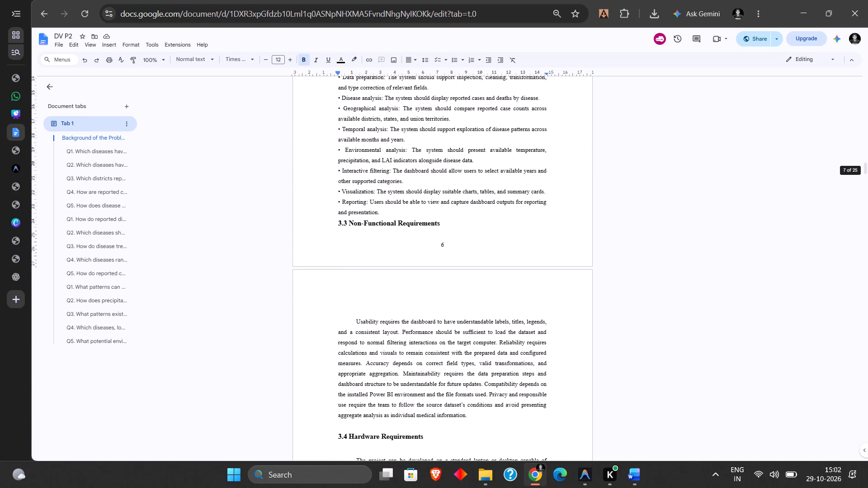
left_click(411, 213)
key("Return")
Review the layout and page numbers of Chapter 3, from its title page to the end of section 3.9.
scroll(415, 221, "down", 3)
scroll(417, 223, "up", 3)
scroll(489, 247, "up", 1)
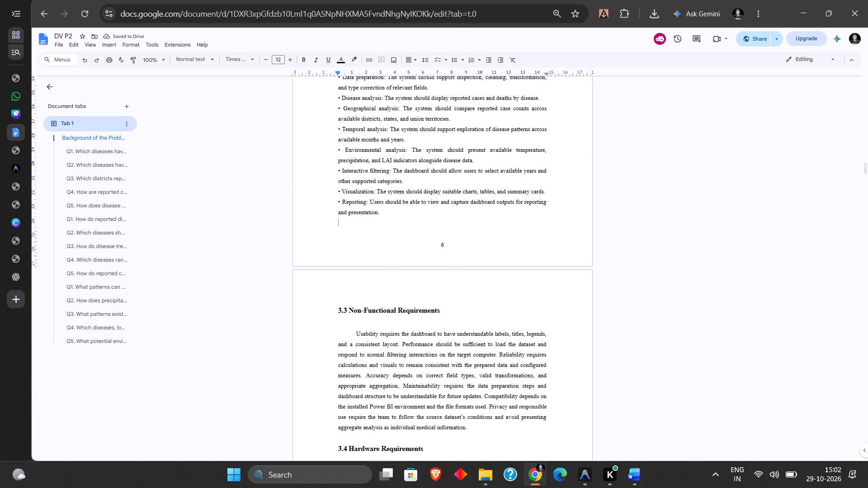
scroll(489, 247, "up", 4)
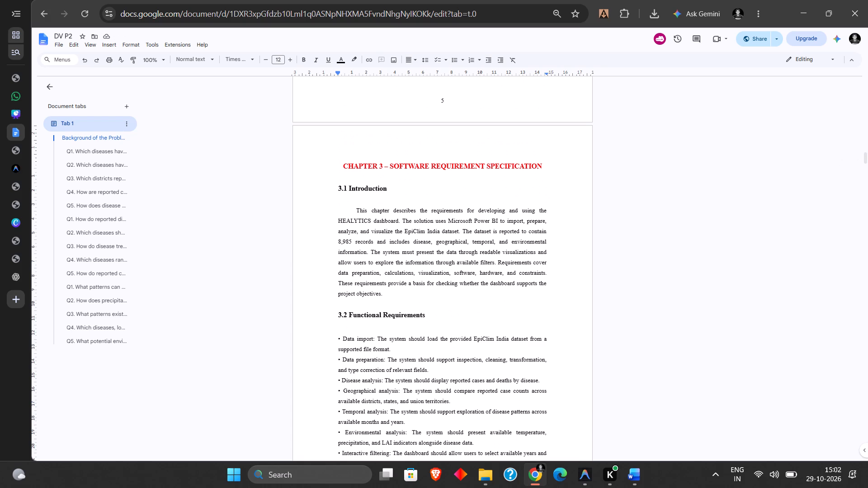
scroll(518, 285, "down", 2)
scroll(517, 284, "up", 1)
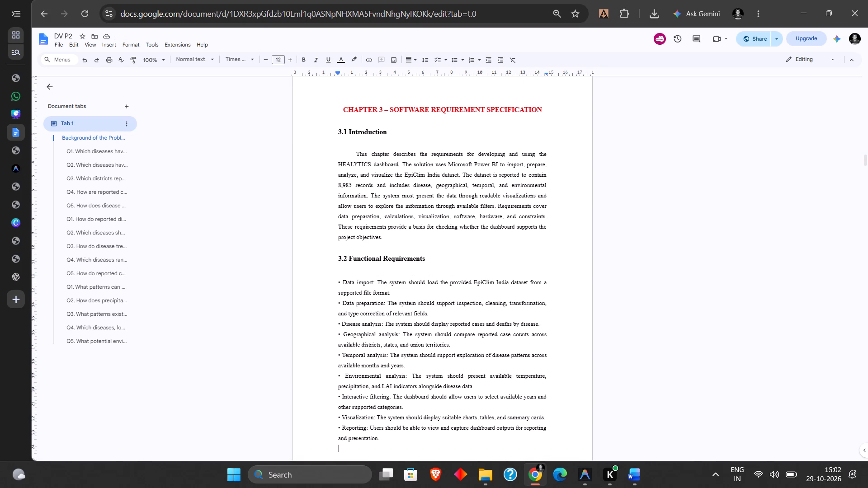
scroll(517, 284, "down", 14)
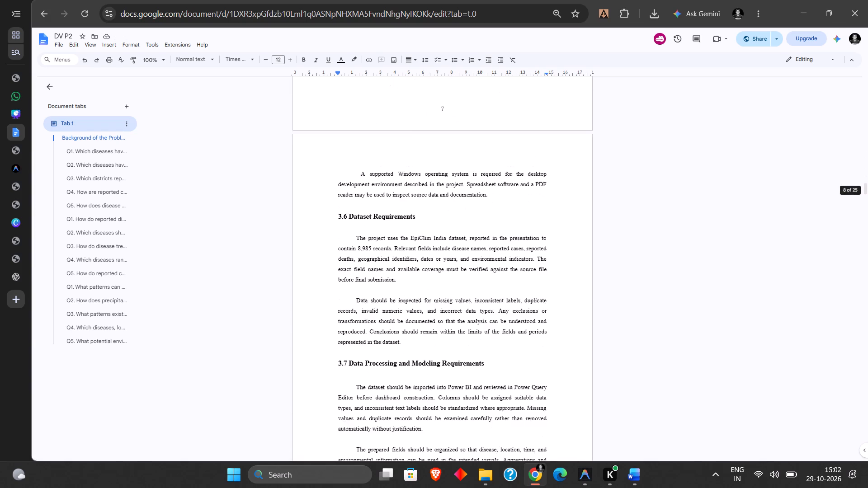
scroll(524, 276, "down", 11)
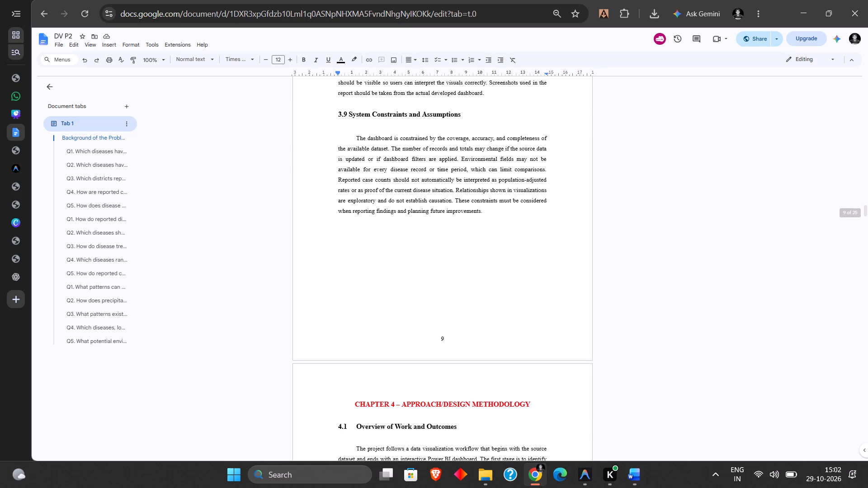
scroll(525, 281, "down", 1)
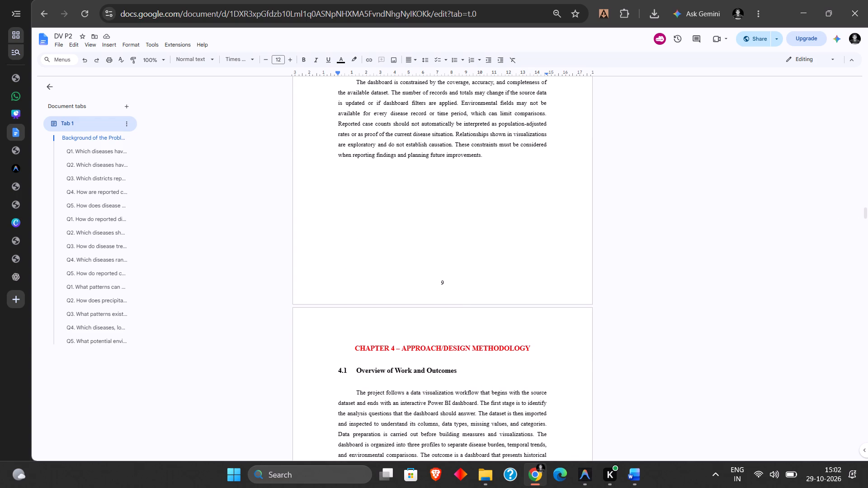
Review the layout and page numbers of Chapter 4 up to the start of Chapter 5.
left_click(459, 309)
left_click(450, 320)
scroll(450, 320, "down", 6)
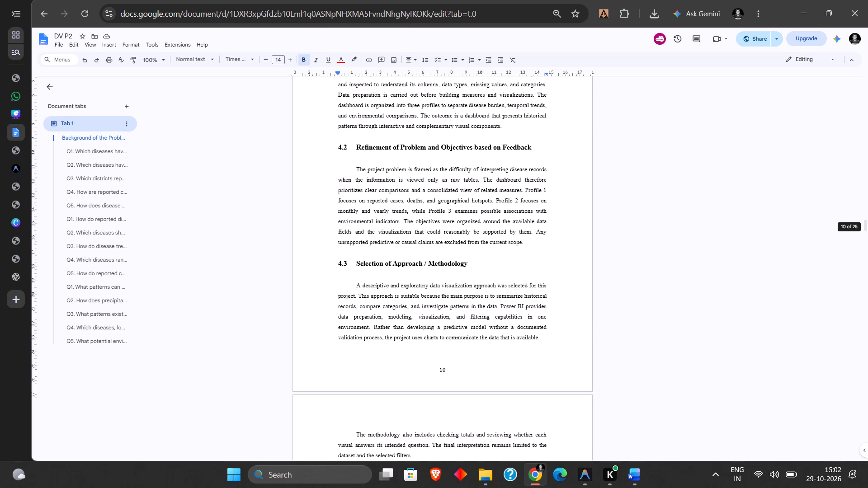
scroll(455, 317, "down", 20)
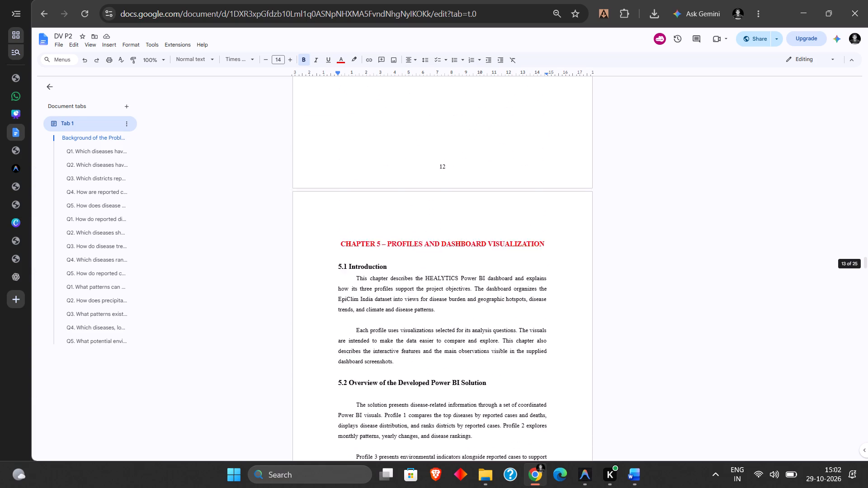
scroll(458, 314, "up", 3)
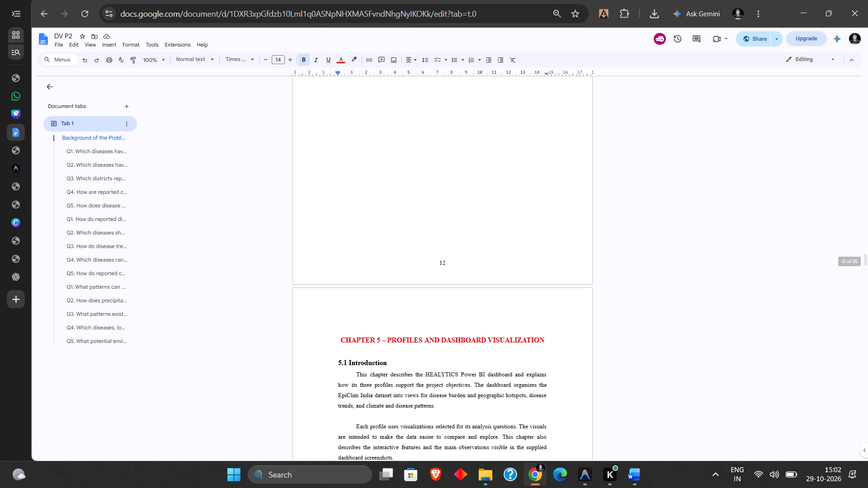
Review Chapter 5's profile figures, questions and answers, and sections 5.4 to 5.8 for layout and page breaks.
scroll(458, 314, "down", 15)
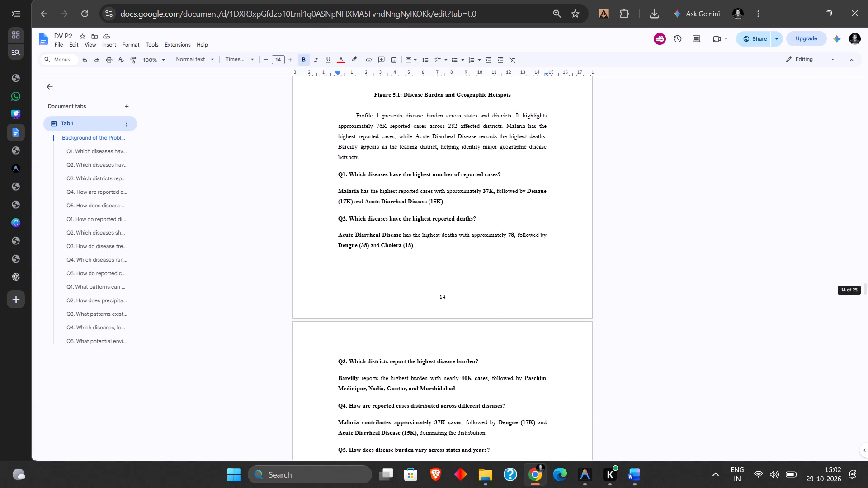
scroll(456, 317, "up", 9)
scroll(455, 317, "down", 6)
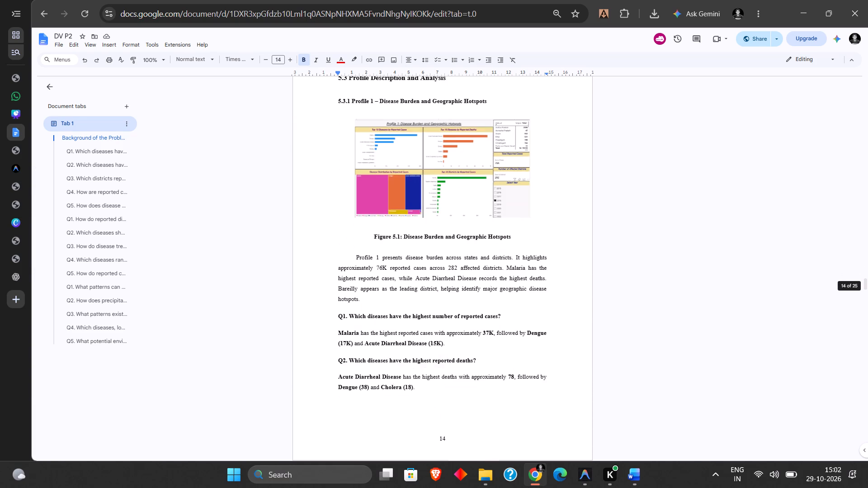
scroll(455, 317, "down", 10)
scroll(455, 317, "up", 5)
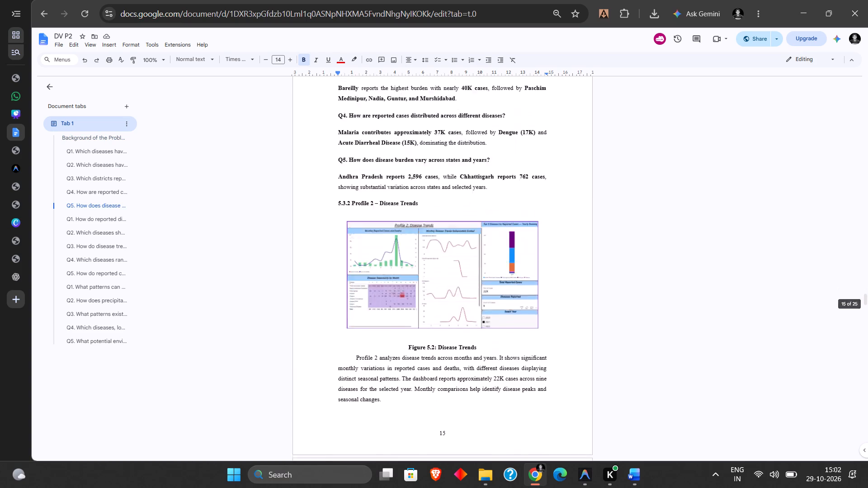
scroll(455, 317, "down", 13)
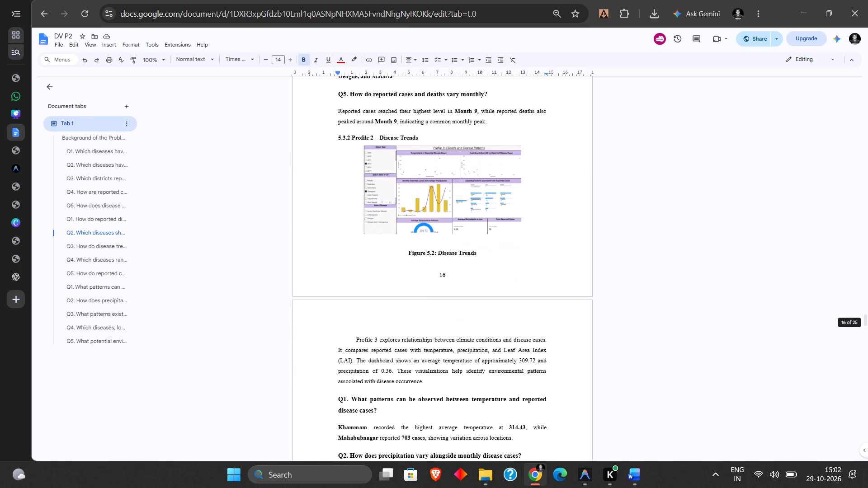
scroll(456, 316, "down", 11)
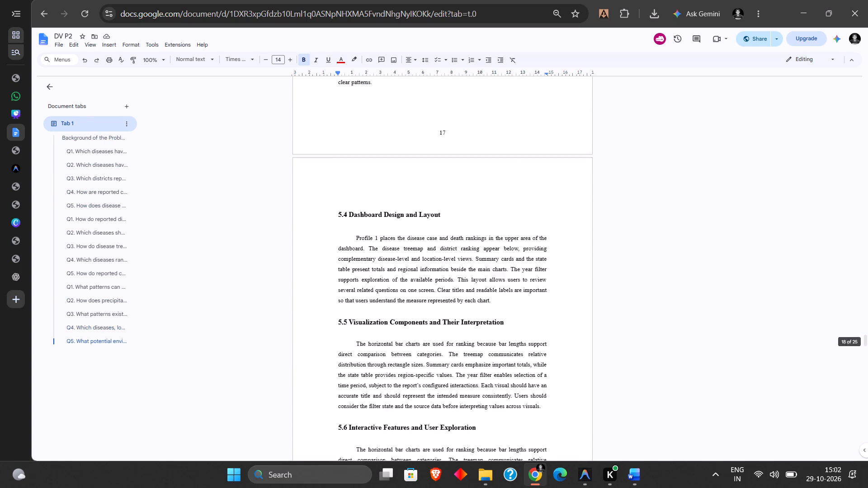
scroll(456, 316, "up", 2)
scroll(456, 316, "down", 10)
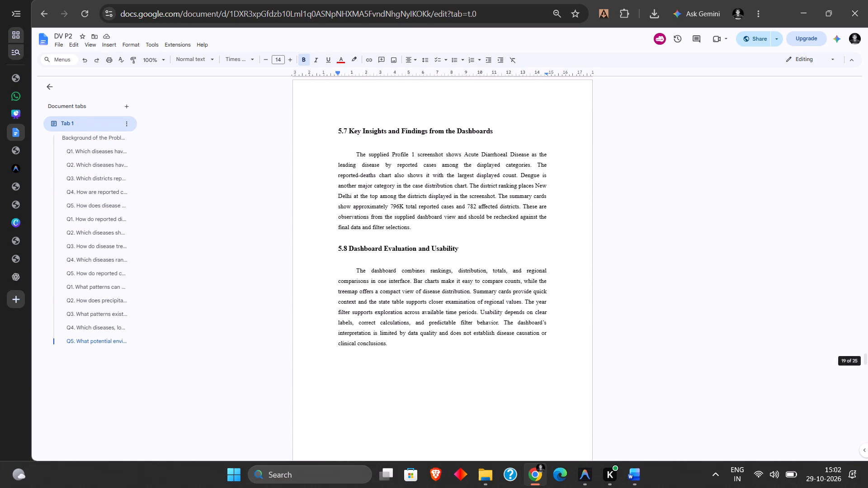
Examine the layout and numbering of Chapter 6, the References list and the start of the Appendices.
scroll(456, 317, "down", 4)
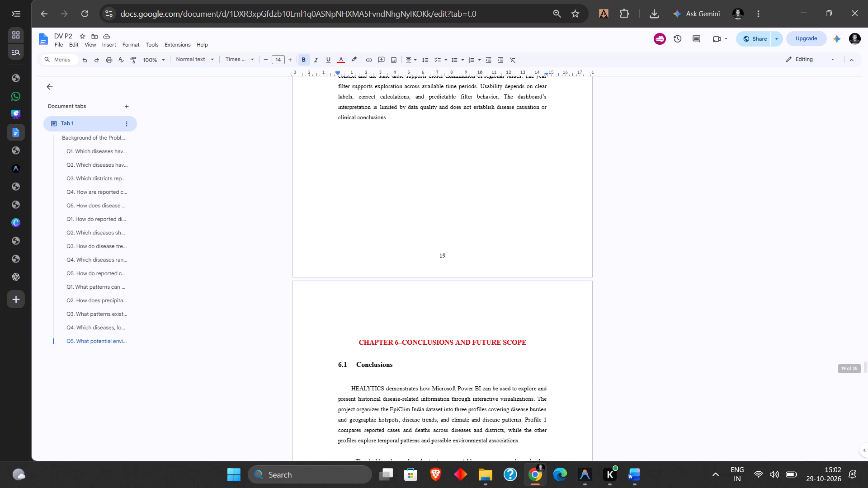
scroll(428, 209, "down", 20)
scroll(442, 232, "up", 4)
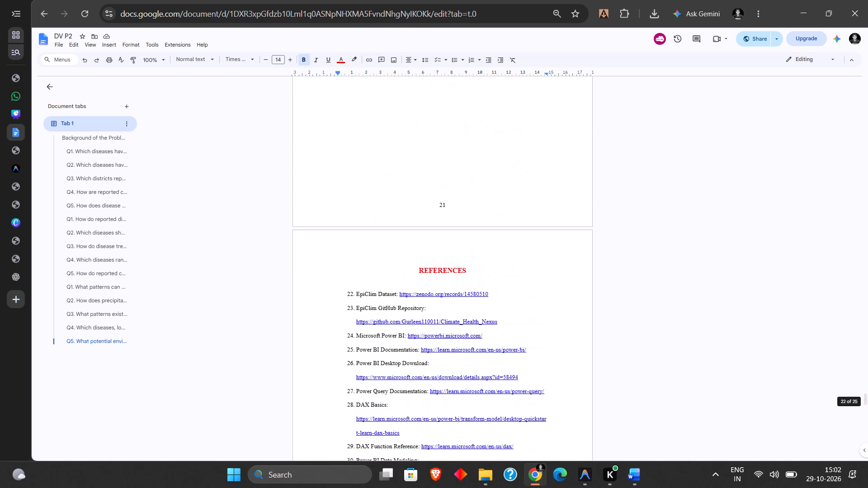
scroll(442, 232, "up", 9)
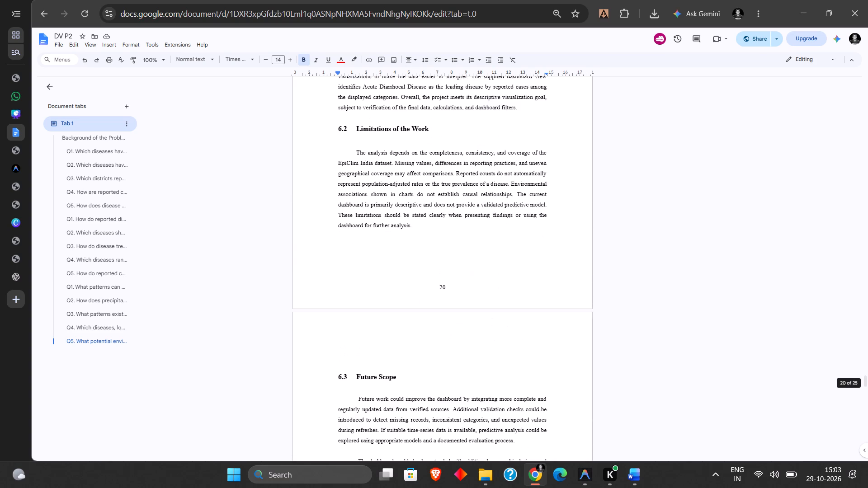
scroll(439, 243, "down", 18)
scroll(450, 240, "down", 5)
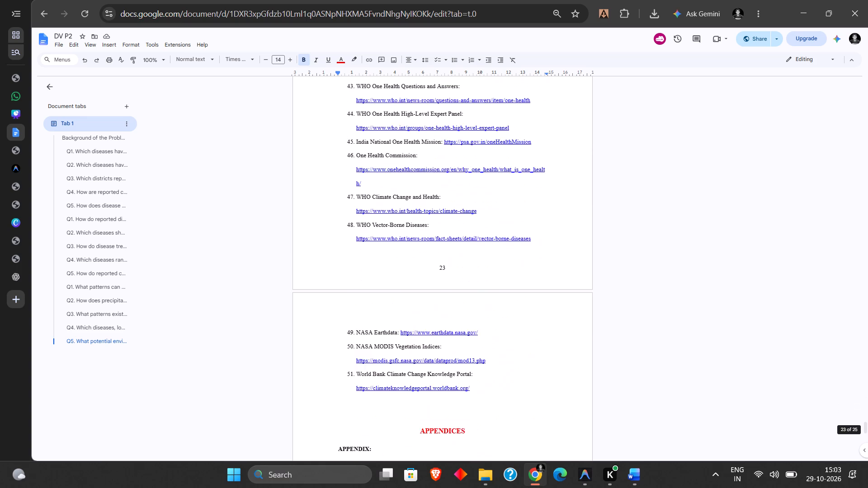
scroll(450, 240, "down", 3)
scroll(447, 210, "up", 4)
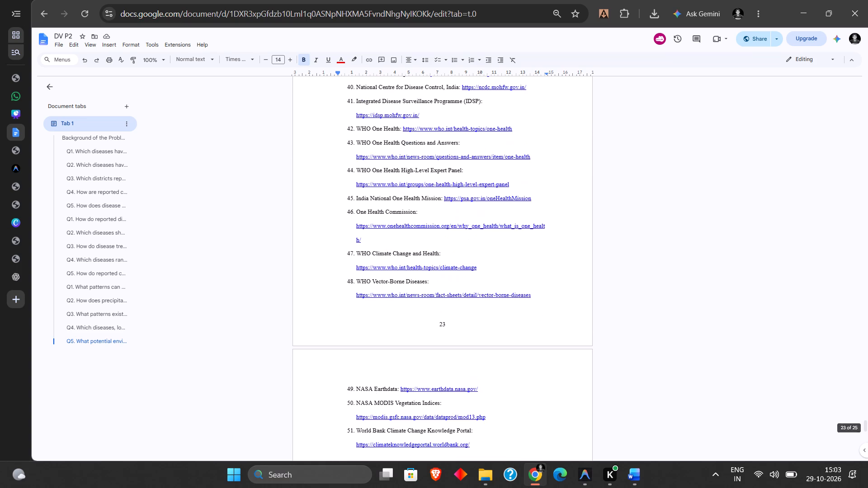
scroll(408, 319, "down", 2)
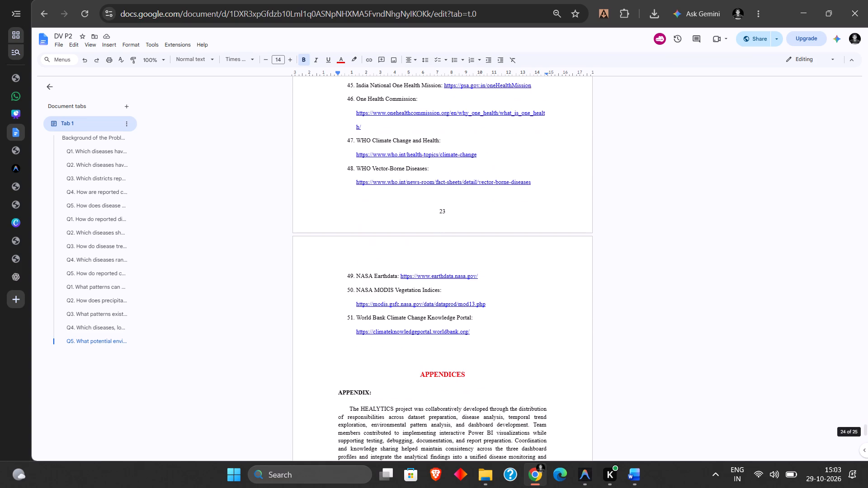
scroll(414, 299, "up", 18)
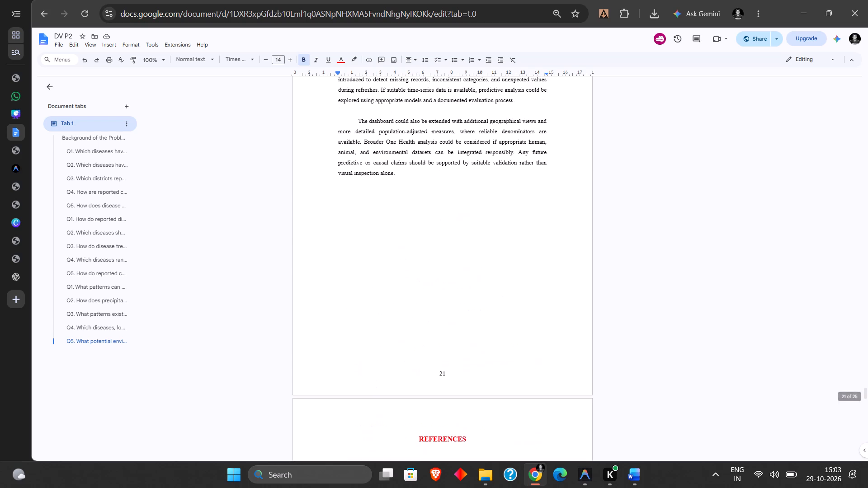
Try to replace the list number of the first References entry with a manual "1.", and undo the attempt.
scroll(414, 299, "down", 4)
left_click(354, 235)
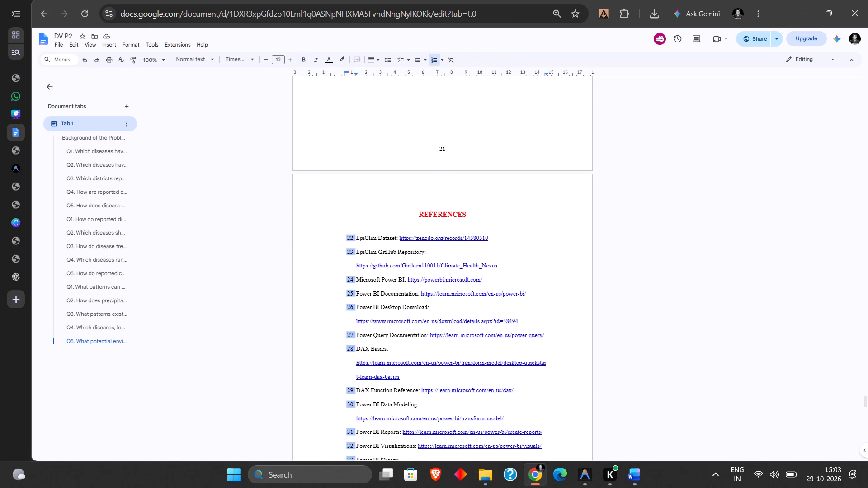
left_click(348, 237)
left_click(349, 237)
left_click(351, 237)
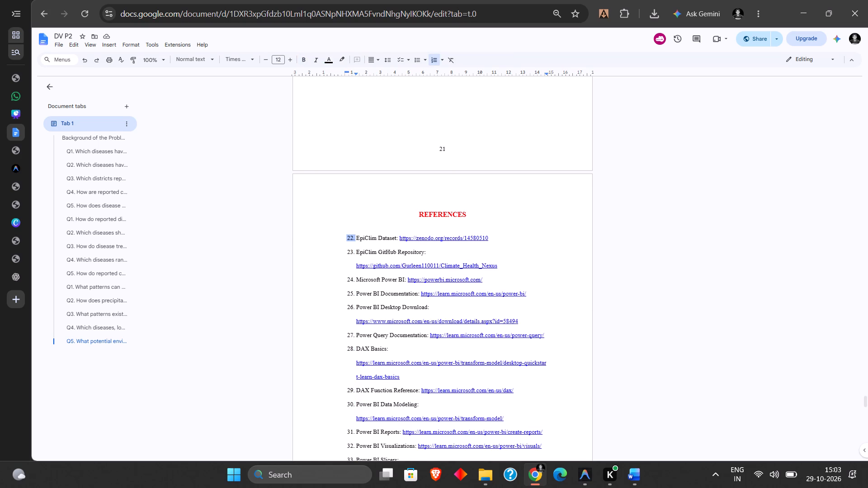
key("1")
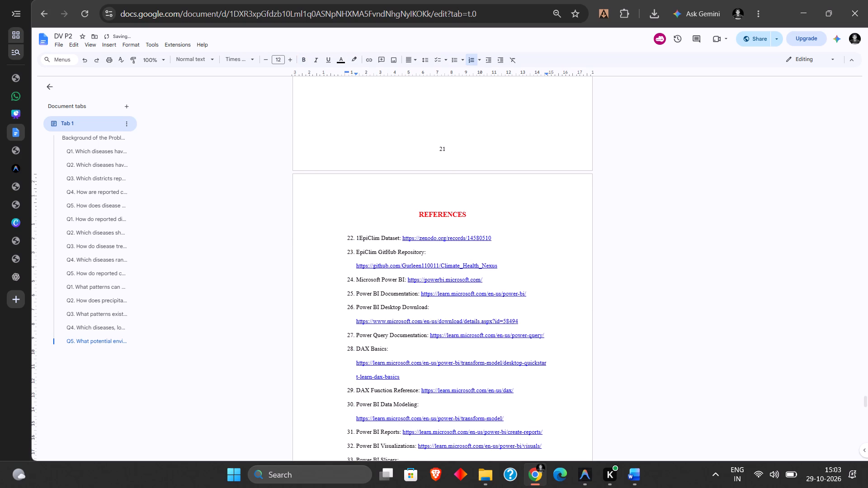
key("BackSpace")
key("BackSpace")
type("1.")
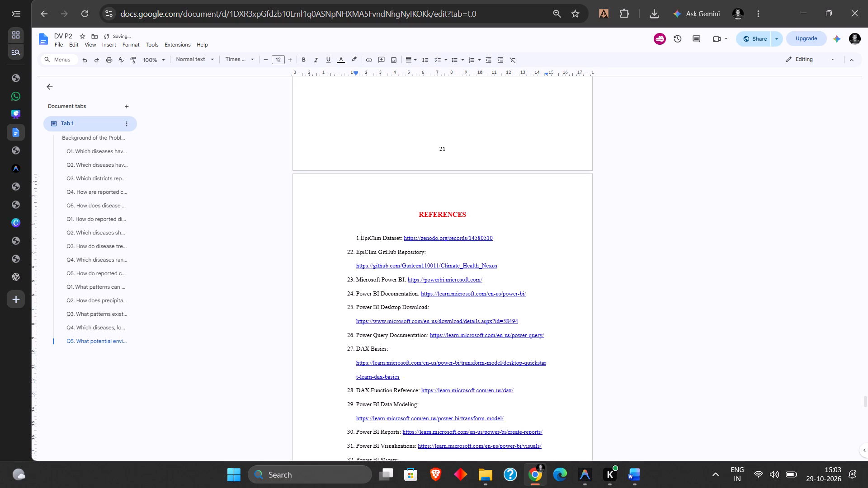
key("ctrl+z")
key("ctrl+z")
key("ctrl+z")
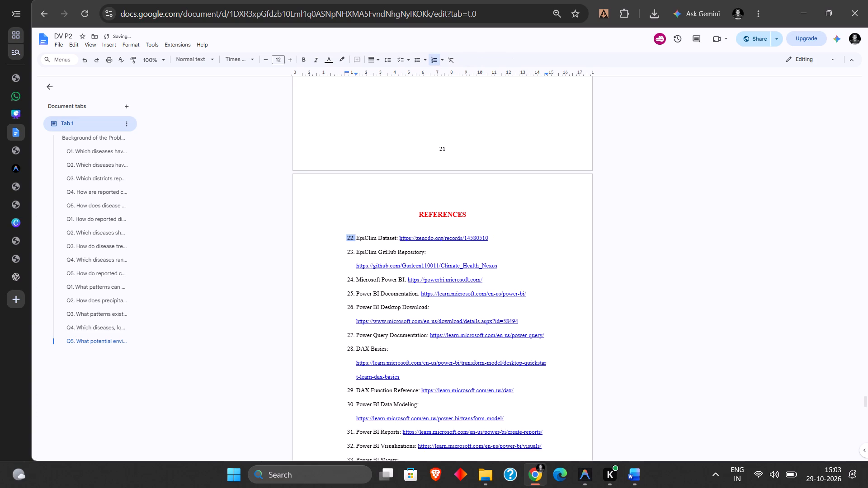
Remove the numbering from all References entries and reapply a 1., 2., 3. numbered list so that it starts at 1.
key("Left")
key("Right")
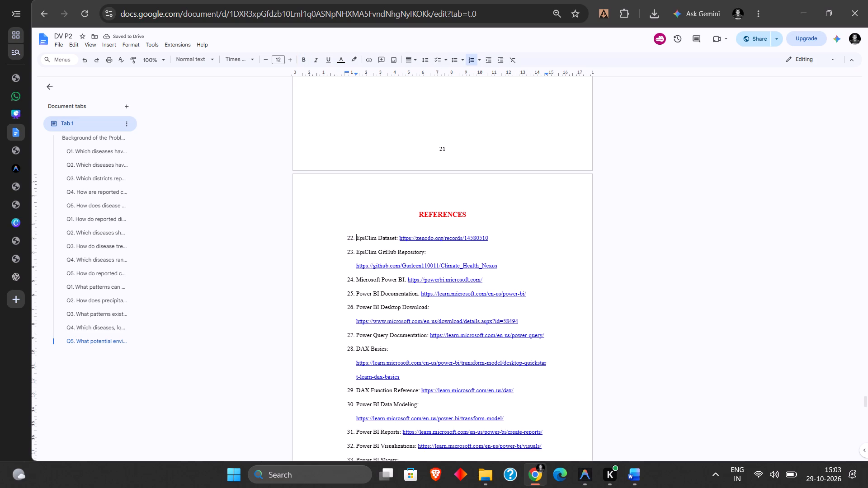
left_click_drag(356, 237, 421, 355)
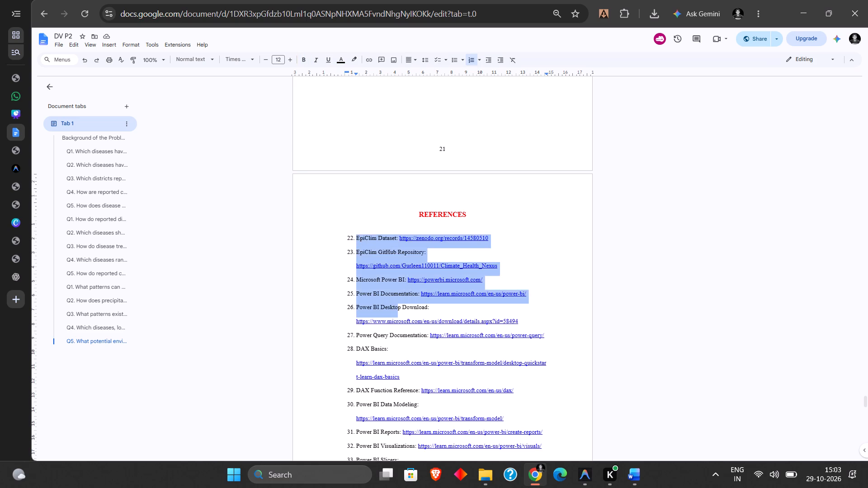
left_click_drag(421, 355, 495, 397)
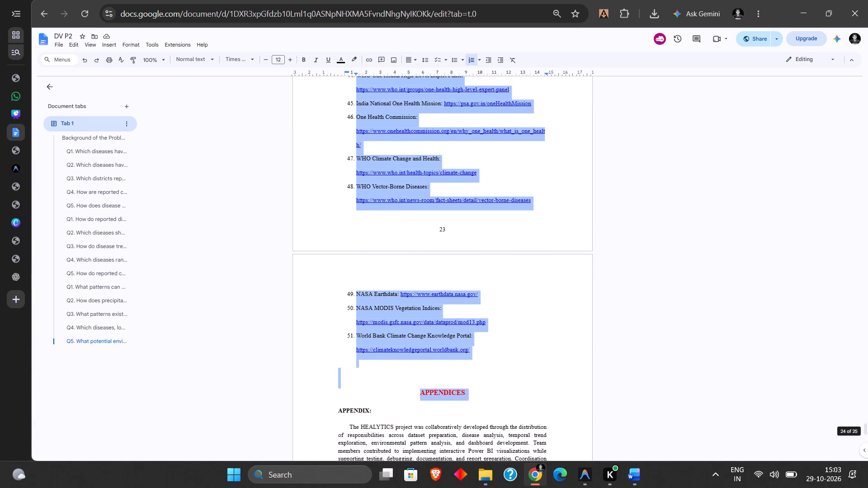
left_click_drag(495, 397, 493, 358)
left_click(474, 64)
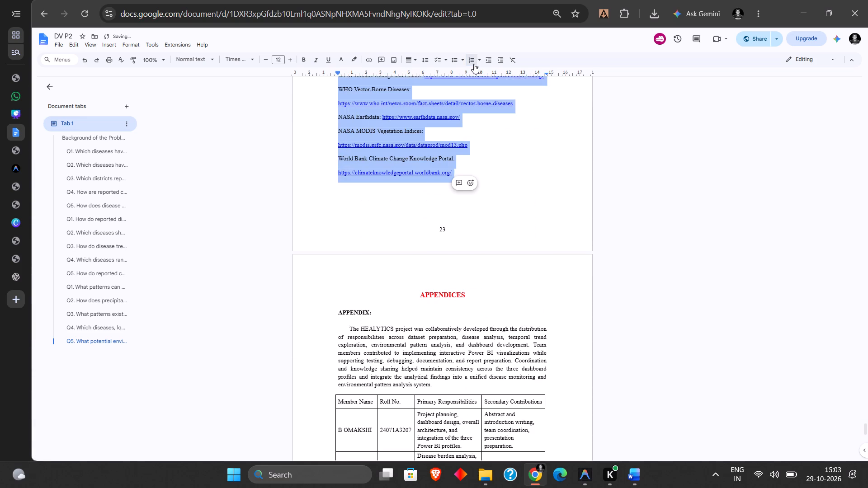
left_click(481, 61)
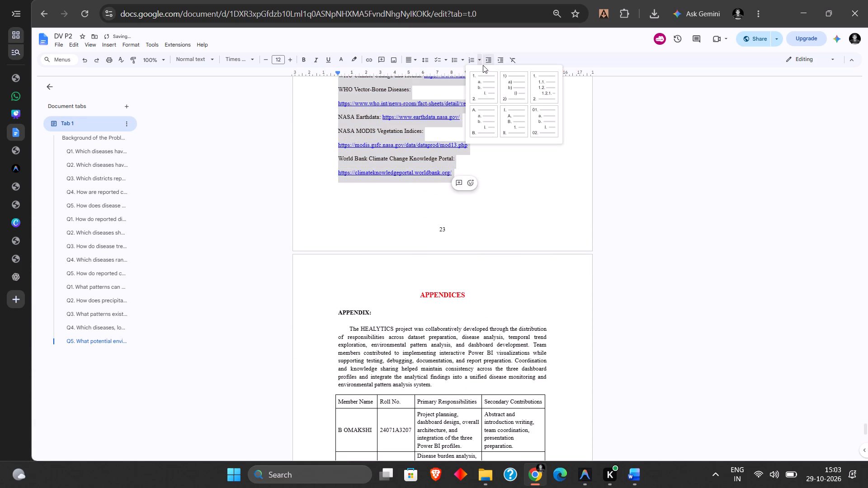
left_click(484, 84)
scroll(477, 165, "up", 2)
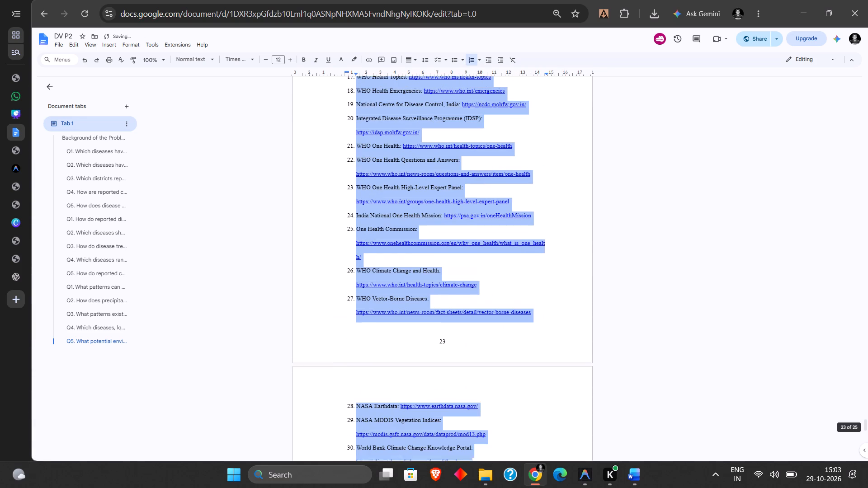
scroll(481, 174, "up", 13)
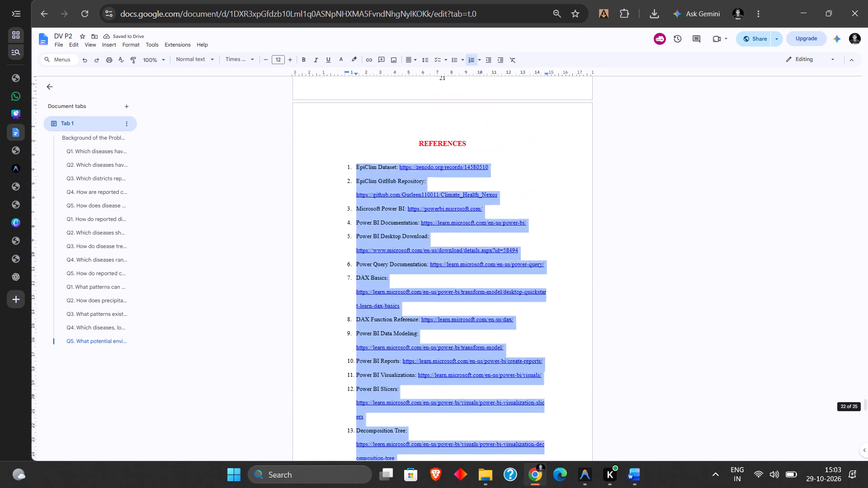
left_click(485, 173)
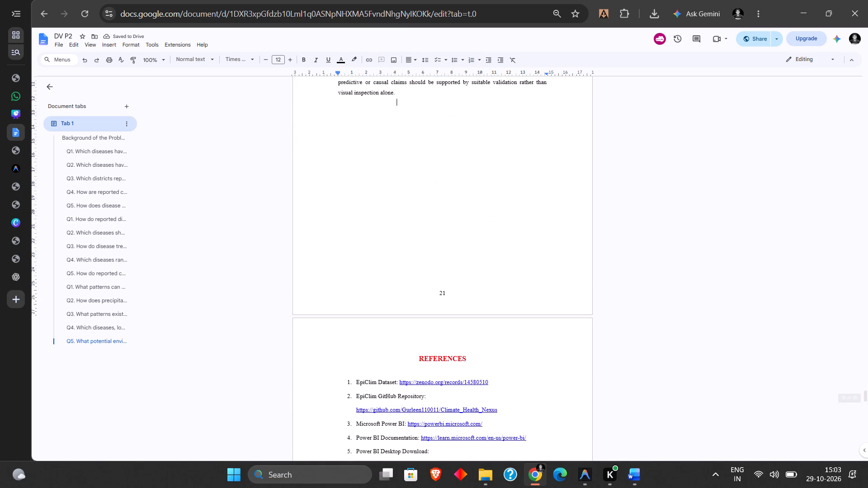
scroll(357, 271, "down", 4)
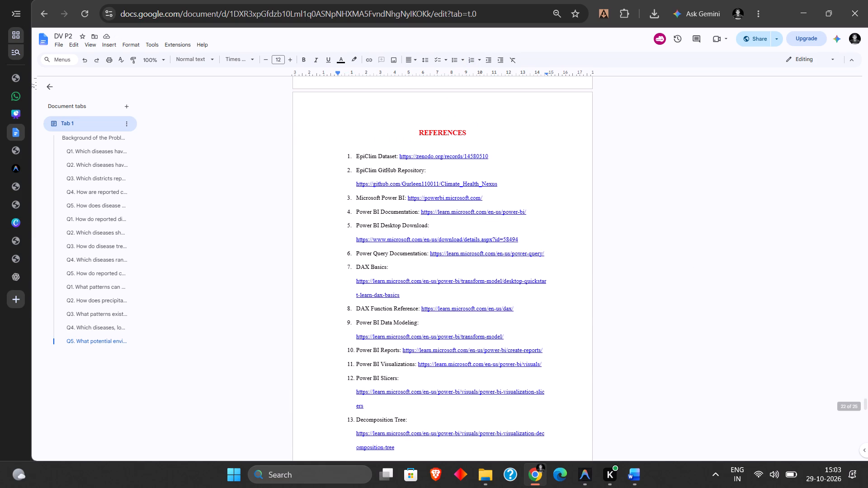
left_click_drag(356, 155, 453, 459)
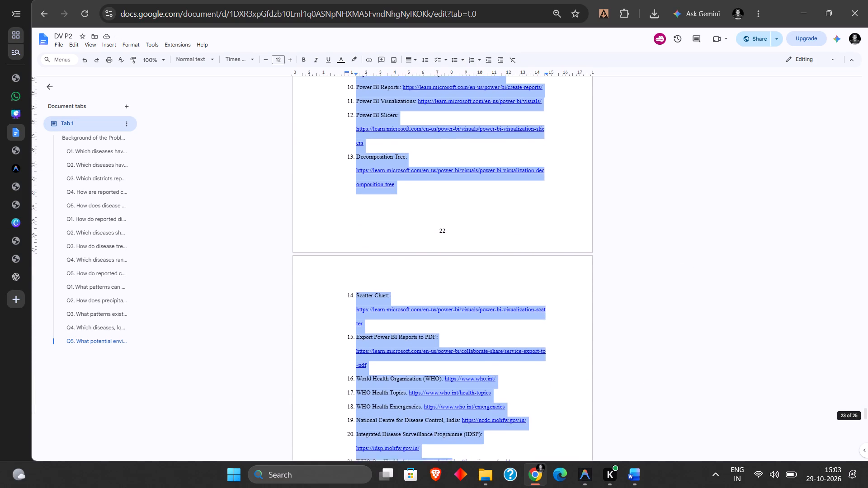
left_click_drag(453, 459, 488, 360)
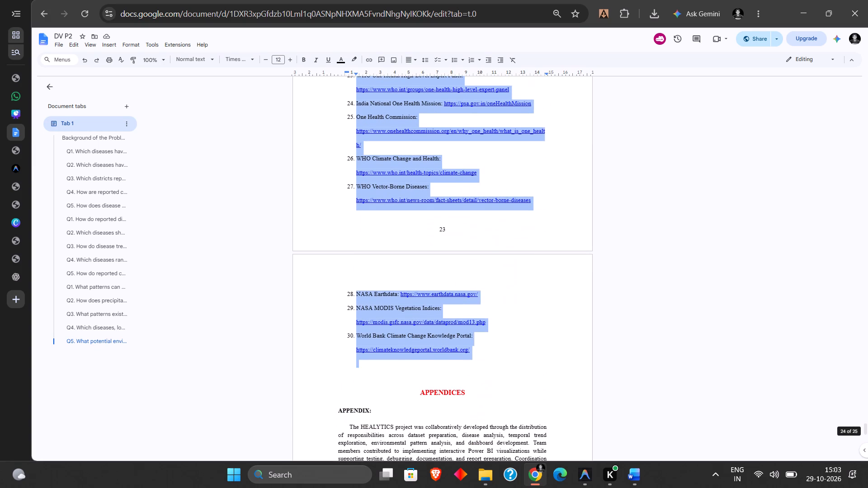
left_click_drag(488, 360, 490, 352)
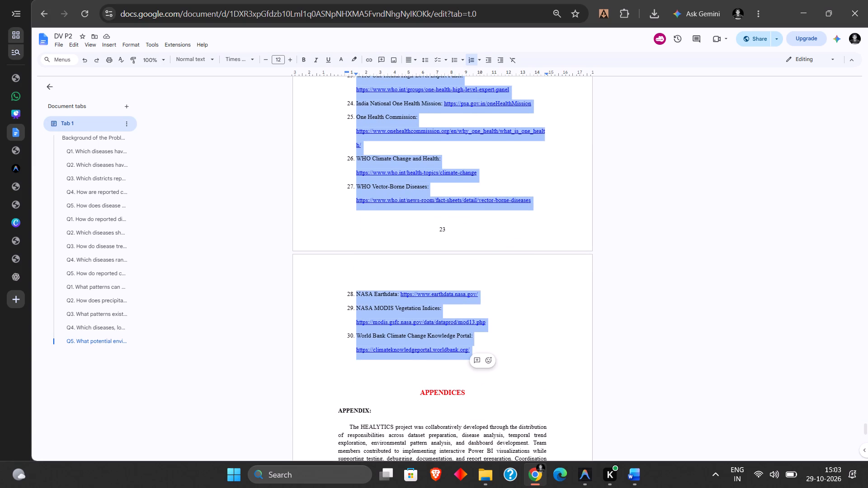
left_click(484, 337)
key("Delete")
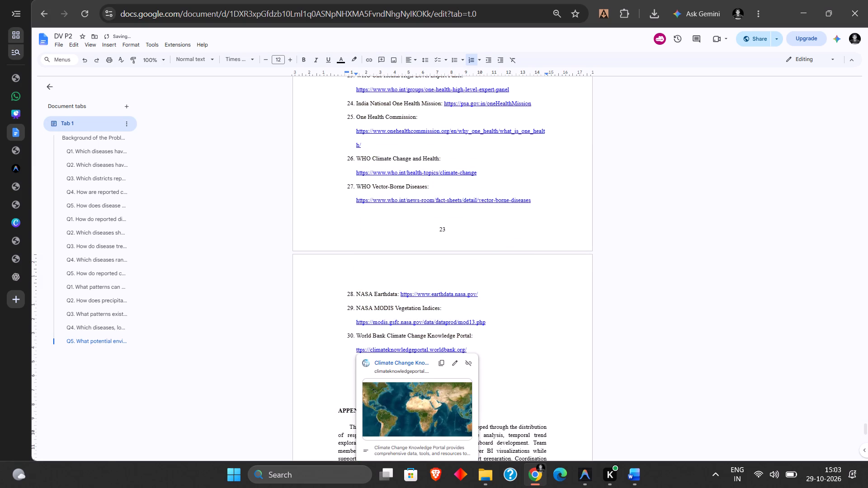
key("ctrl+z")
Reduce the line spacing of the whole numbered References list to match the chapter body text.
left_click(487, 349)
left_click_drag(485, 349, 352, 144)
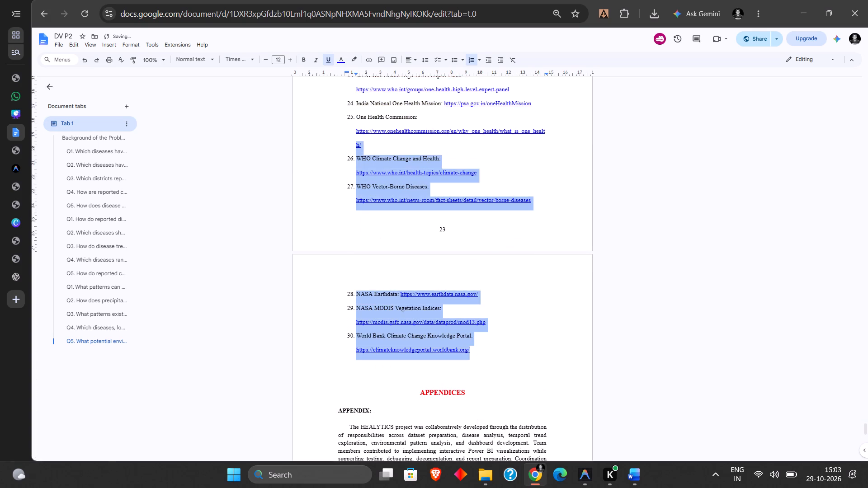
left_click_drag(352, 144, 361, 75)
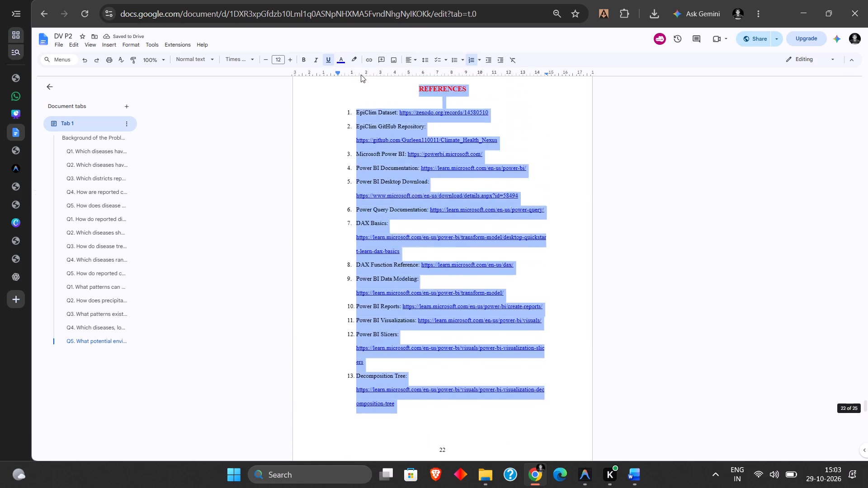
left_click_drag(361, 75, 355, 411)
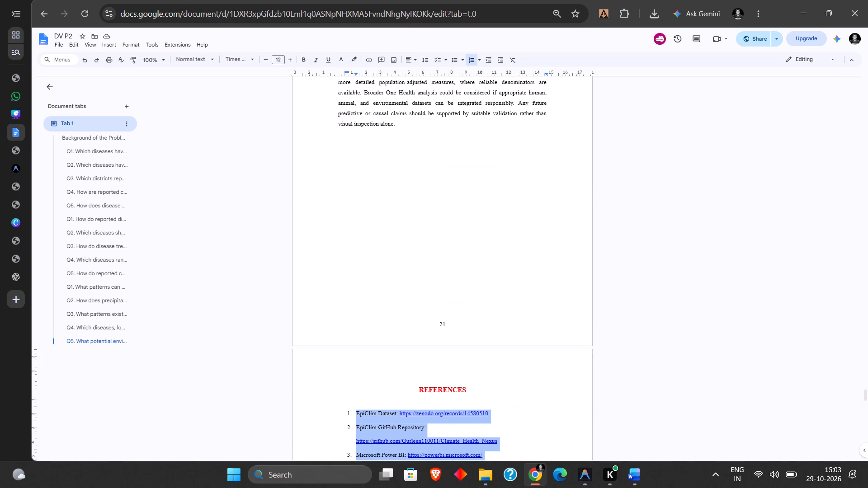
left_click(423, 60)
left_click(443, 94)
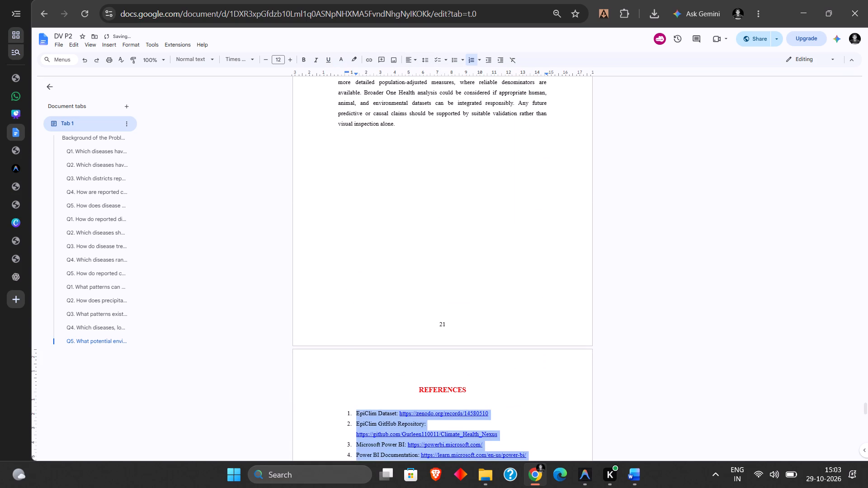
Insert blank lines between the last reference and the APPENDICES heading so that the Appendices start on a new page.
scroll(444, 98, "down", 14)
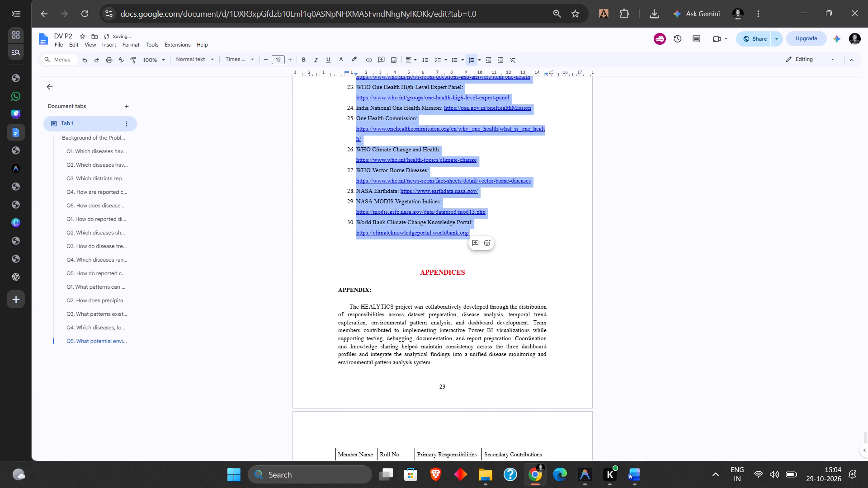
scroll(494, 211, "up", 6)
scroll(494, 211, "down", 4)
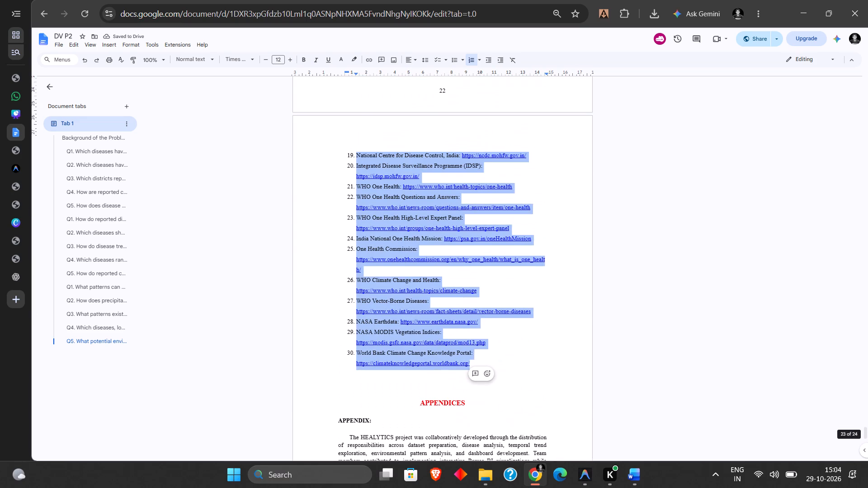
left_click(436, 362)
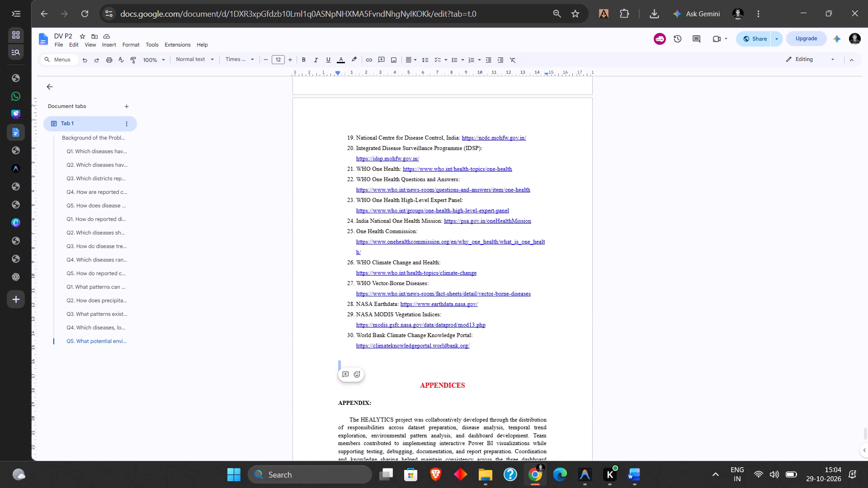
key("Return")
key("Return")
key("Return")
key("Return")
key("Return")
key("Return")
key("Return")
key("Return")
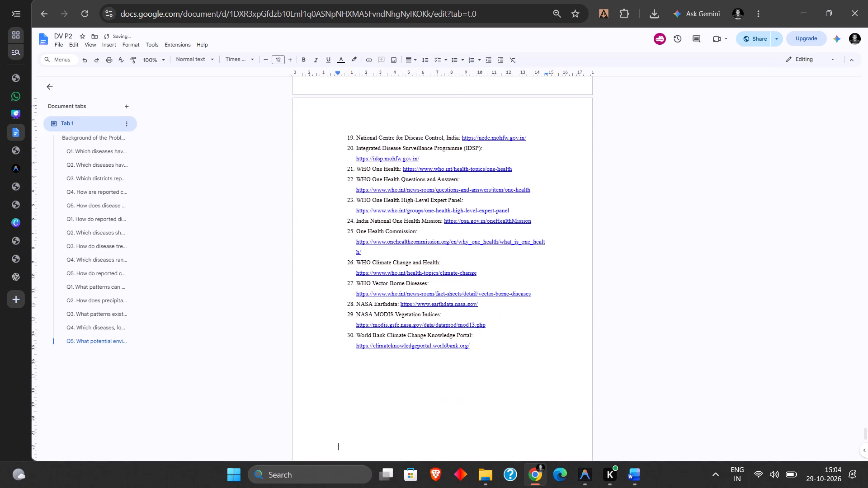
scroll(417, 348, "down", 4)
key("Return")
key("Return")
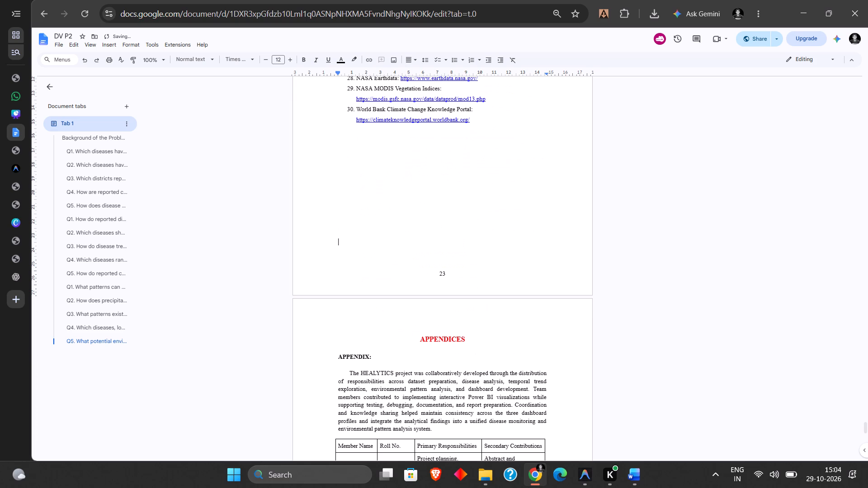
Delete "including relevant Power BI visualizations." from the last member's primary responsibilities in the appendix table, ending the text with a period after "(LAI)".
scroll(448, 360, "down", 9)
scroll(448, 360, "up", 4)
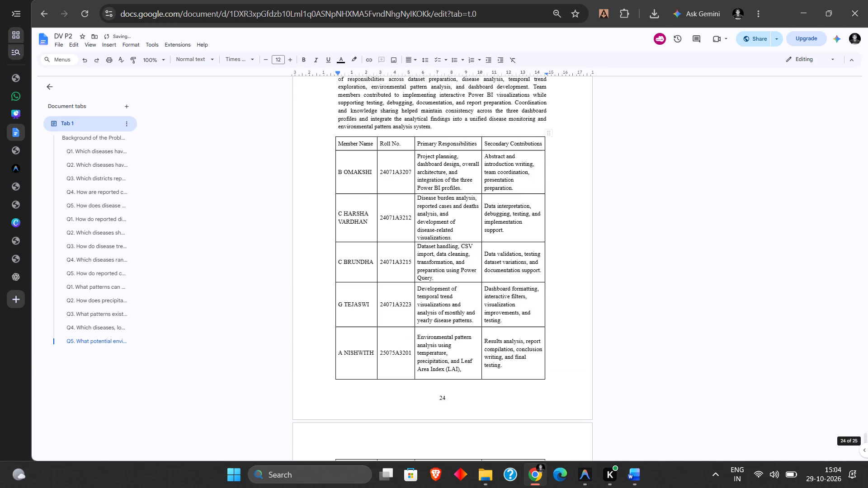
scroll(368, 209, "up", 5)
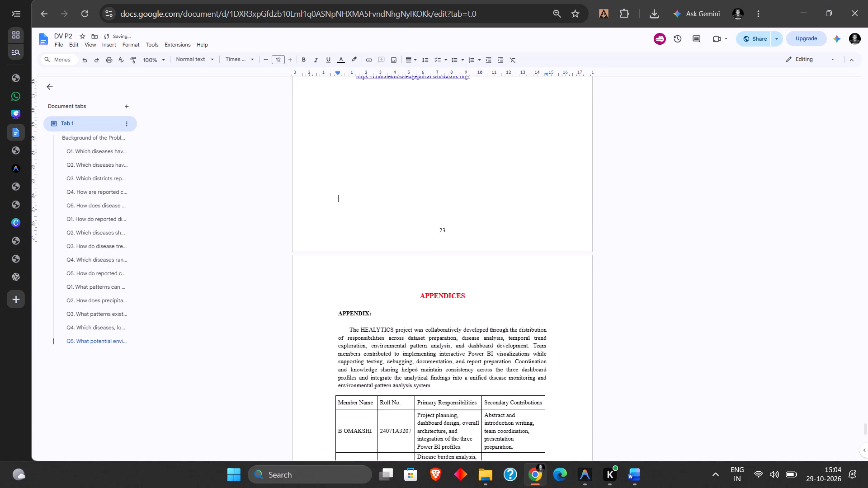
scroll(369, 209, "up", 5)
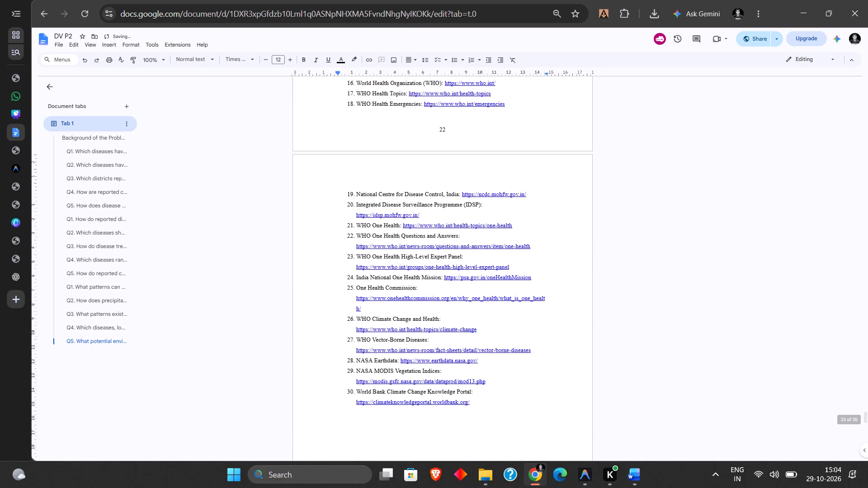
scroll(469, 229, "down", 10)
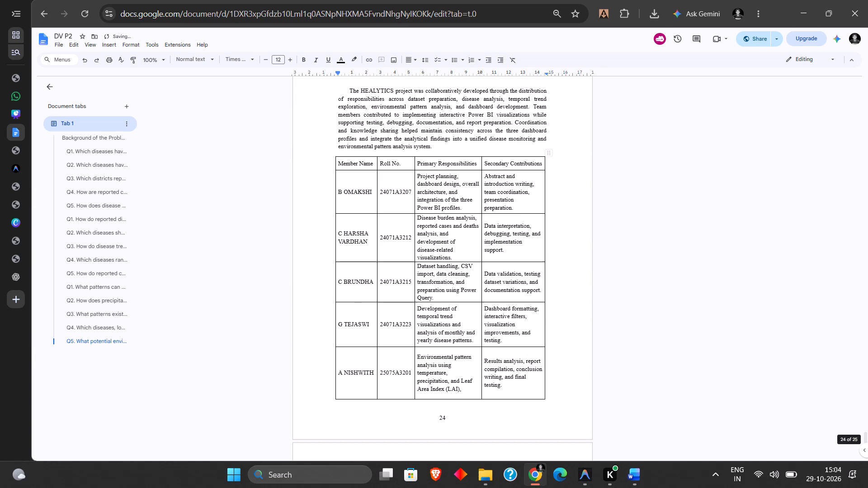
left_click(334, 159)
scroll(430, 230, "down", 4)
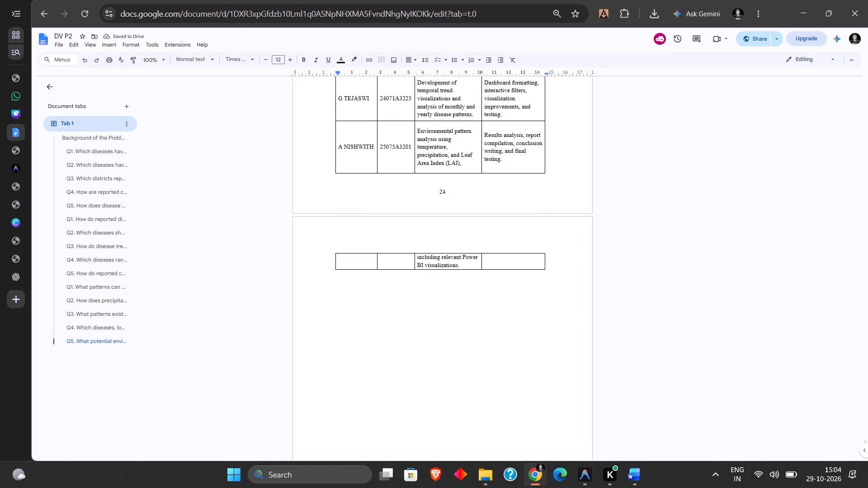
left_click_drag(463, 267, 429, 260)
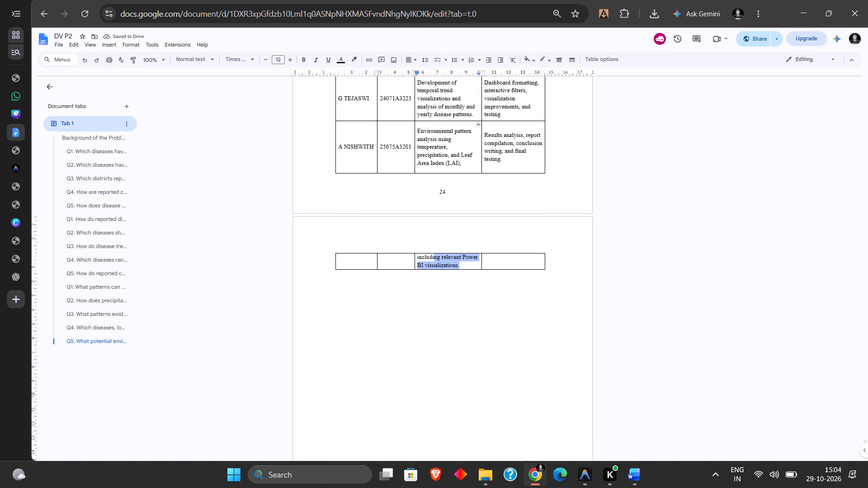
left_click_drag(429, 260, 415, 257)
key("BackSpace")
key("BackSpace")
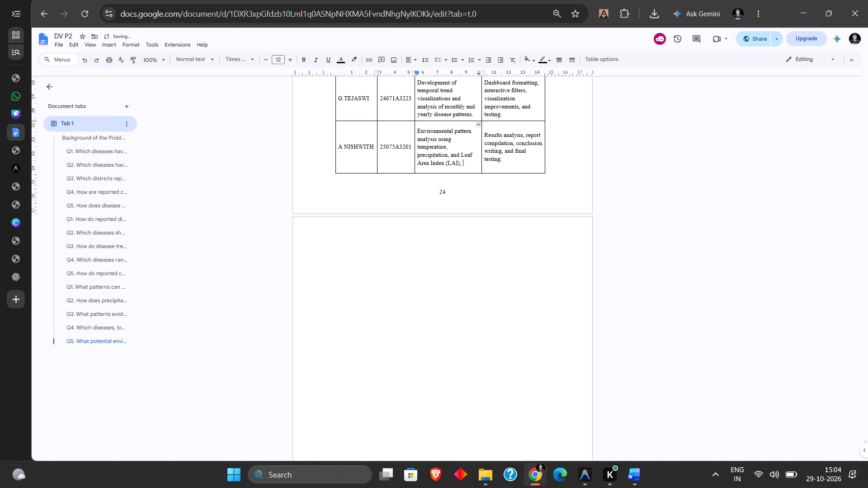
key("BackSpace")
key("period")
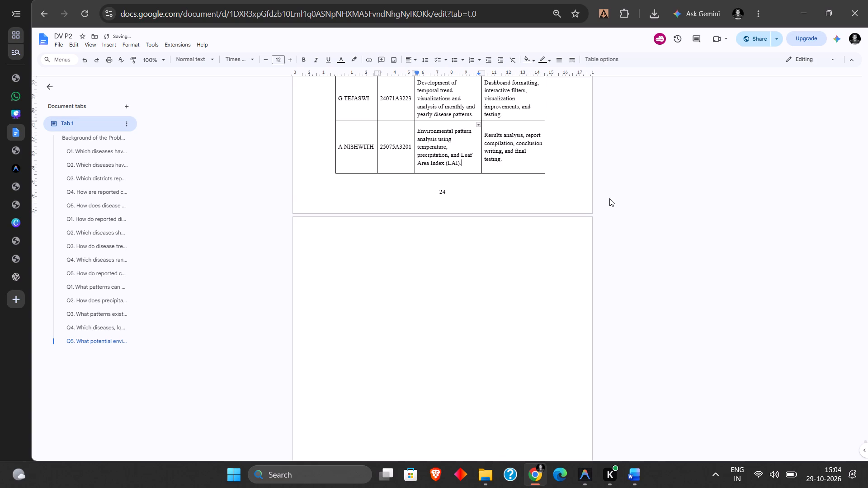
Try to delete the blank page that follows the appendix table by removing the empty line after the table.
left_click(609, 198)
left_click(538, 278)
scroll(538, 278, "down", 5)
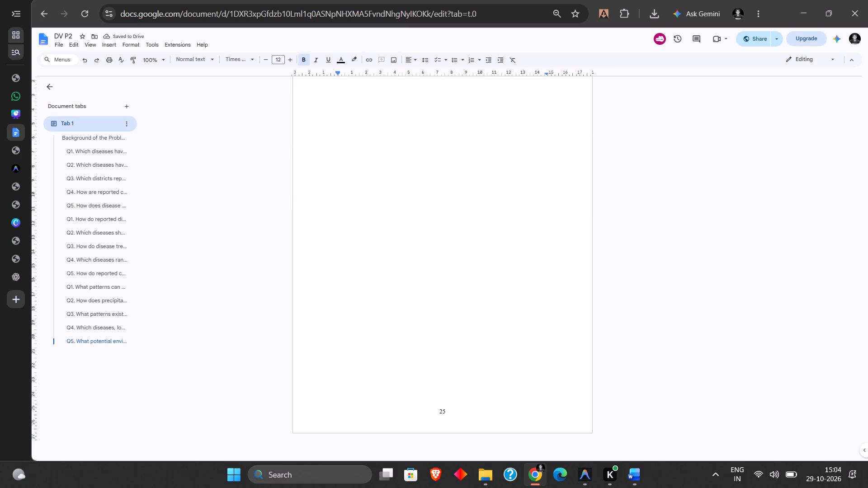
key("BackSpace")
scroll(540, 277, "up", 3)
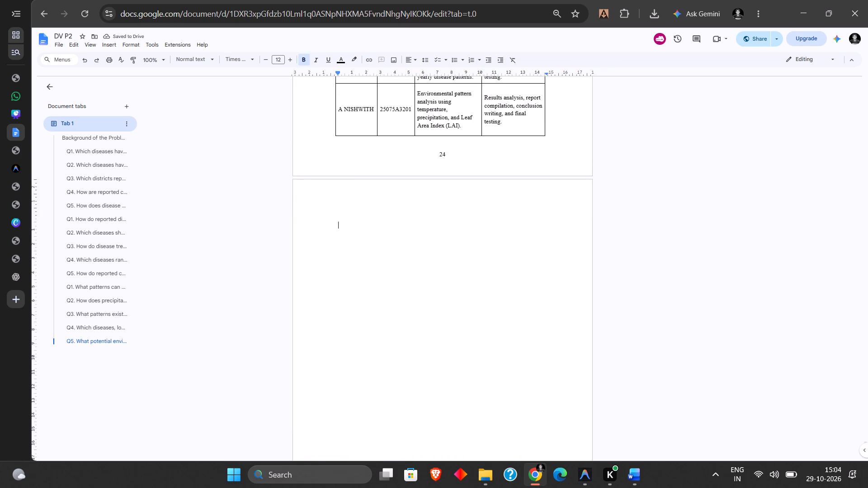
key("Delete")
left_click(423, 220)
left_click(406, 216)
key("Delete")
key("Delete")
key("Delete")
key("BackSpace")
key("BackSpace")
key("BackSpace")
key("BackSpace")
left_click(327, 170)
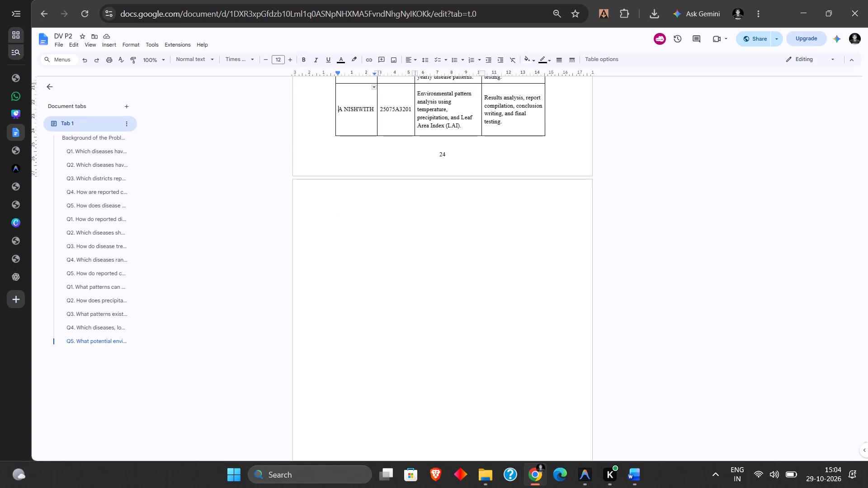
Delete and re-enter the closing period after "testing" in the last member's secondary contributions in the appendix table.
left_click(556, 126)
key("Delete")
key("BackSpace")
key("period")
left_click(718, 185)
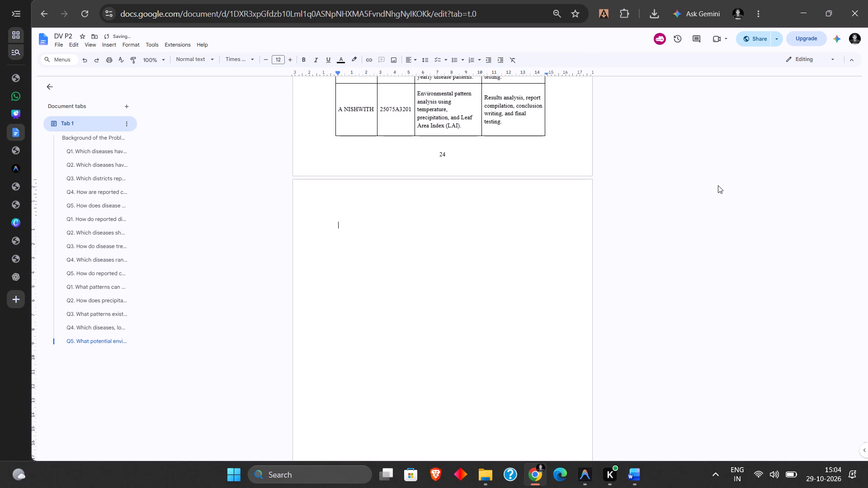
Review the page layout from the future work text through the References and Appendices to the end of the document.
scroll(648, 187, "up", 2)
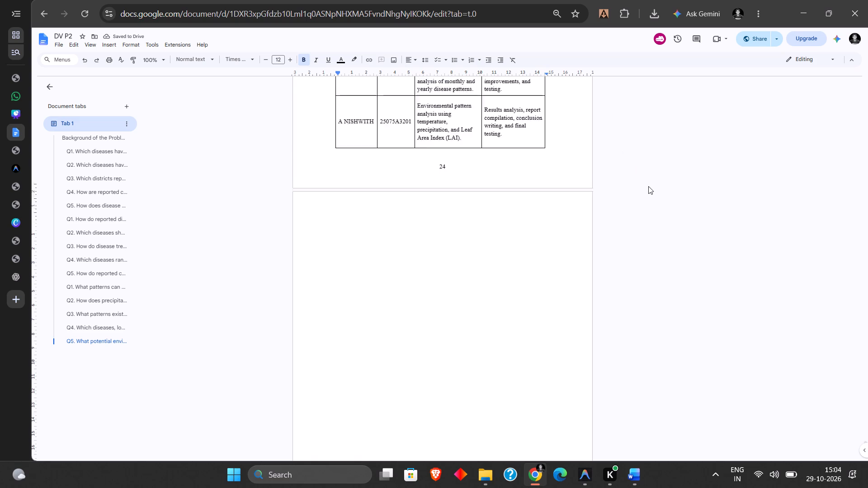
scroll(648, 186, "up", 5)
scroll(646, 161, "down", 2)
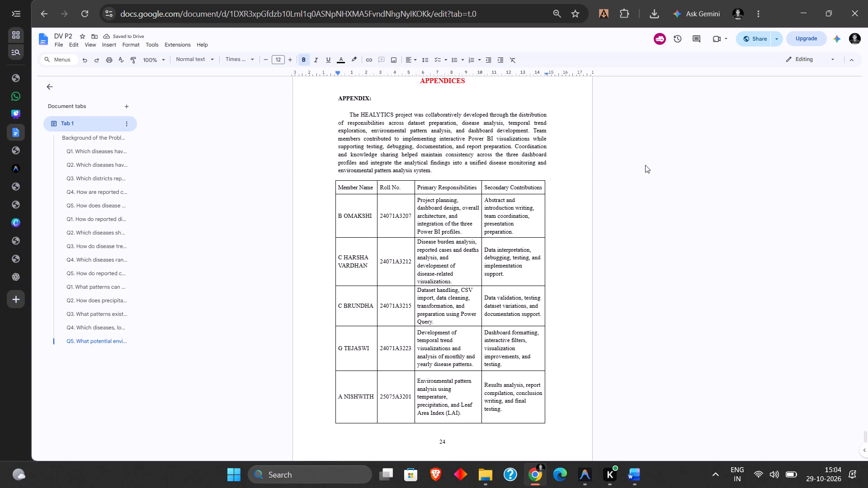
scroll(642, 143, "up", 4)
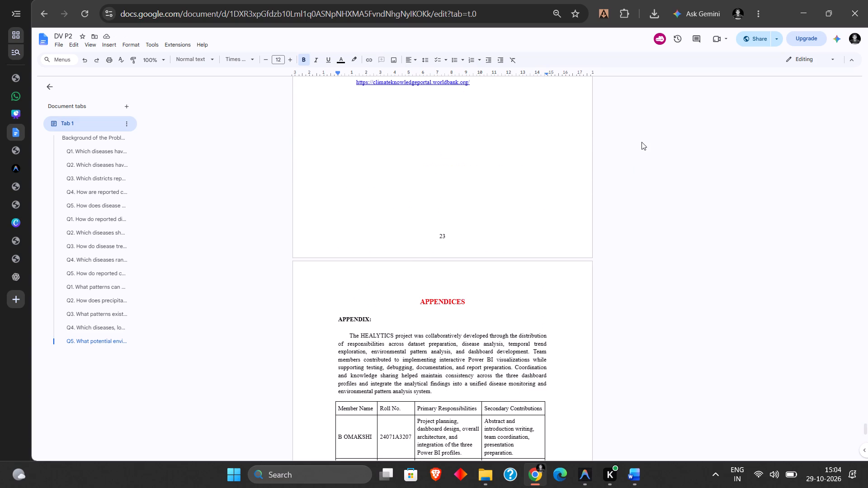
scroll(640, 133, "up", 8)
scroll(632, 80, "up", 4)
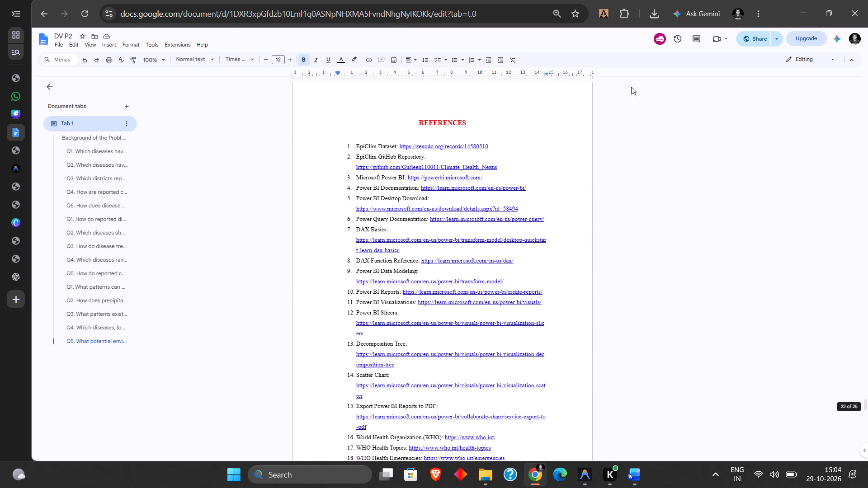
scroll(641, 180, "up", 6)
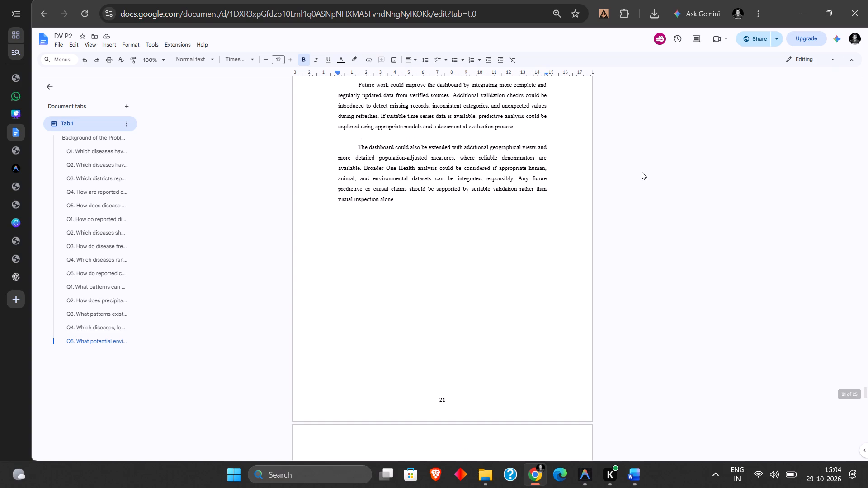
scroll(642, 172, "down", 19)
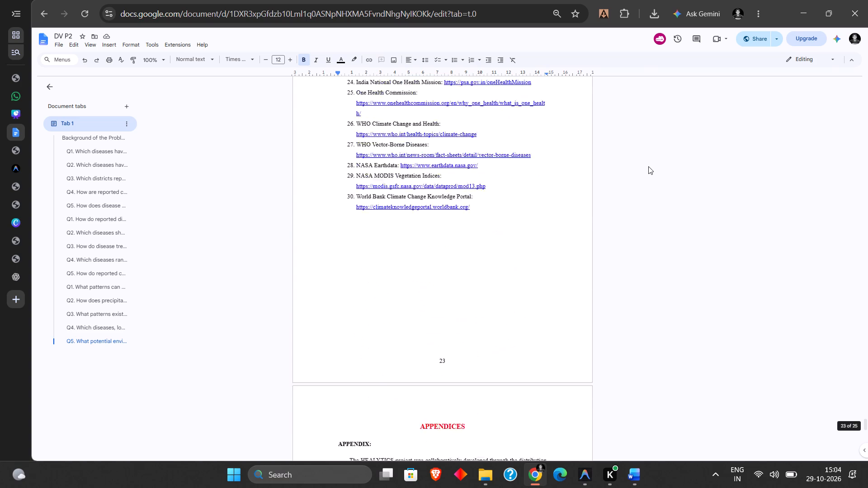
scroll(648, 166, "down", 8)
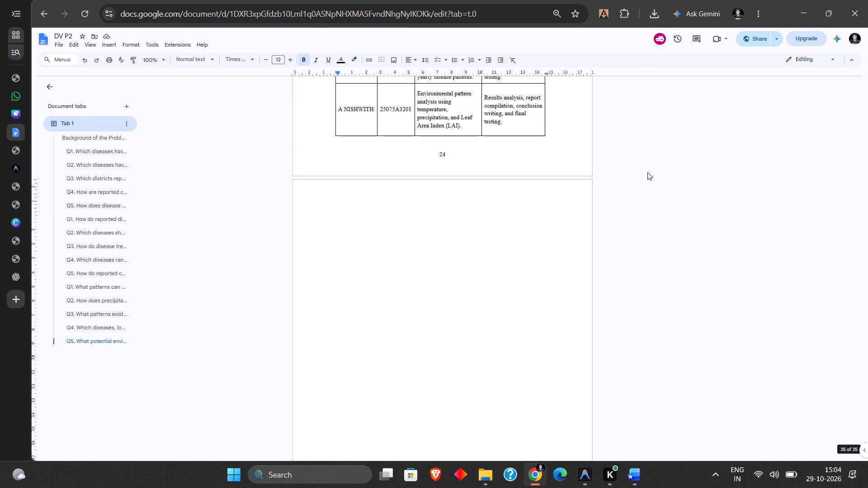
scroll(647, 172, "up", 6)
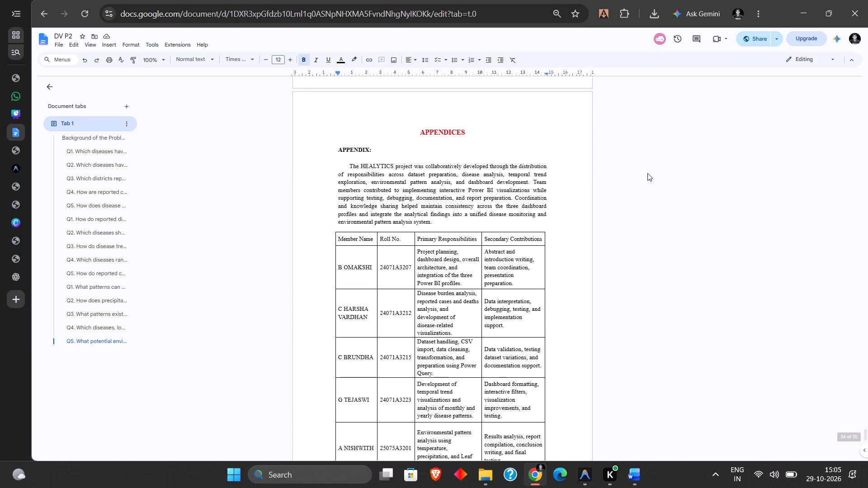
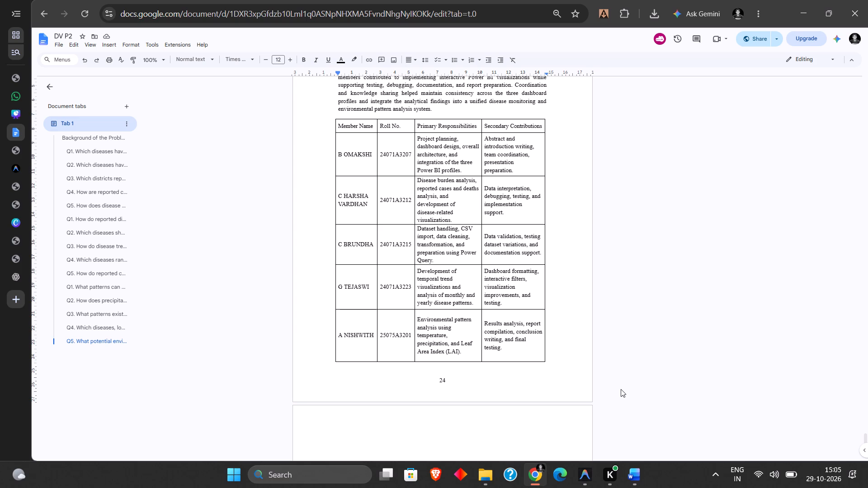
Review the page layout from the appendix table back through the earlier chapters for misplaced chapter headings.
scroll(623, 379, "up", 20)
scroll(623, 379, "up", 11)
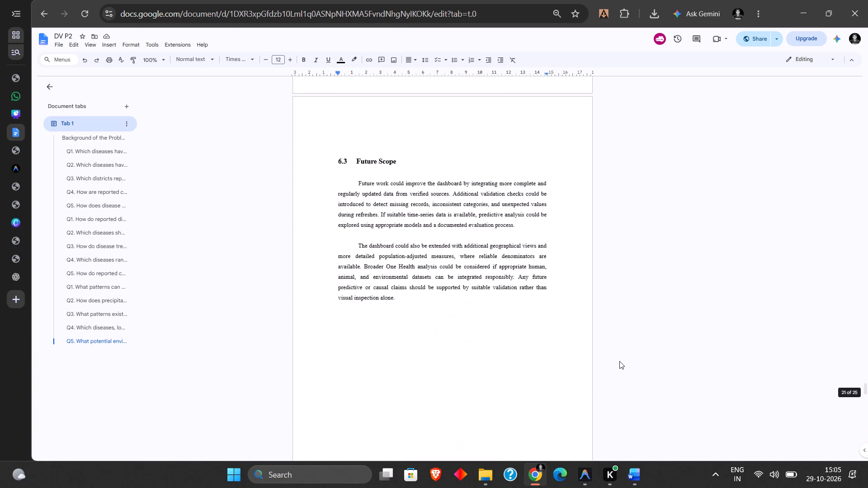
scroll(619, 361, "up", 16)
scroll(620, 356, "up", 20)
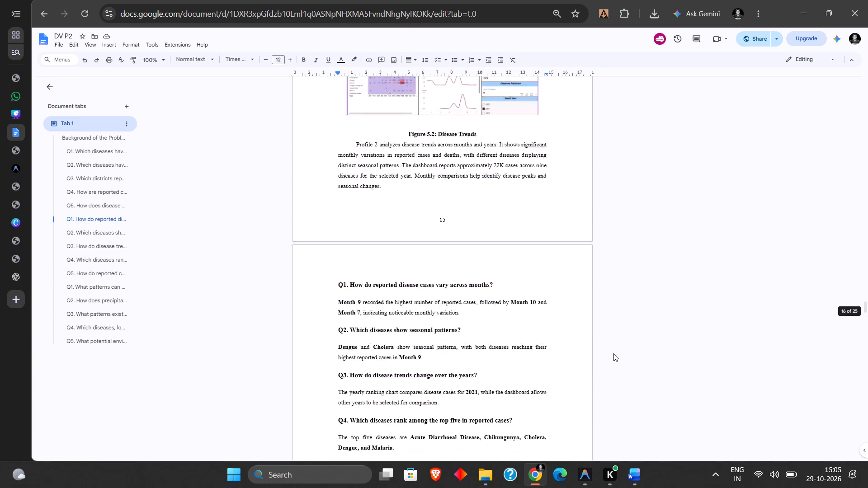
scroll(613, 353, "up", 10)
scroll(613, 351, "up", 20)
scroll(613, 351, "up", 13)
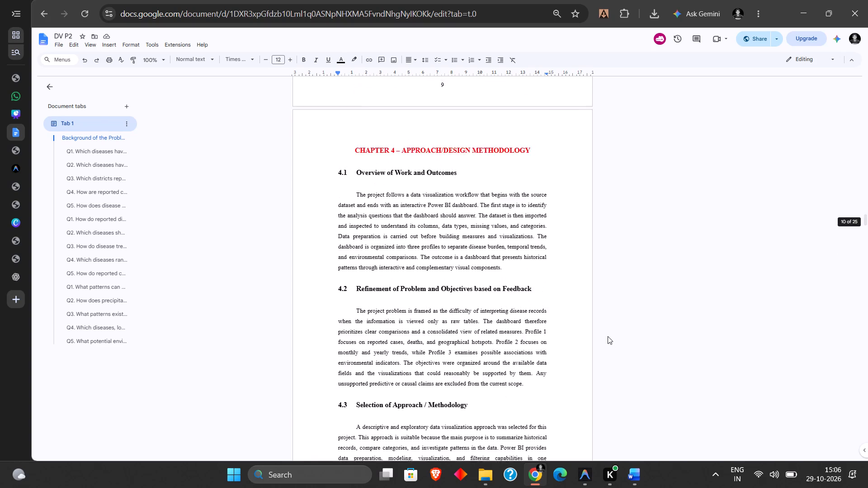
scroll(608, 336, "up", 20)
scroll(608, 336, "up", 18)
Move the Chapter 3 – Software Requirement Specification heading to the next page by adding two blank lines above it.
scroll(601, 322, "down", 7)
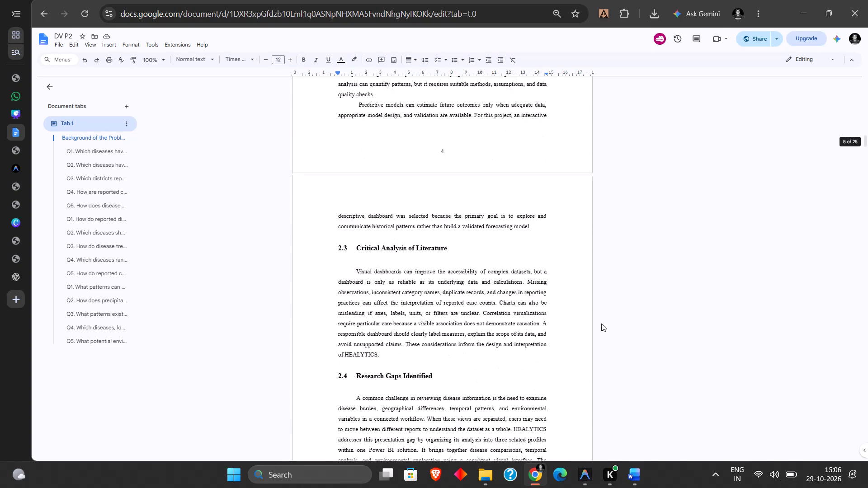
scroll(601, 323, "up", 7)
scroll(600, 331, "down", 7)
scroll(600, 331, "up", 14)
scroll(599, 331, "down", 18)
scroll(598, 325, "up", 6)
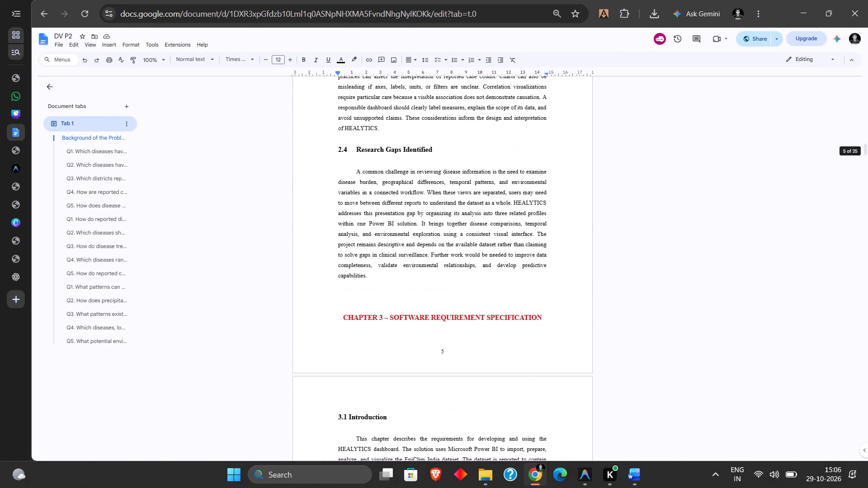
left_click(435, 300)
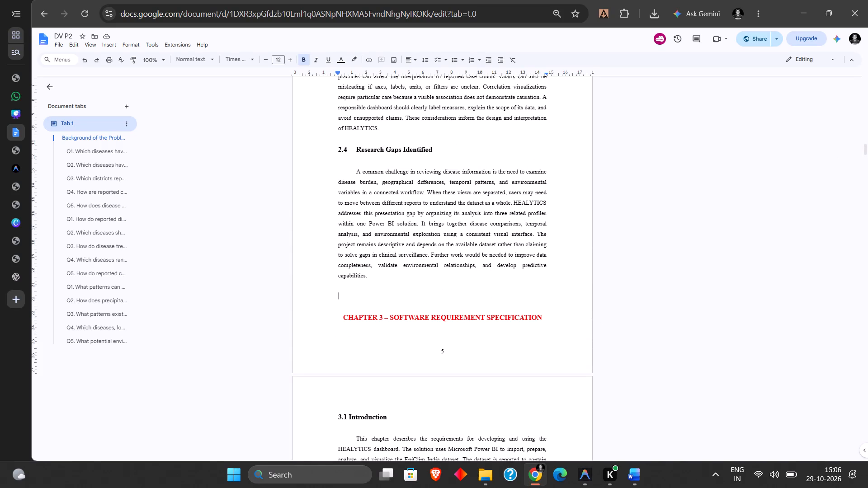
key("Return")
key("Return")
Check the page layout of Chapter 3 from its heading through the start of Chapter 4.
scroll(438, 304, "down", 8)
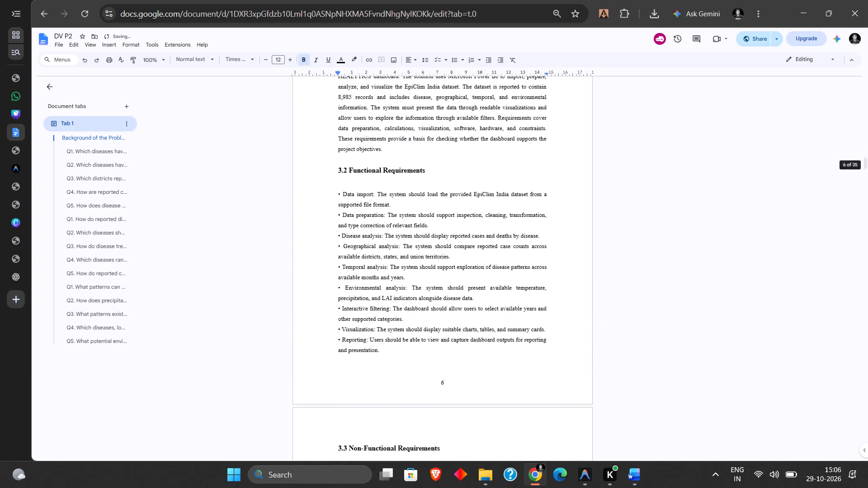
scroll(445, 301, "down", 20)
scroll(445, 301, "down", 11)
scroll(454, 311, "up", 5)
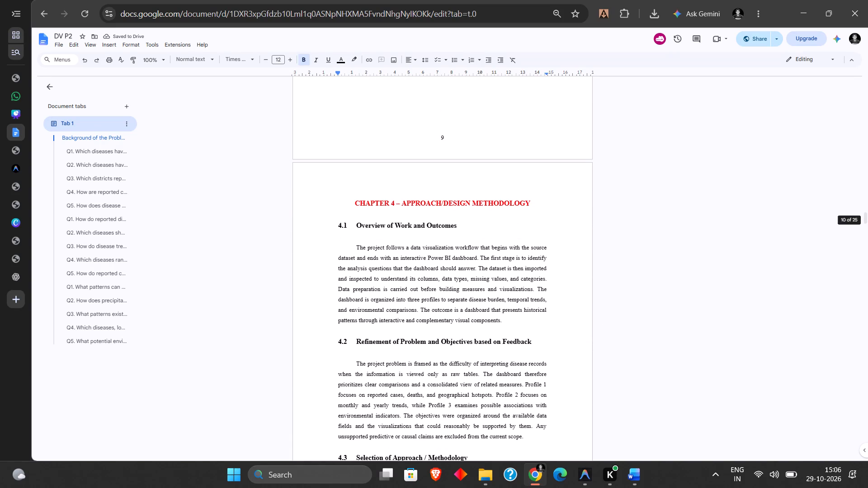
left_click(409, 192)
scroll(409, 191, "up", 9)
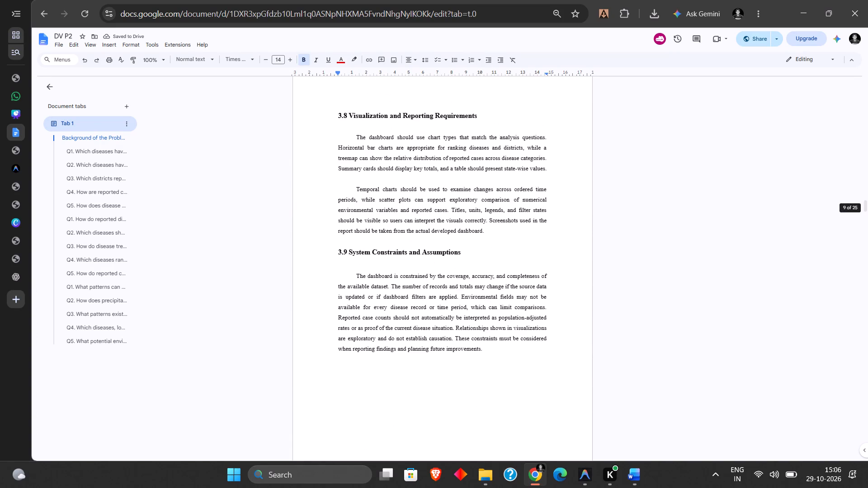
scroll(409, 191, "up", 15)
scroll(409, 191, "up", 6)
scroll(409, 191, "down", 4)
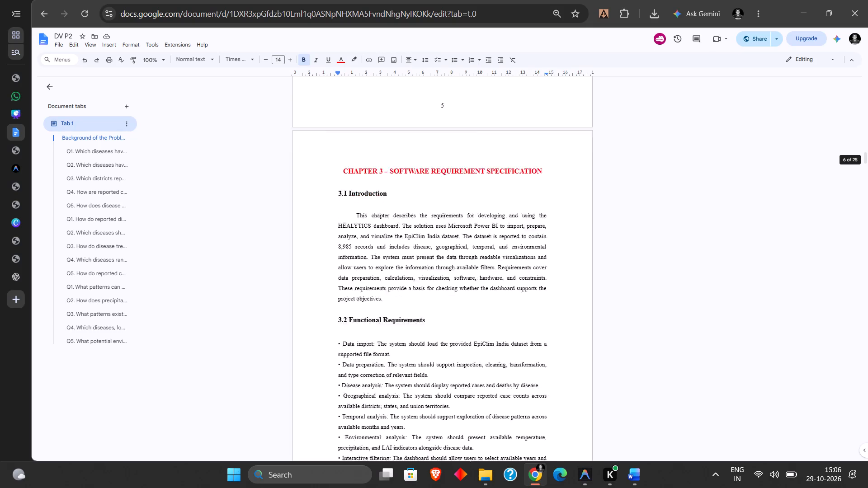
Add two blank lines above the Chapter 2 – Literature Review heading to push it onto the next page.
scroll(409, 192, "up", 11)
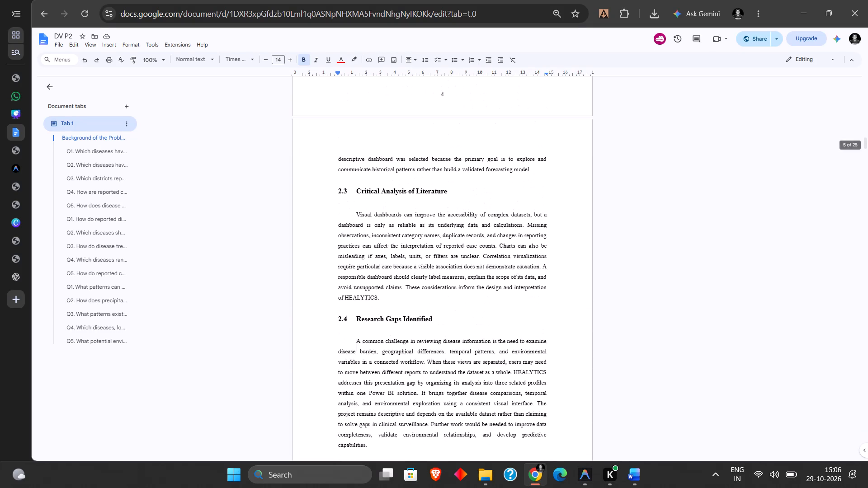
scroll(409, 192, "up", 13)
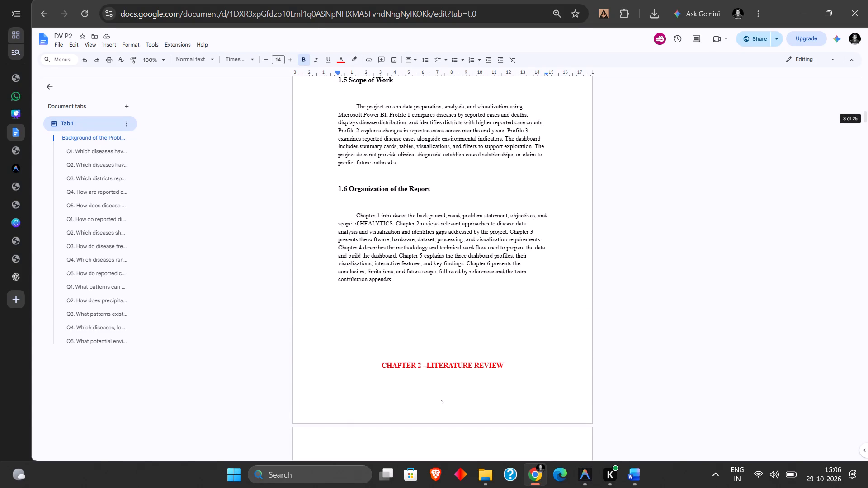
left_click(444, 331)
key("Return")
key("Return")
scroll(436, 331, "up", 5)
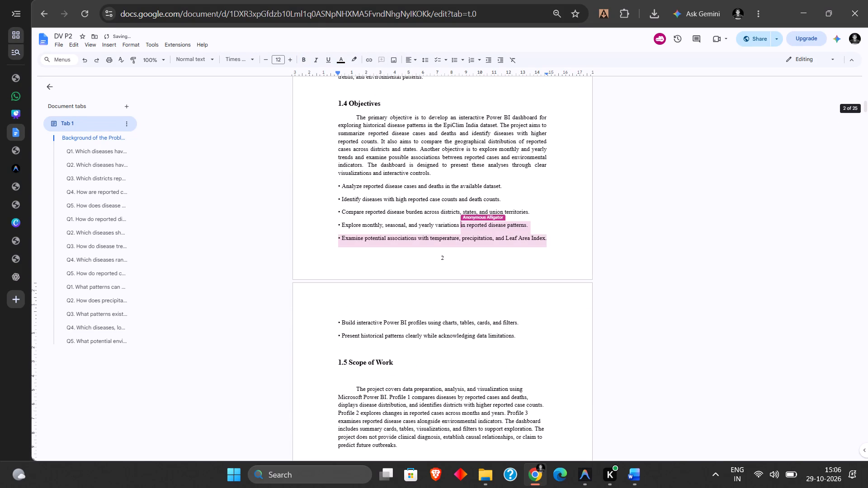
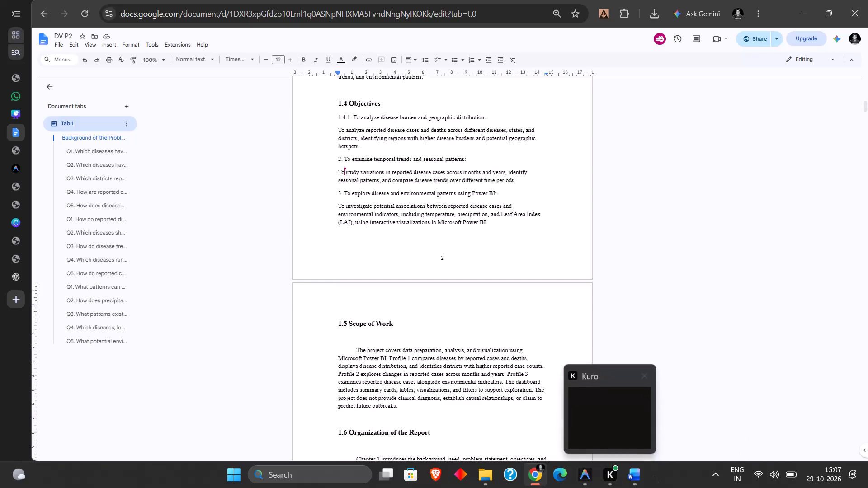
Renumber the second and third objectives under 1.4 Objectives as 1.4.2. and 1.4.3. by adding the prefix 1.4.
scroll(352, 309, "up", 4)
scroll(382, 291, "down", 3)
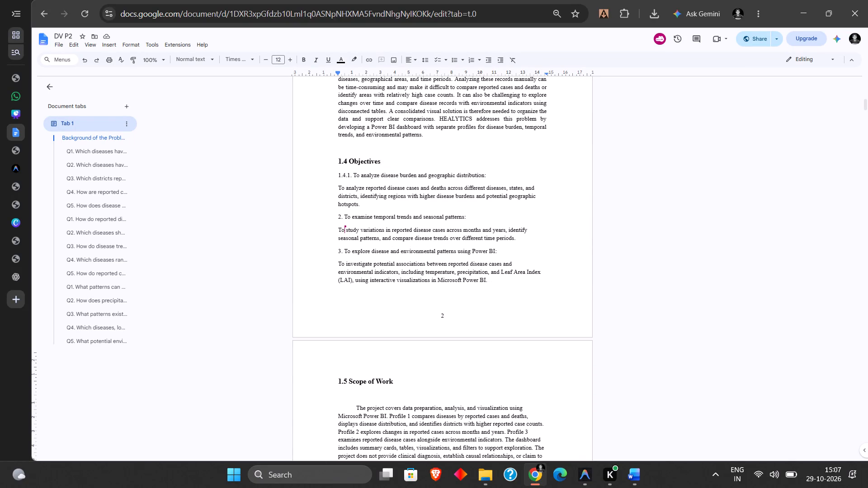
scroll(359, 251, "up", 3, "ctrl")
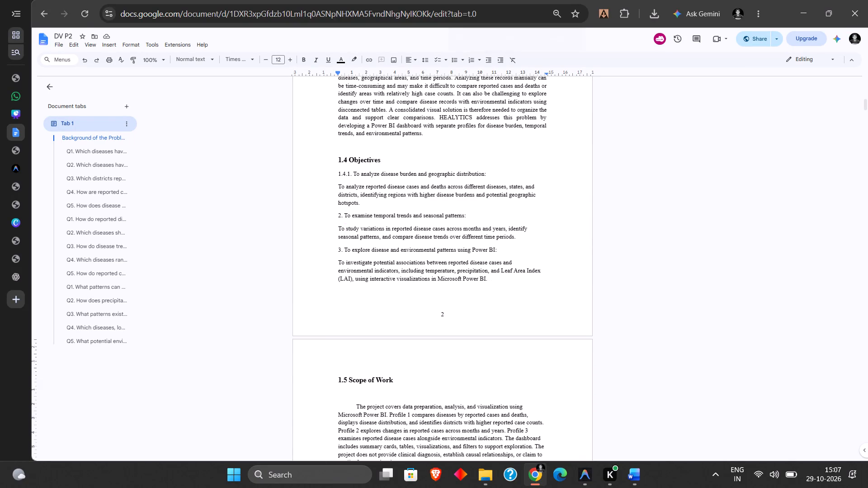
left_click(552, 36)
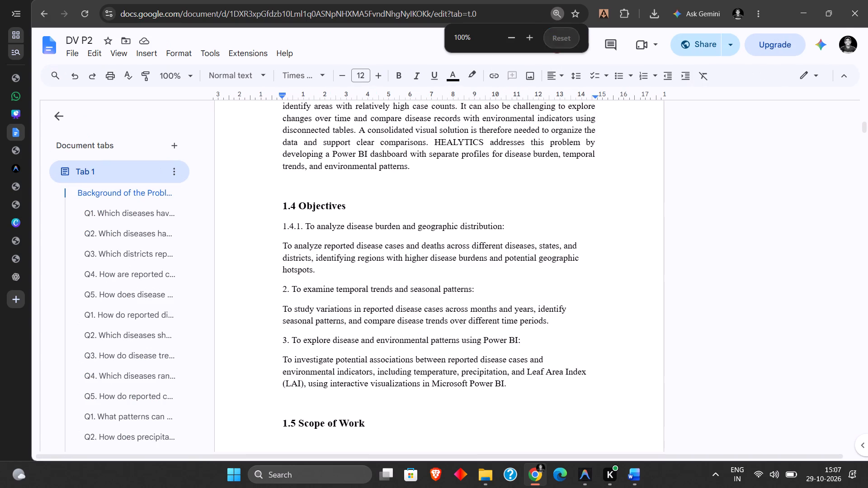
left_click(291, 286)
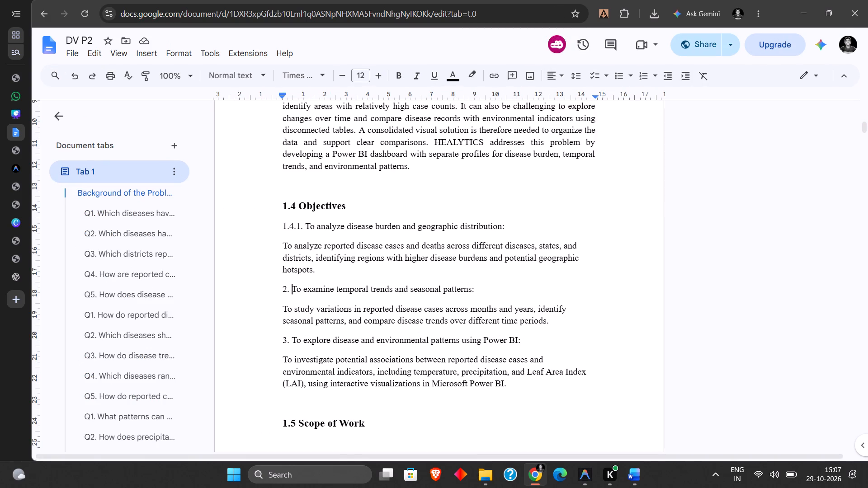
left_click(288, 287)
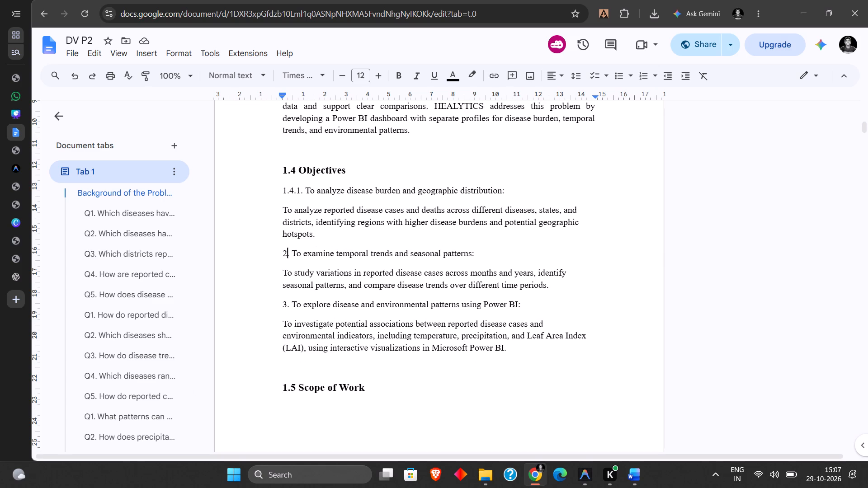
key("Left")
type("1.4.")
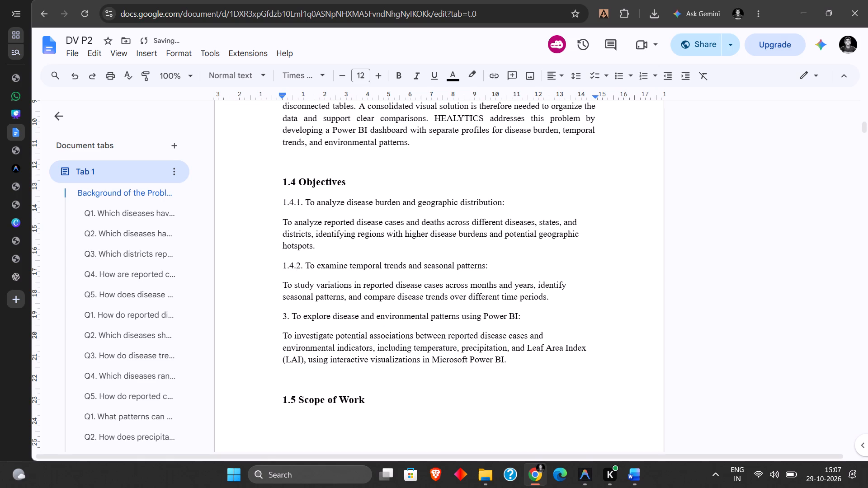
left_click(284, 313)
type("1.4.")
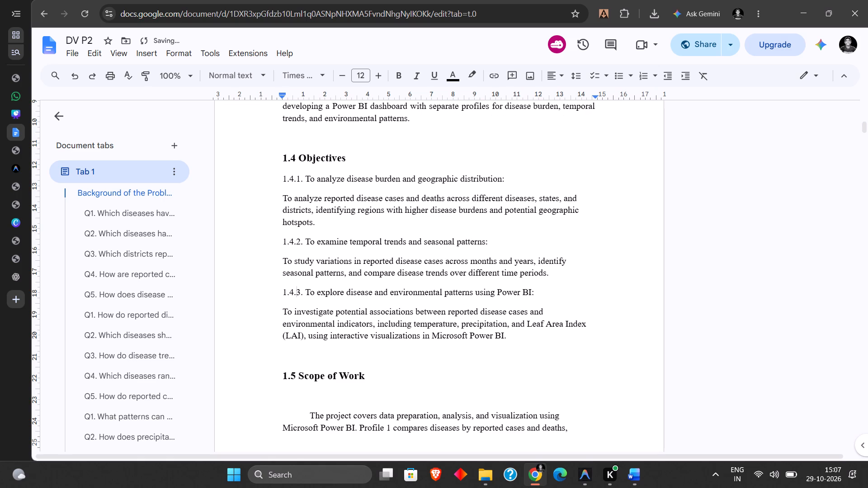
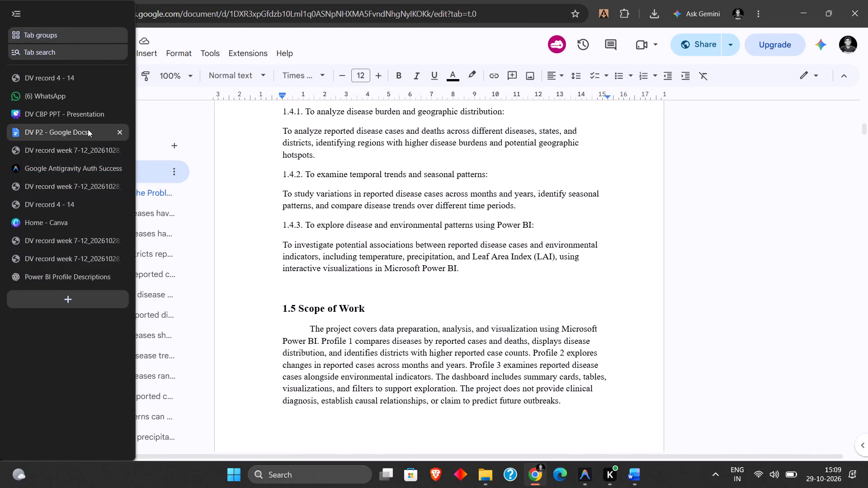
Close the browser tabs for the DV P2 document, the DV CBP PPT presentation and the Power BI Profile Descriptions chat.
left_click(120, 130)
left_click(120, 111)
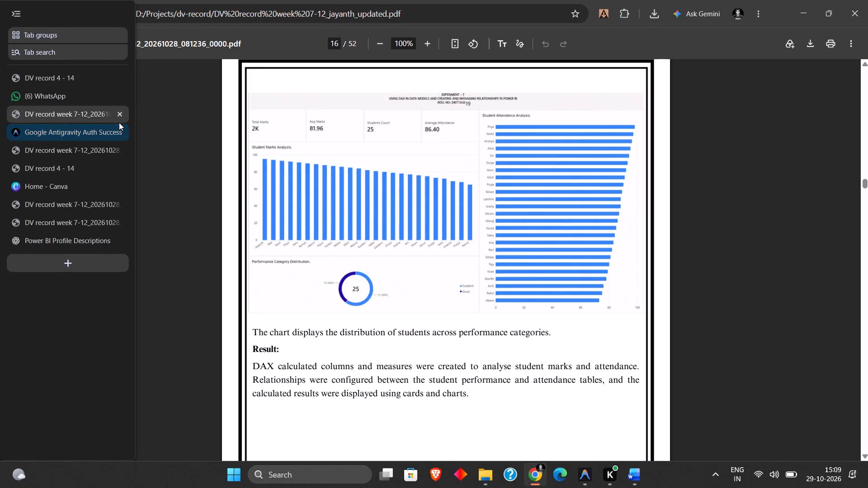
left_click(118, 237)
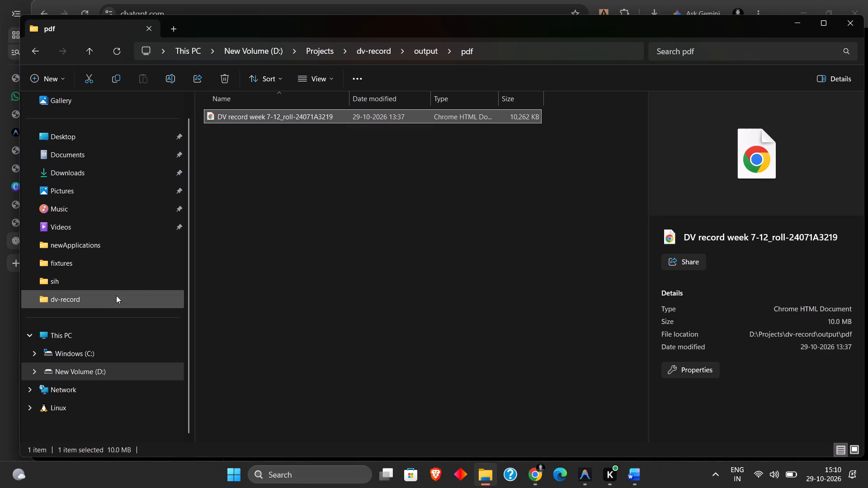
left_click(100, 374)
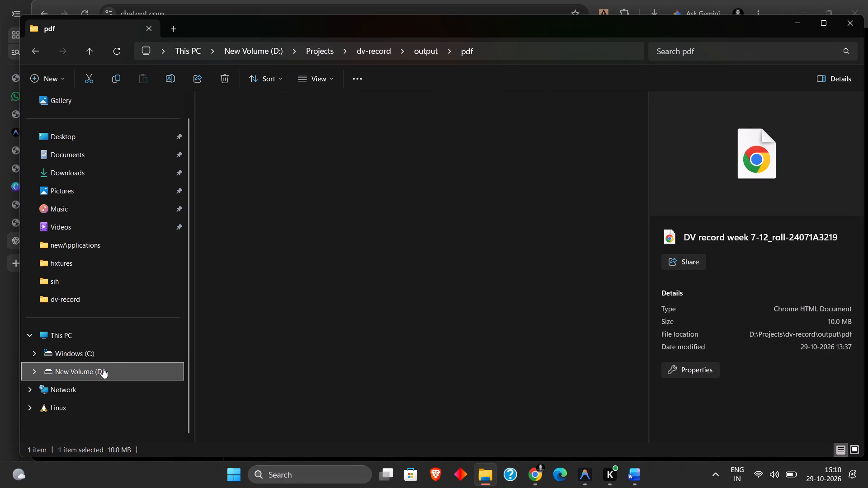
left_click(255, 258)
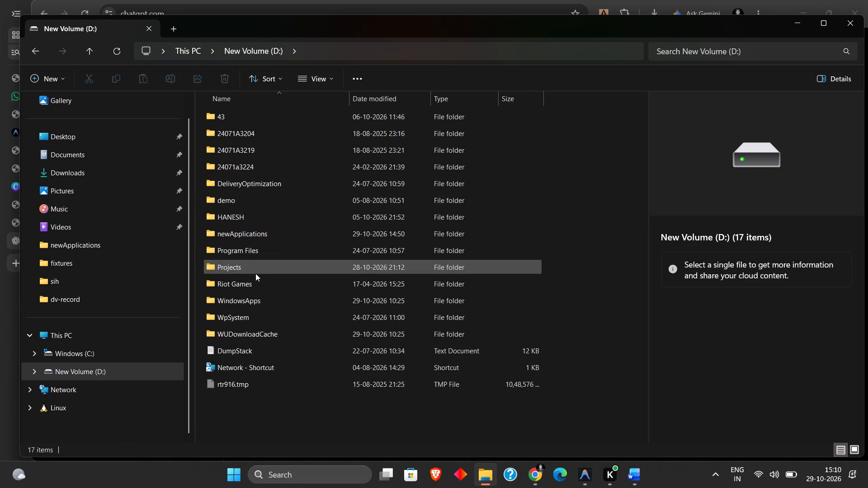
double_click(277, 237)
scroll(290, 295, "down", 4)
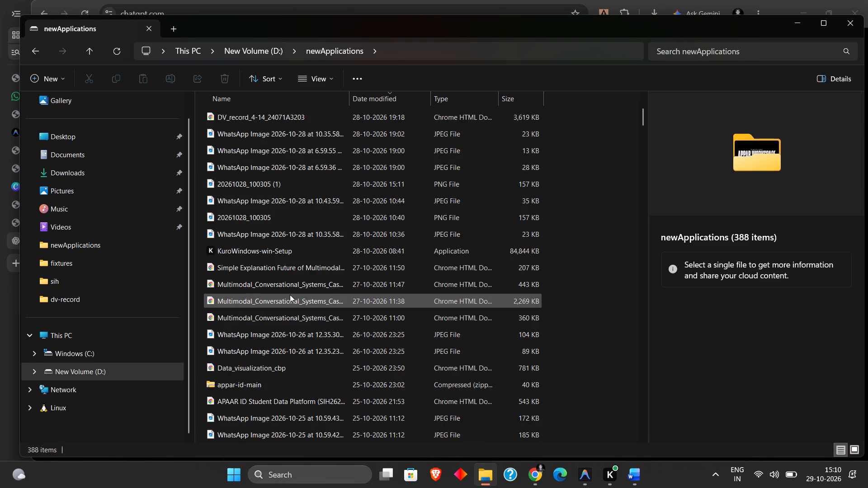
scroll(290, 295, "up", 5)
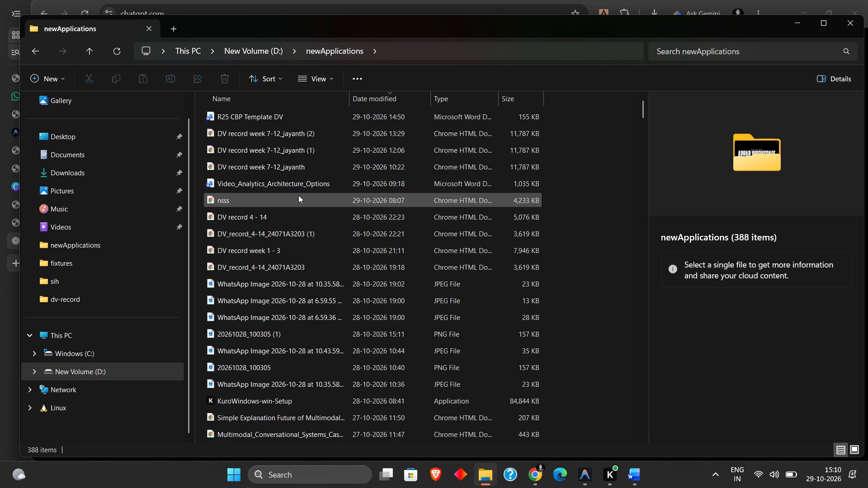
left_click(318, 113)
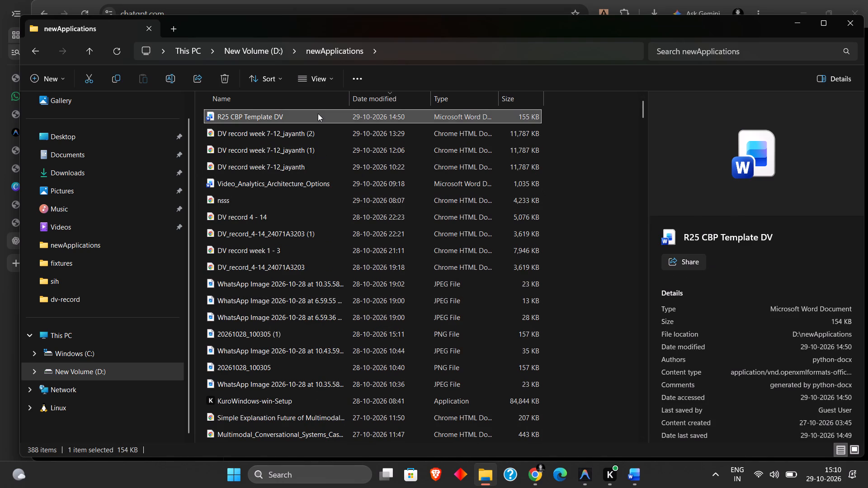
key("Delete")
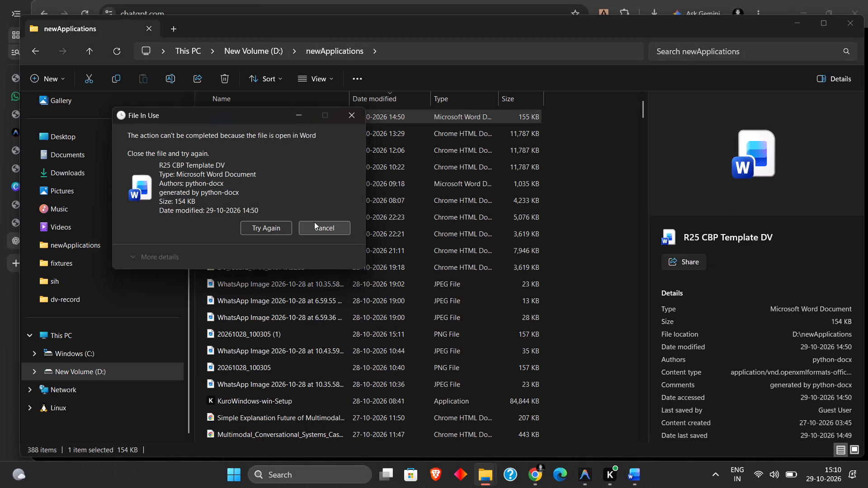
left_click(314, 222)
left_click(640, 469)
left_click(842, 5)
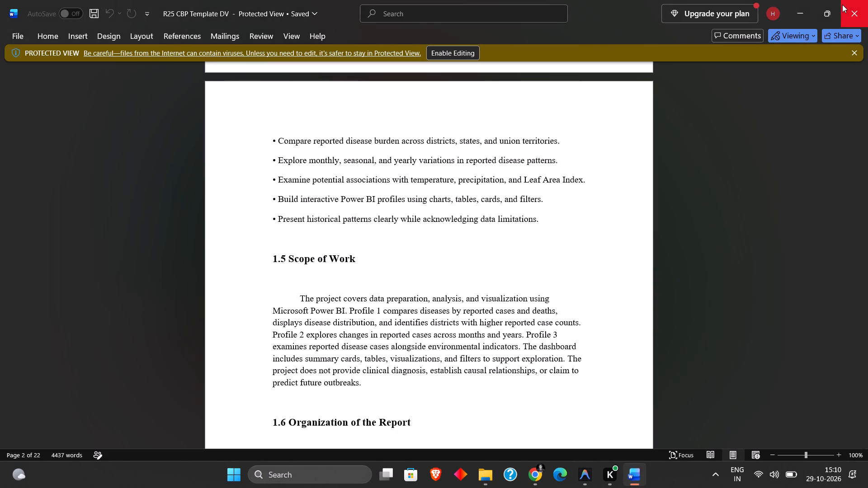
left_click(506, 110)
key("Delete")
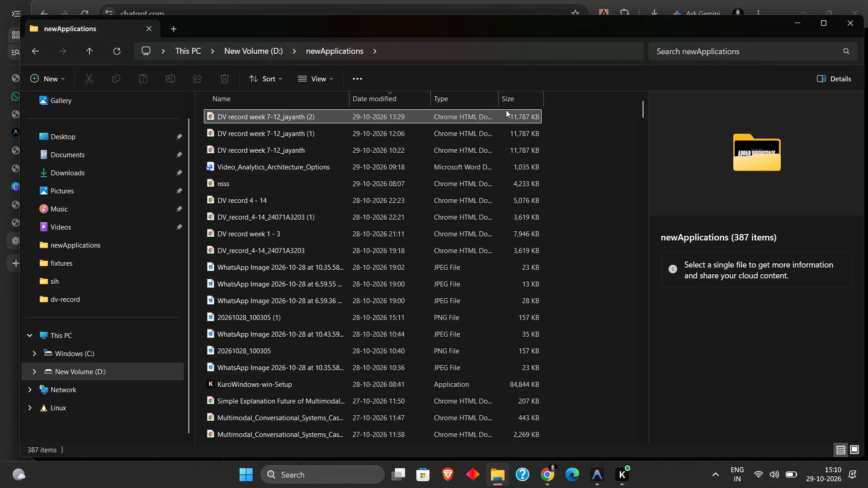
Delete the three dashboard screenshots dated 2026-10-29, 144407 through 144433, from the Screenshots folder in Pictures.
left_click(140, 199)
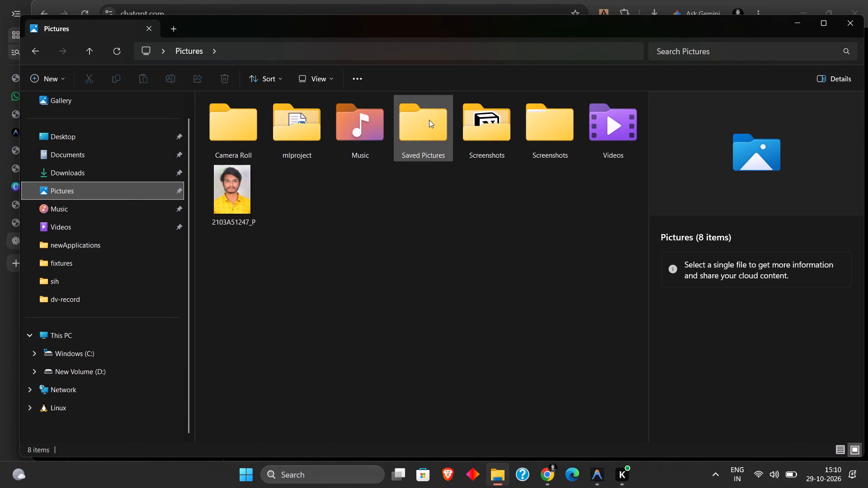
double_click(503, 136)
scroll(477, 172, "down", 11)
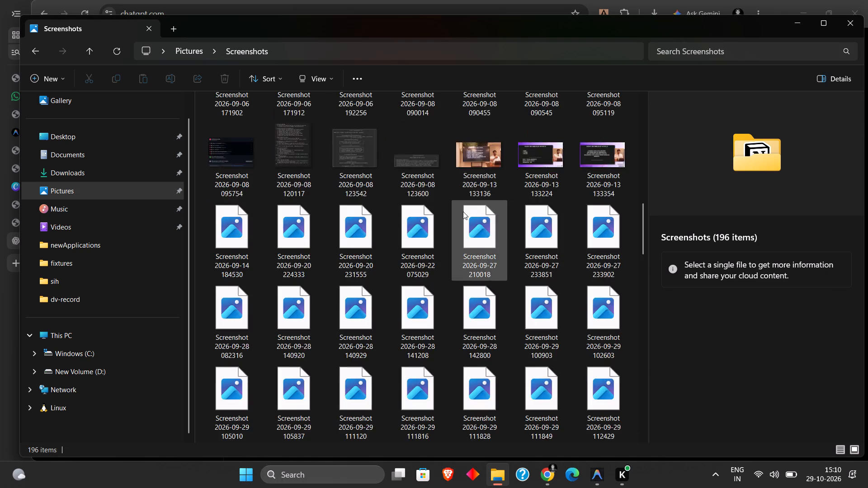
scroll(463, 211, "down", 20)
scroll(463, 211, "down", 7)
left_click(499, 408)
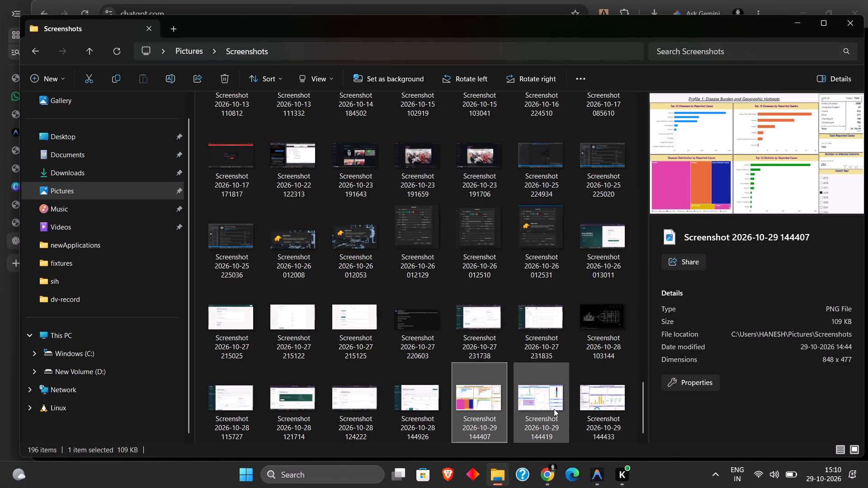
left_click(609, 408, "ctrl+shift")
key("Delete")
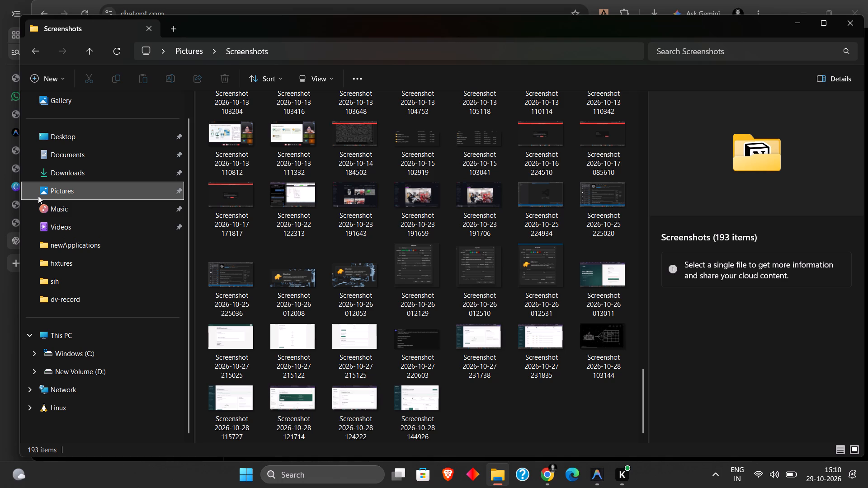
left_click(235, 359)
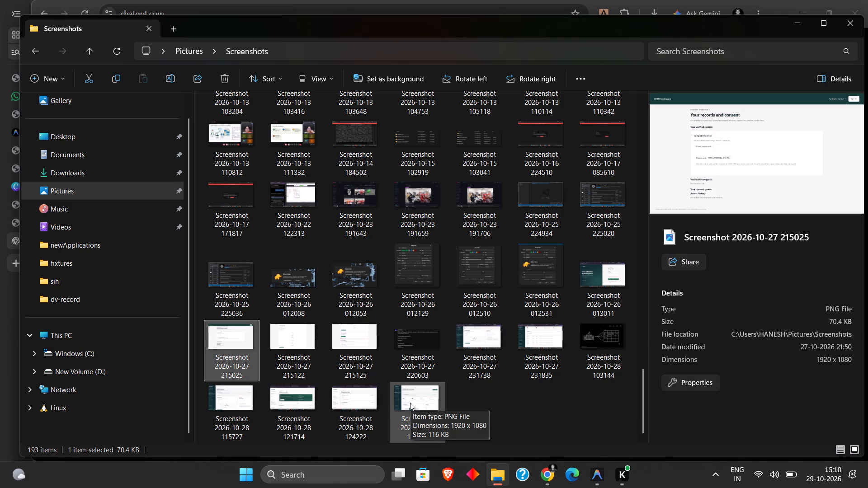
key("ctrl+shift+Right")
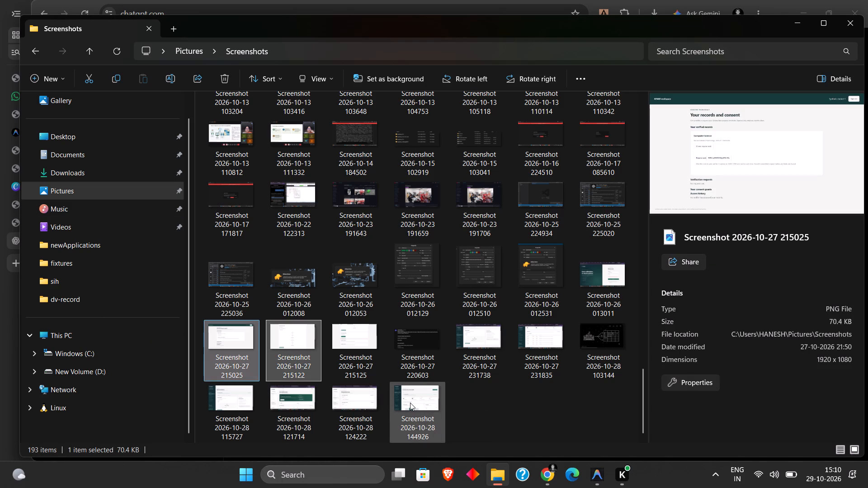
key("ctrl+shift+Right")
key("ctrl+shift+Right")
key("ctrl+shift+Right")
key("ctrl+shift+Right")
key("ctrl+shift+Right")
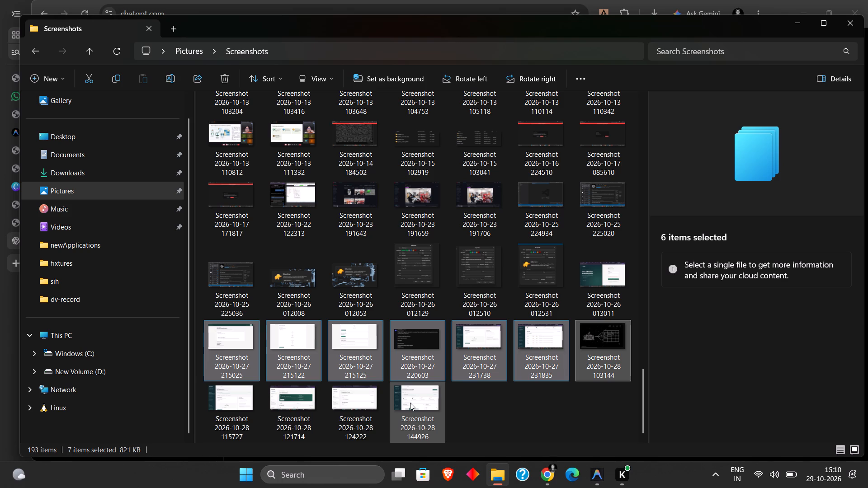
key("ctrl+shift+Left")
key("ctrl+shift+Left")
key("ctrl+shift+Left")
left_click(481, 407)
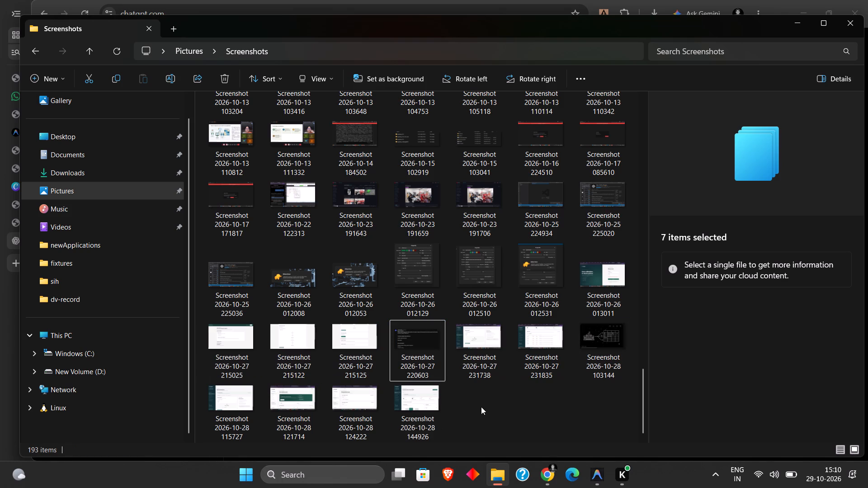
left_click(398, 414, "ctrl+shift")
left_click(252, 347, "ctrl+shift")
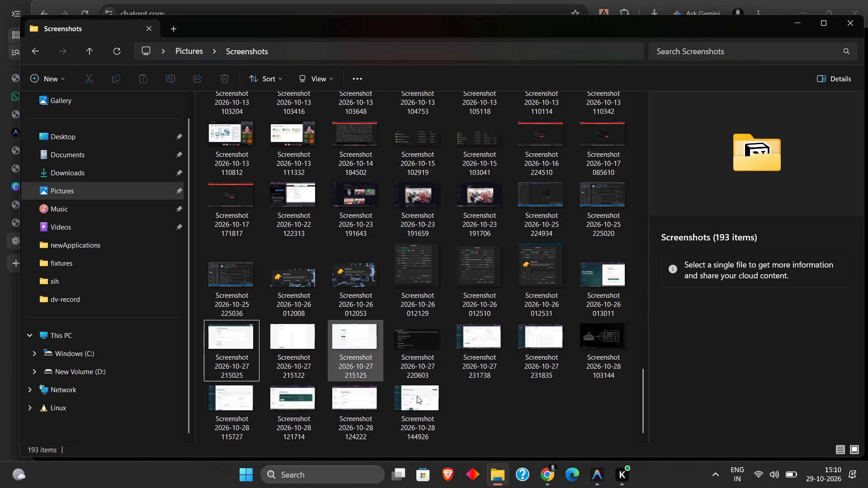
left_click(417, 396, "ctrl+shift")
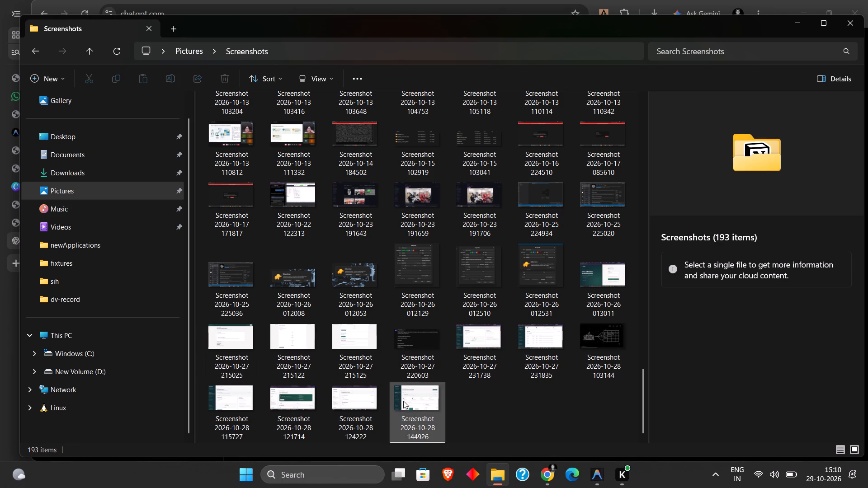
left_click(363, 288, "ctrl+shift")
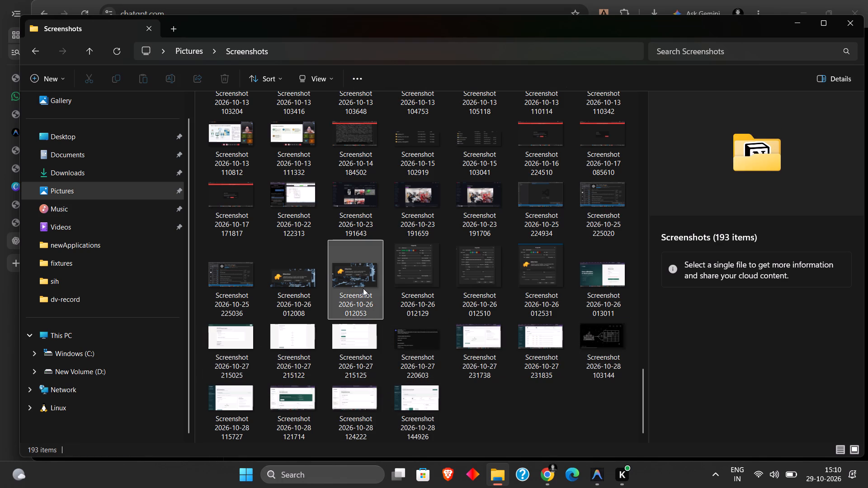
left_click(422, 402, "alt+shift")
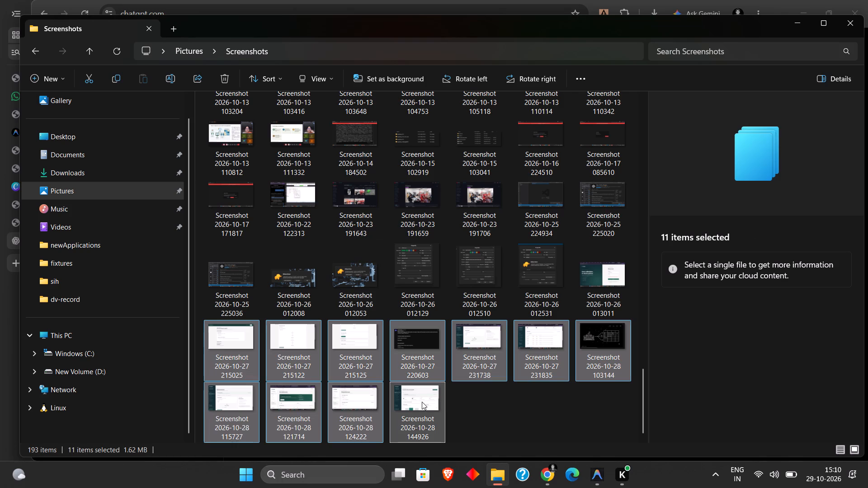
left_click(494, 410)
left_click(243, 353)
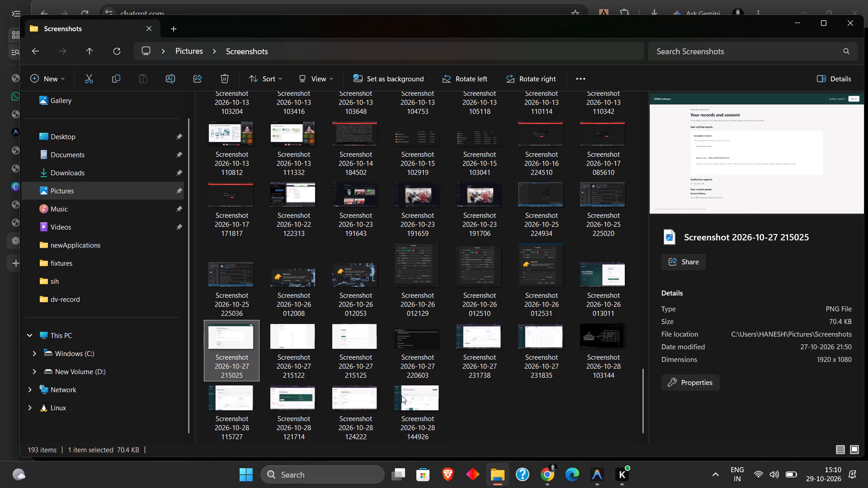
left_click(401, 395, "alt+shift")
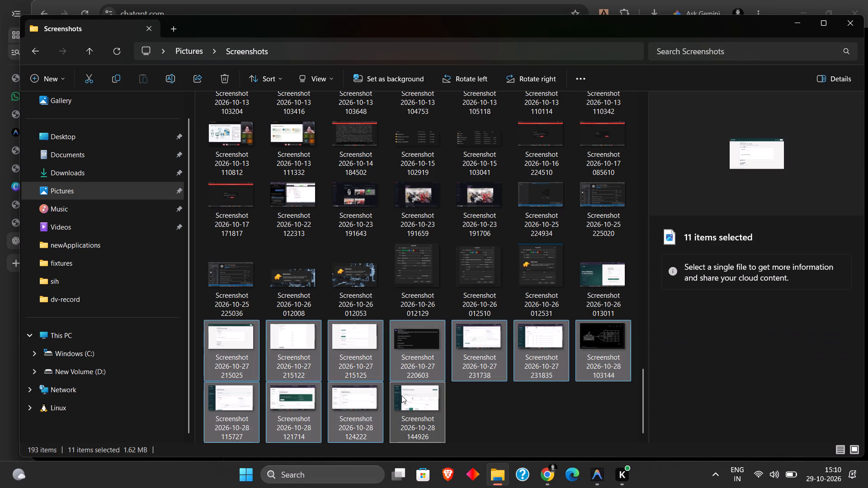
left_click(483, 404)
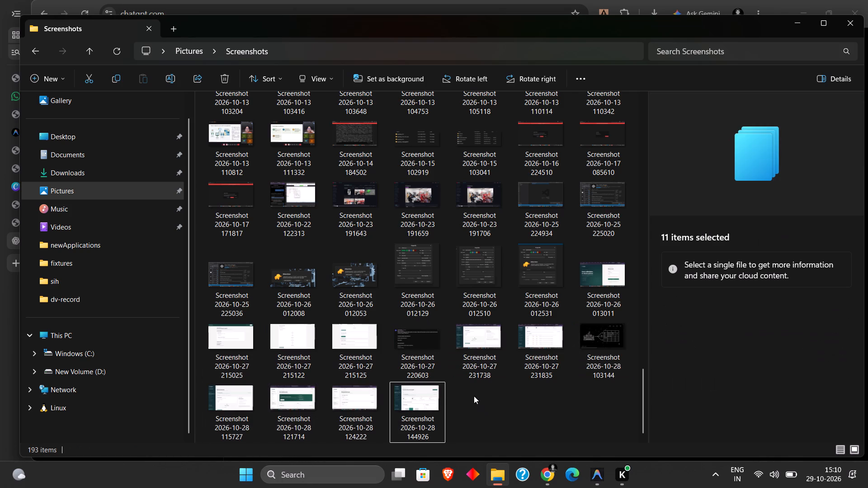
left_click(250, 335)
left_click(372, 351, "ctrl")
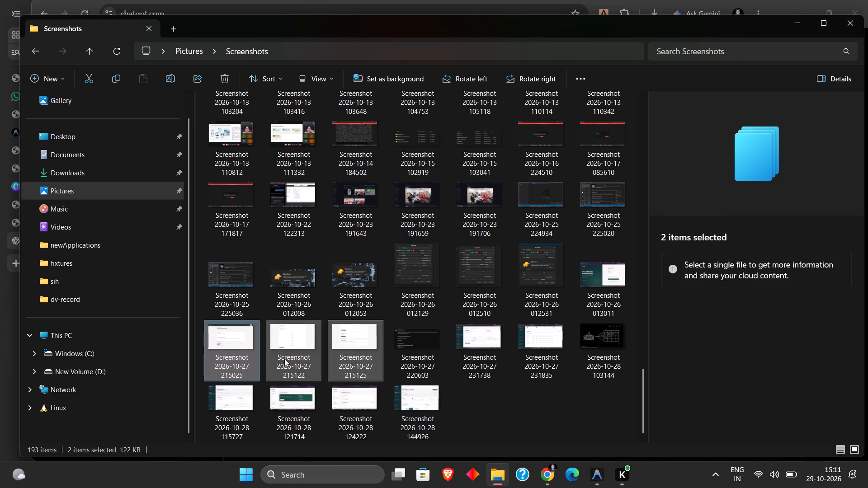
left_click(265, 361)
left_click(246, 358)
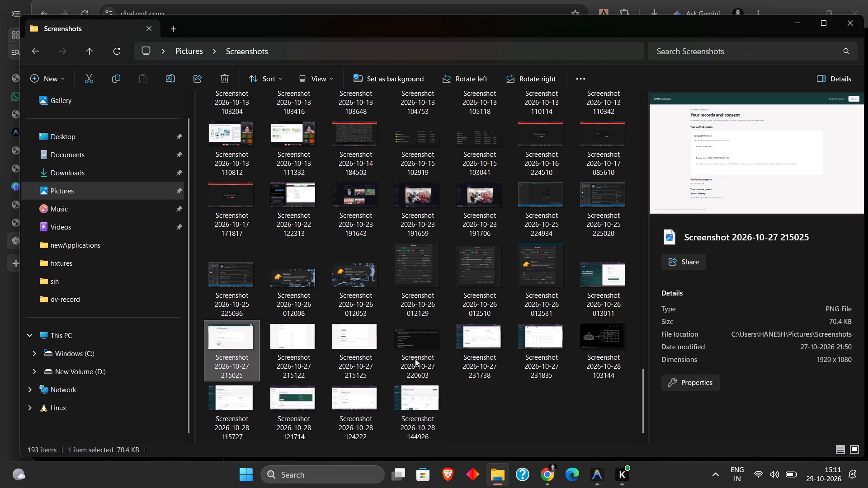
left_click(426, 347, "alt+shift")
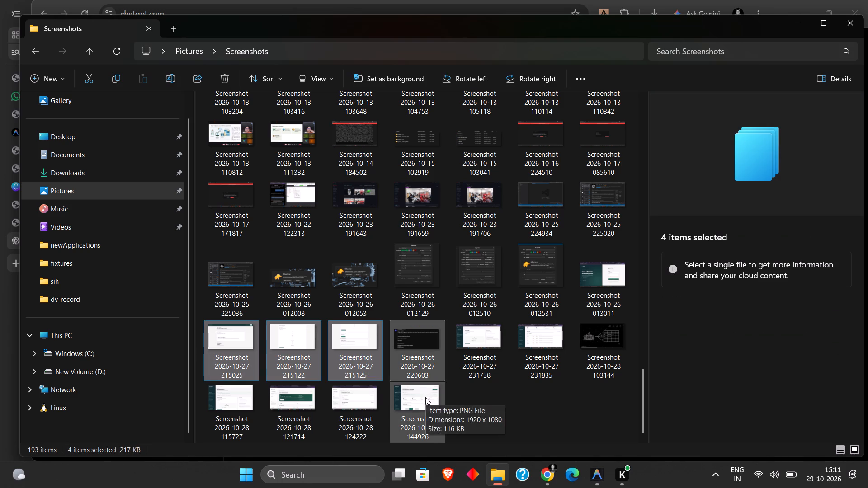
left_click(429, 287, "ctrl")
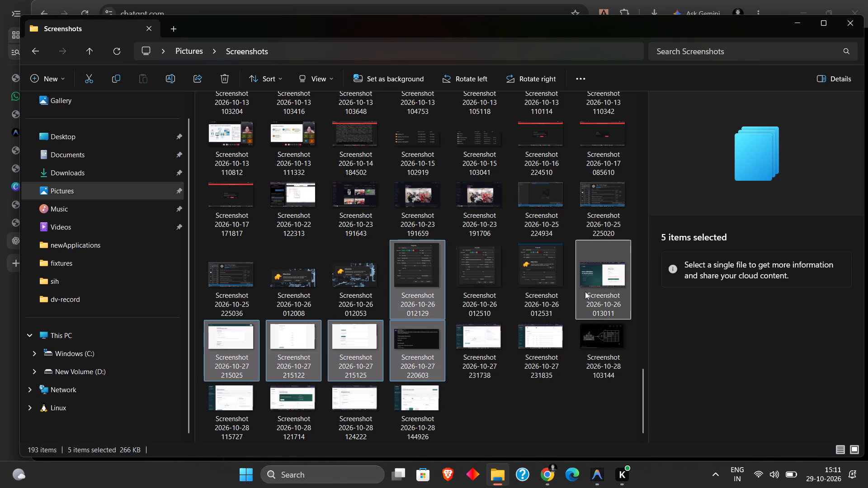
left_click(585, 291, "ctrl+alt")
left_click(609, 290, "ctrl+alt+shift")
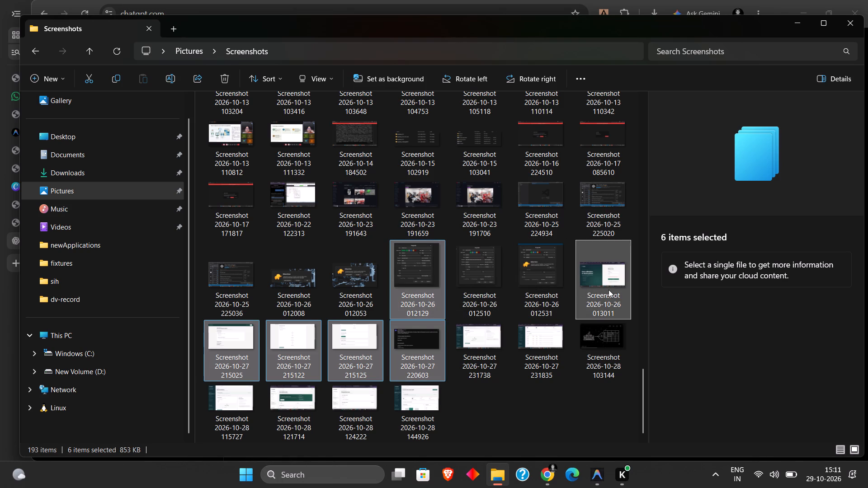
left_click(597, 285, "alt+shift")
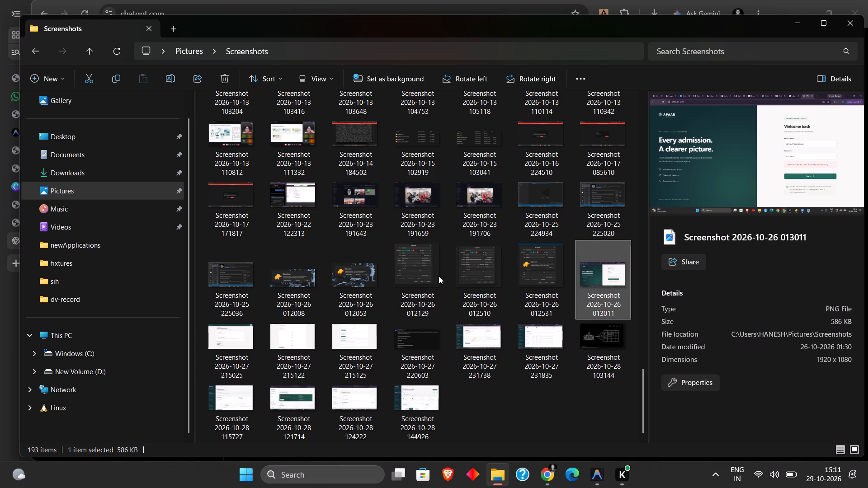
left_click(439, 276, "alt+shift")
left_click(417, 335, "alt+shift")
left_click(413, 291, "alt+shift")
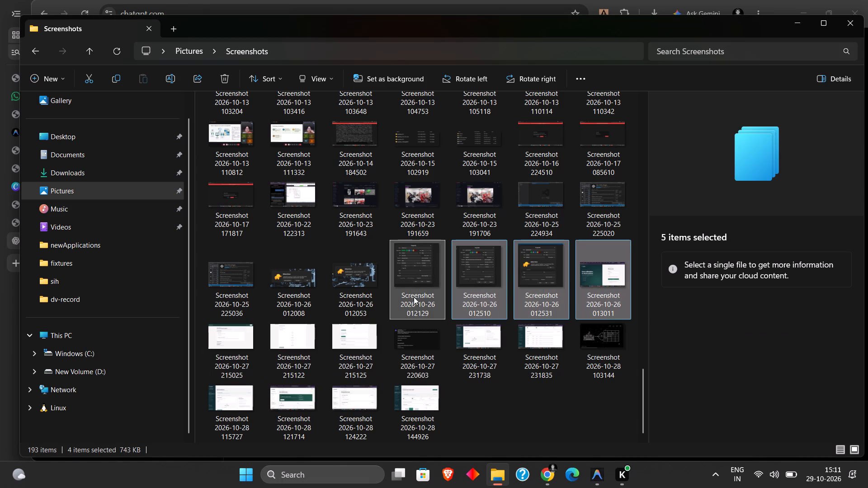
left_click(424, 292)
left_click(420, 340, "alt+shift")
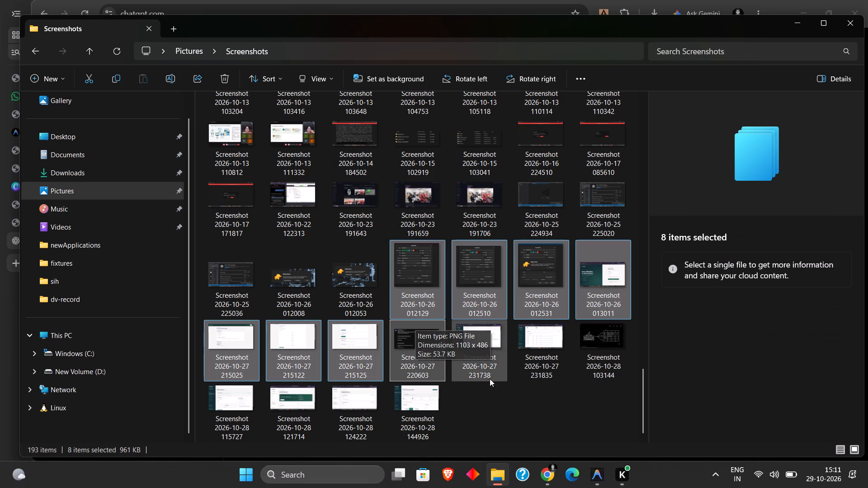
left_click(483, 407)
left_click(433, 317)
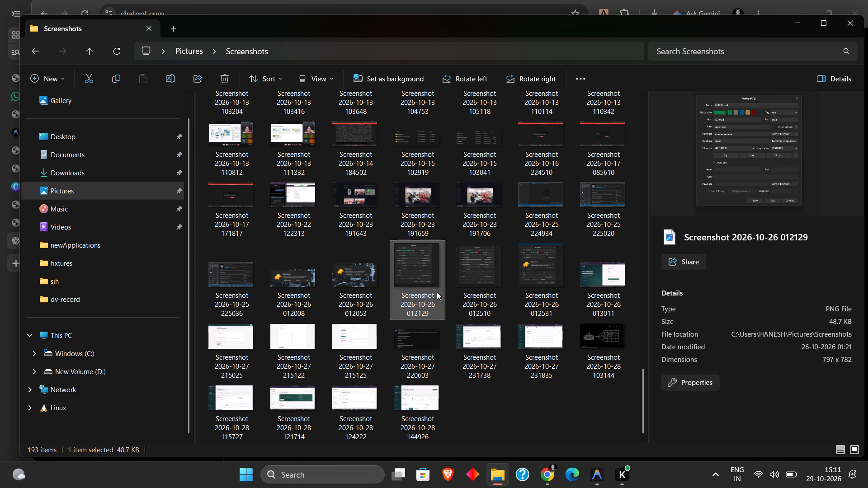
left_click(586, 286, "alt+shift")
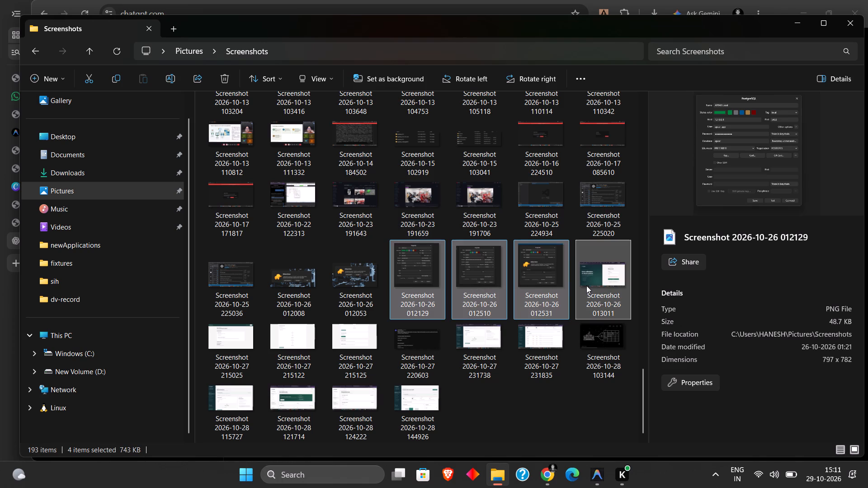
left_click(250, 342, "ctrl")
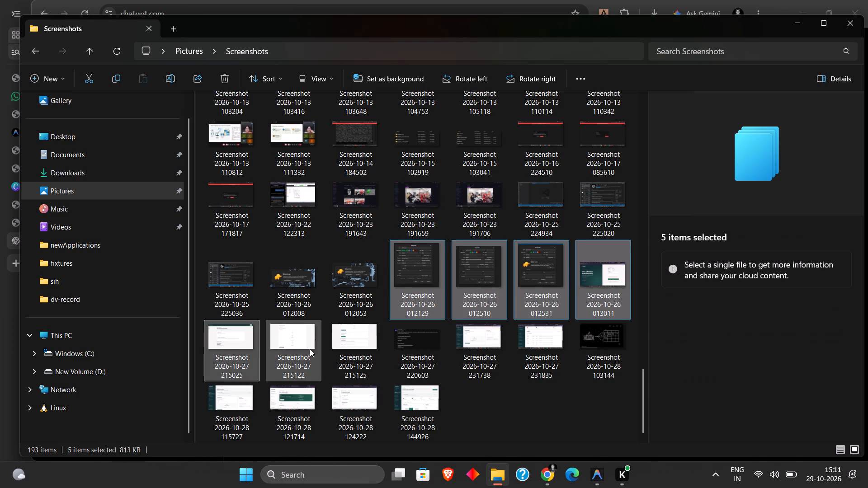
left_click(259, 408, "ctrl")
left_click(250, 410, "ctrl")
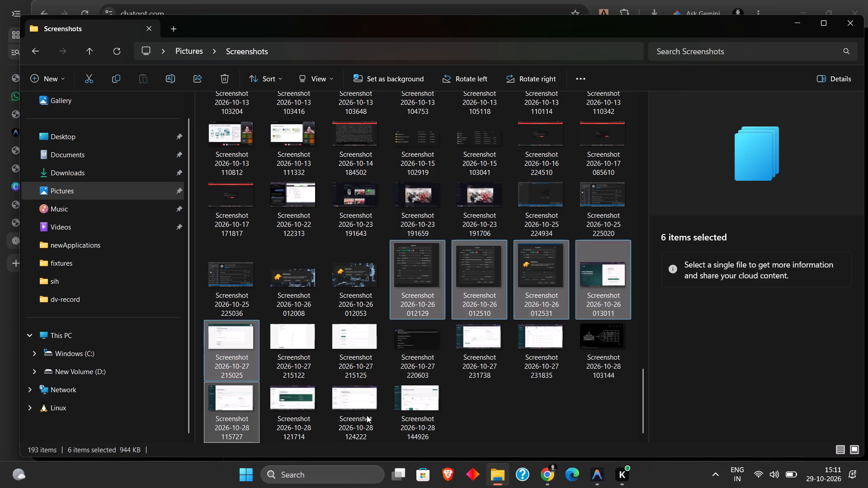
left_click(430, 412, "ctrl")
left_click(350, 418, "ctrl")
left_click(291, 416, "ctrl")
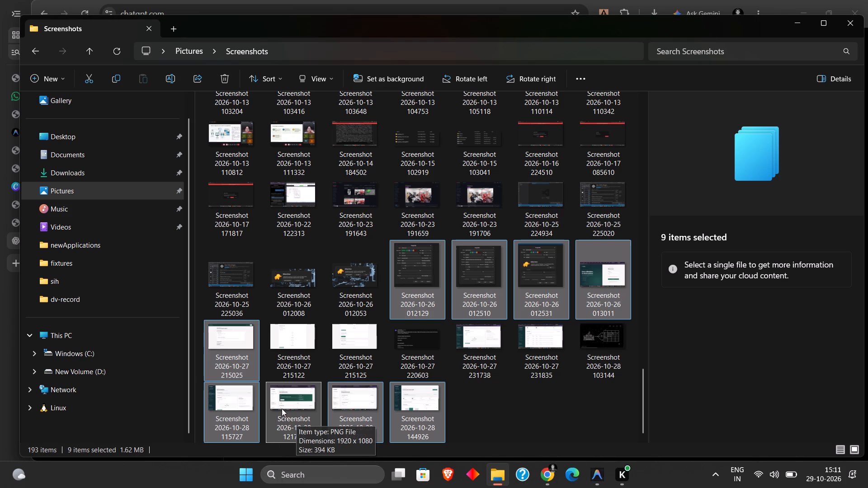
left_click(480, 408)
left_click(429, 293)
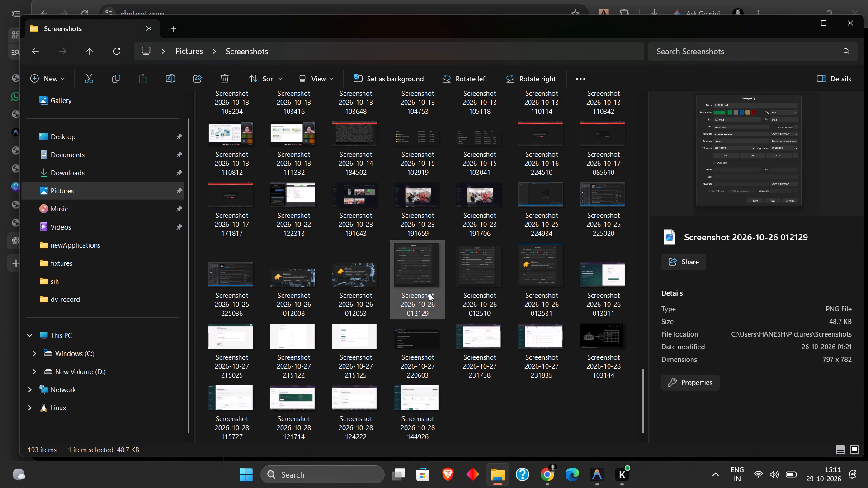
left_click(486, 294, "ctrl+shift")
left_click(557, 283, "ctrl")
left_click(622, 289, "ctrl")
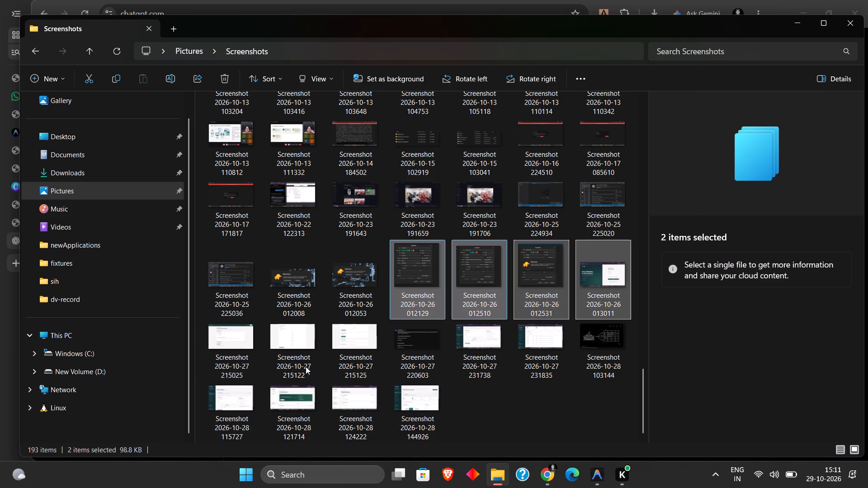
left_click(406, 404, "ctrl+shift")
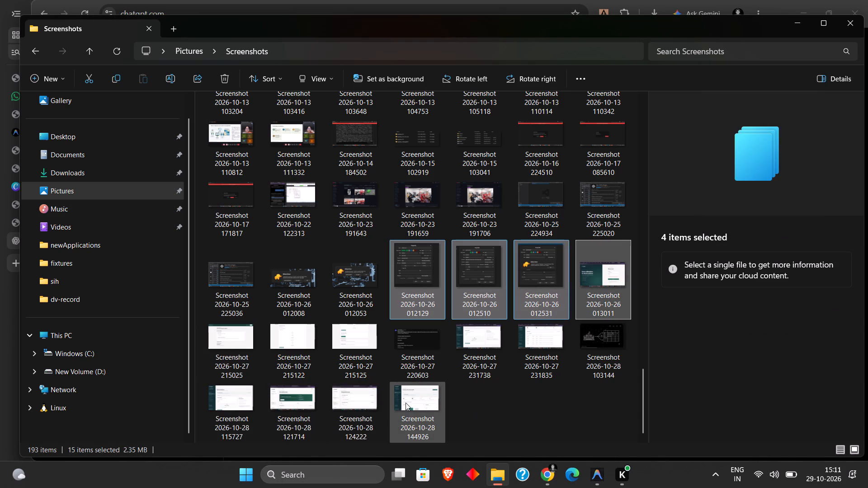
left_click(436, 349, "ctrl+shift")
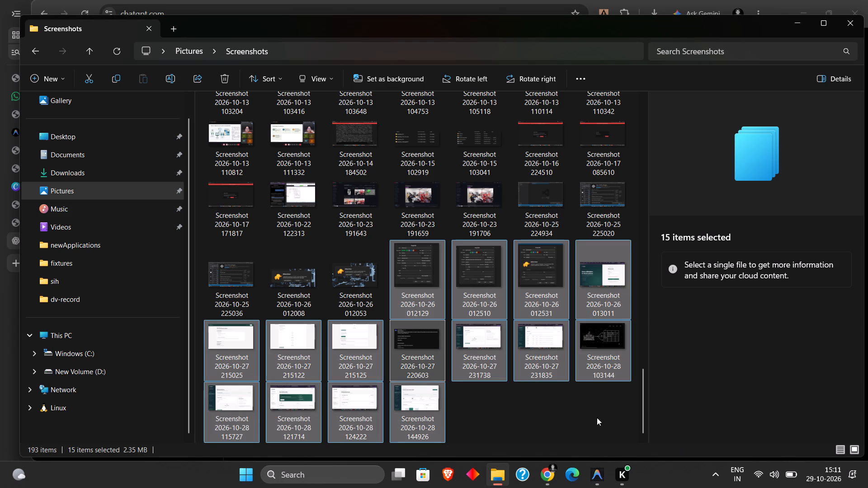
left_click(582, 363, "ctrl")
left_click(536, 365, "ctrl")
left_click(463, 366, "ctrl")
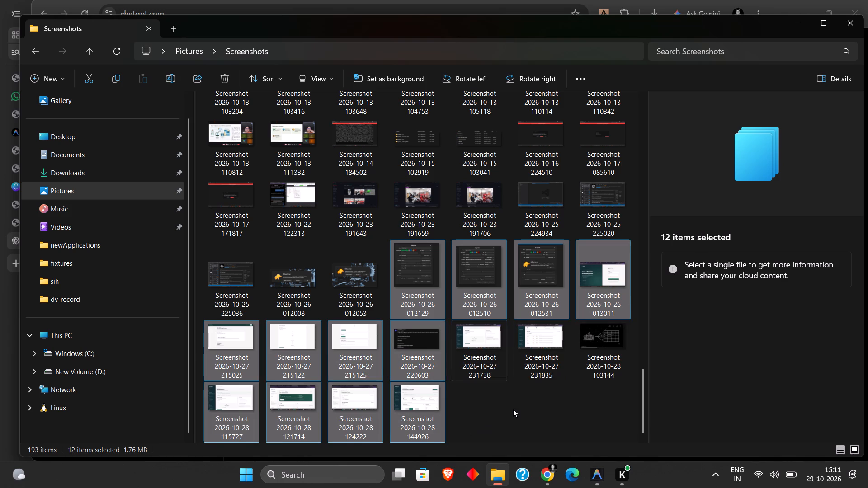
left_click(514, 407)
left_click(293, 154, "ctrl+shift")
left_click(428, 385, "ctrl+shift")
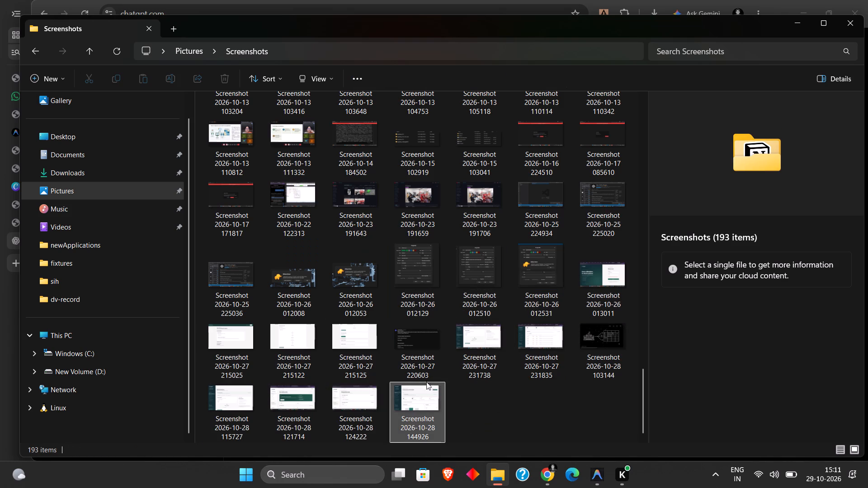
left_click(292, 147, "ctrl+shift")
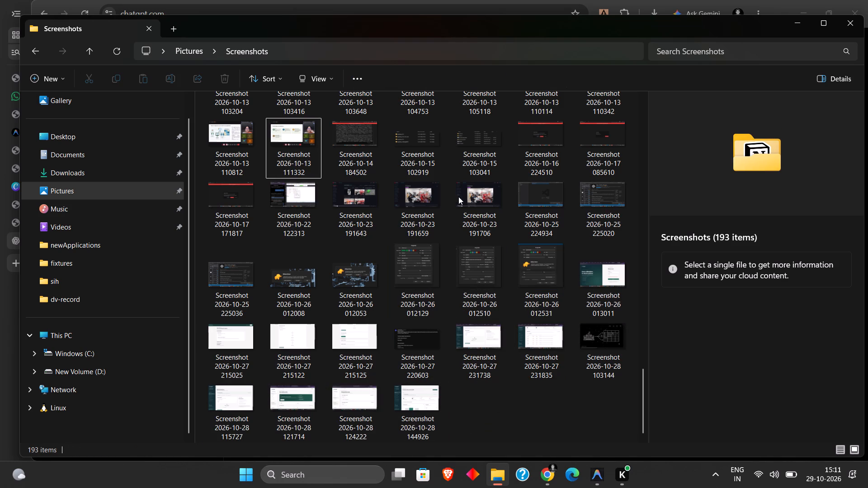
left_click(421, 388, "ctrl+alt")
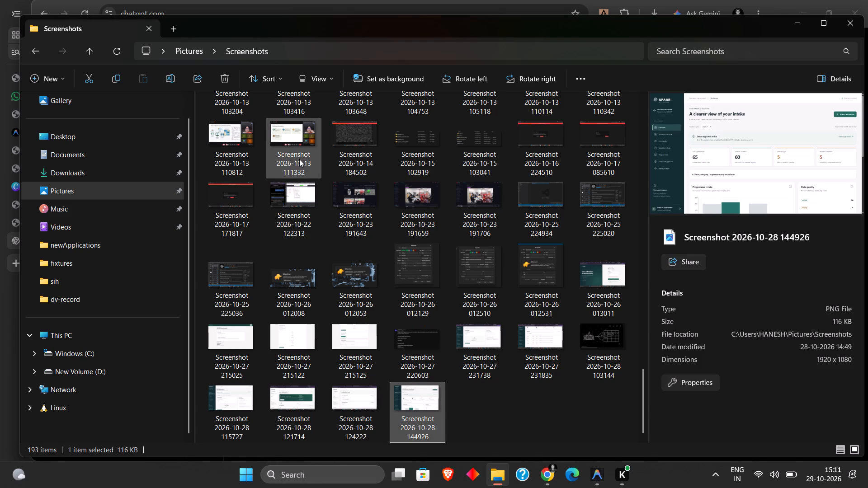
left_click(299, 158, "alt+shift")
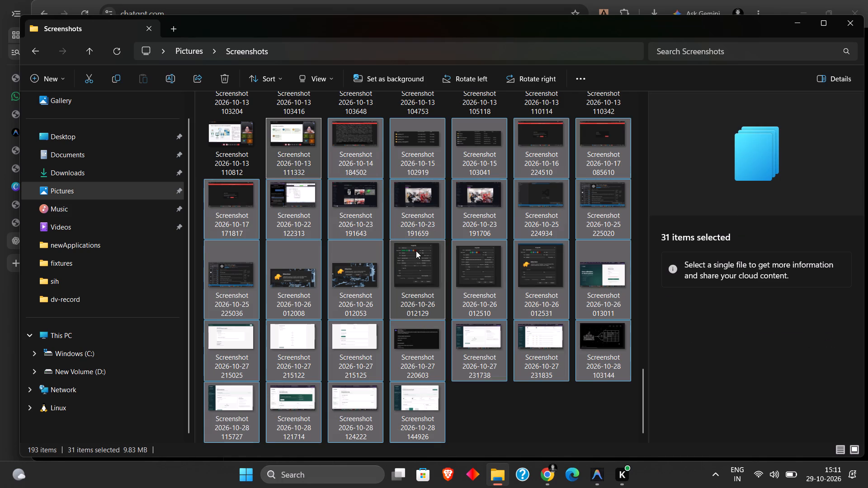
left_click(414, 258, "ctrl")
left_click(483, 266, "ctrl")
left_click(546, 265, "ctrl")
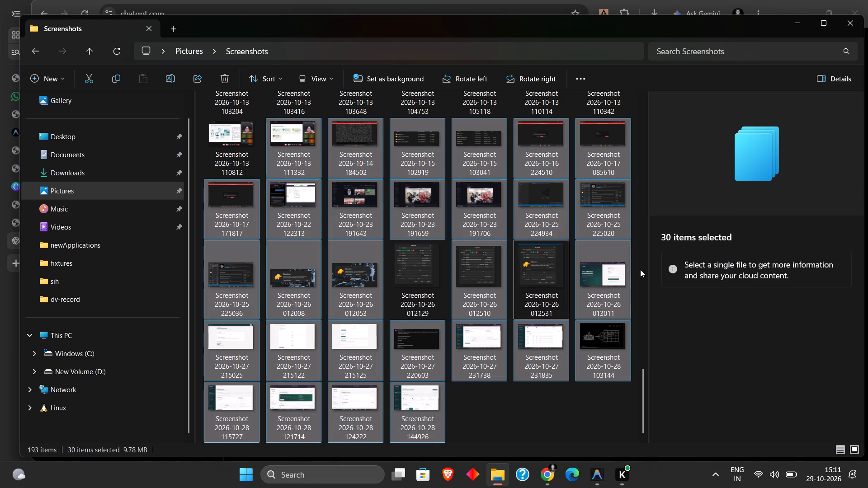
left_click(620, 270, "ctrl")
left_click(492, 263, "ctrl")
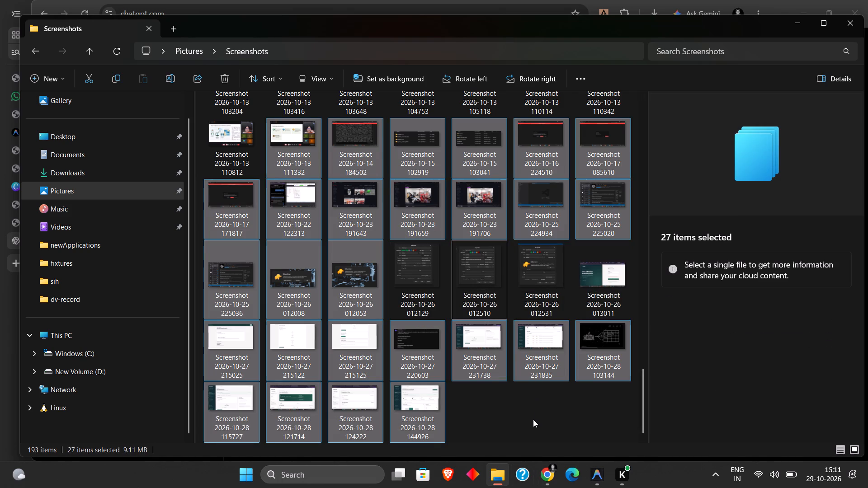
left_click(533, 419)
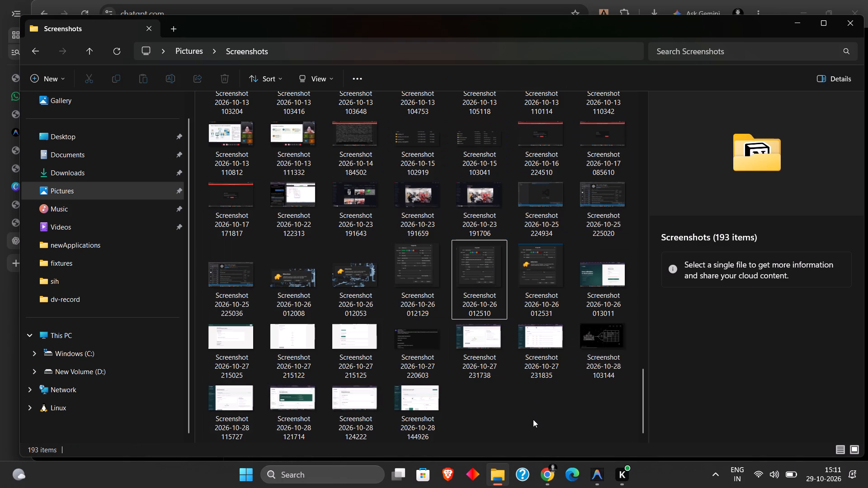
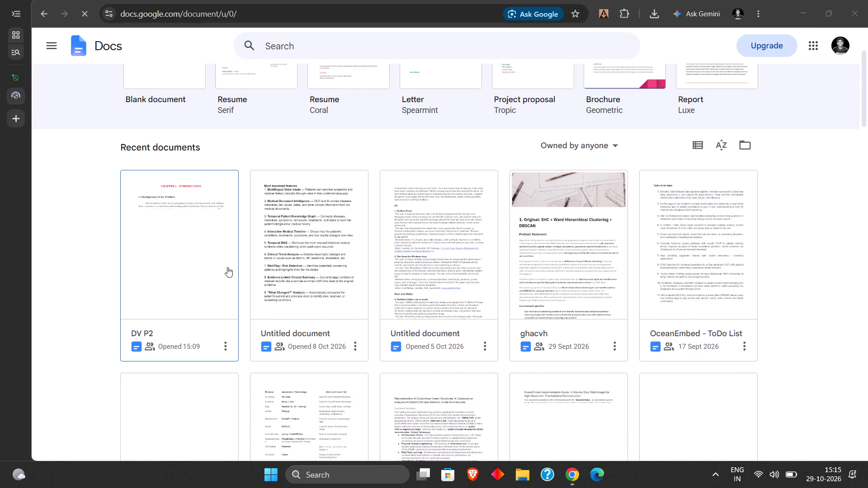
Open the DV P2 document from the recent documents and examine the team member responsibilities table on its last page.
left_click(226, 263)
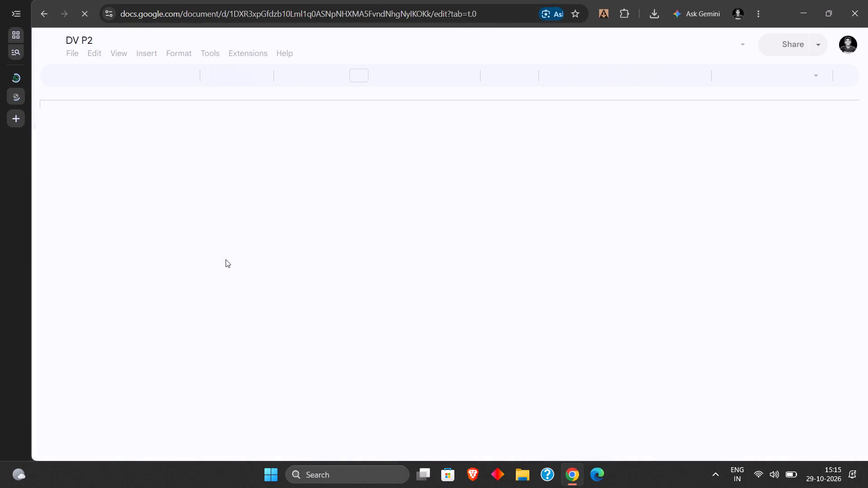
scroll(340, 258, "down", 4)
scroll(347, 254, "down", 17)
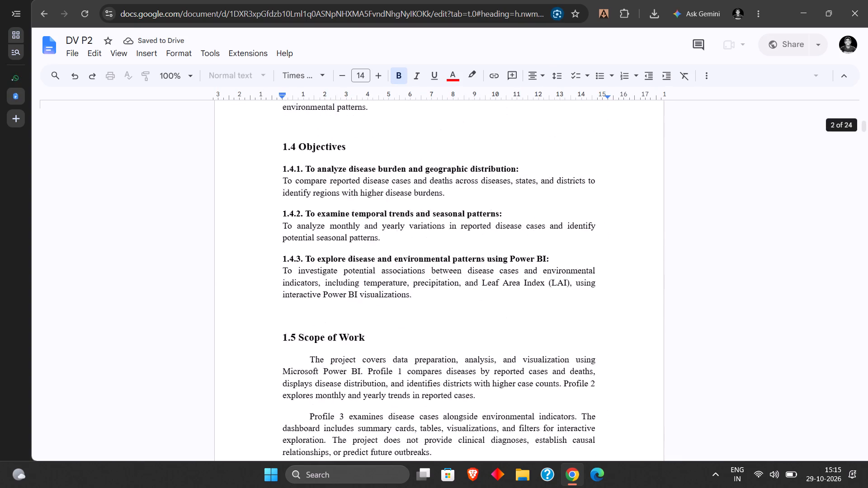
left_click_drag(867, 137, 867, 487)
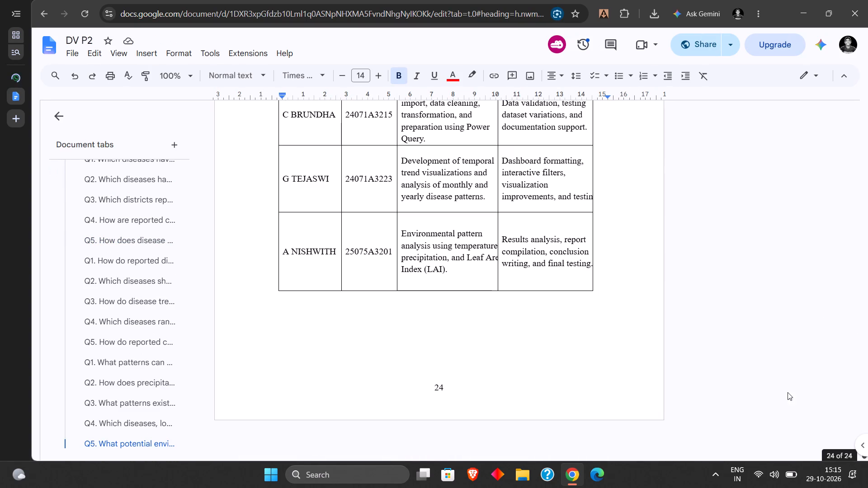
scroll(585, 337, "up", 7)
scroll(506, 302, "down", 3, "ctrl")
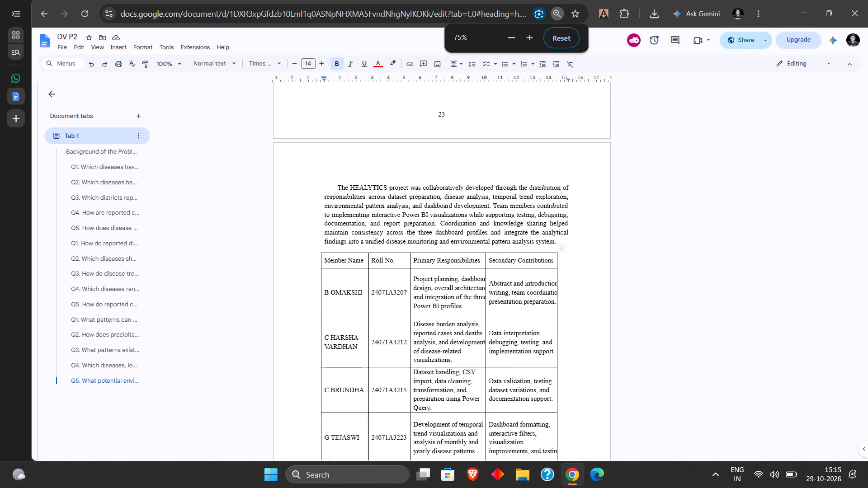
Set the line spacing of the "APPENDIX:" line and the HEALYTICS project paragraph following it to 1.15.
scroll(557, 248, "up", 4)
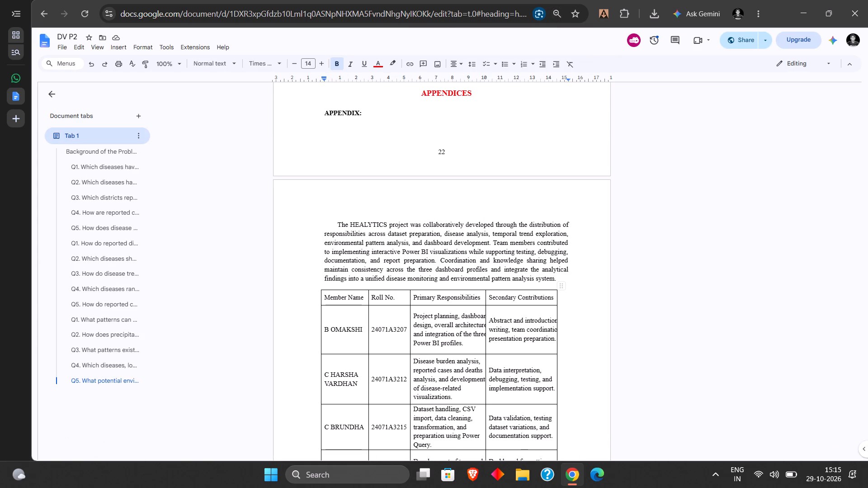
left_click_drag(556, 279, 327, 116)
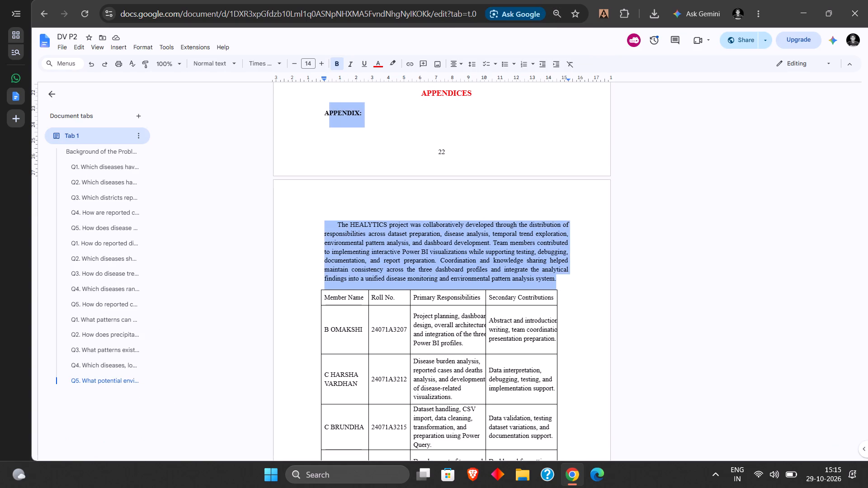
left_click_drag(327, 116, 322, 115)
left_click(533, 63)
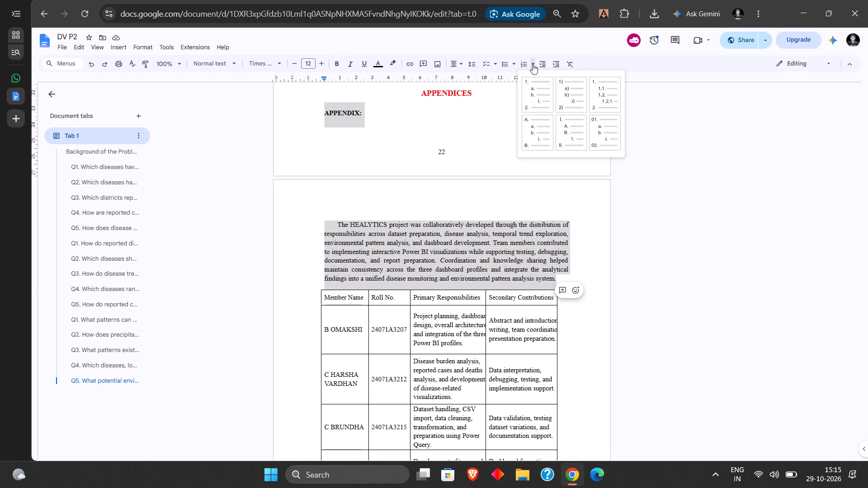
left_click(457, 63)
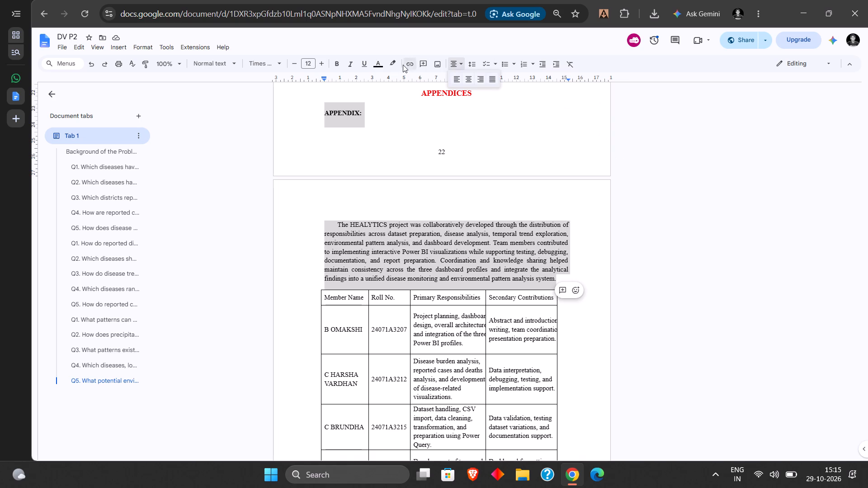
left_click(479, 65)
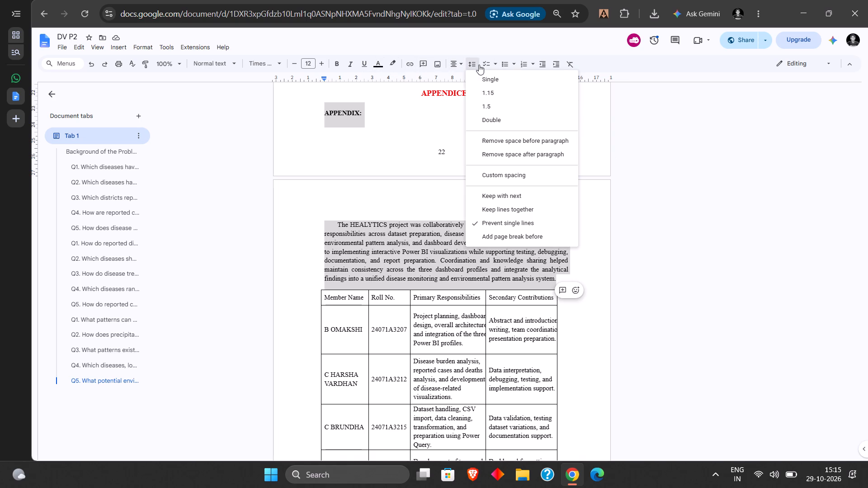
left_click(488, 95)
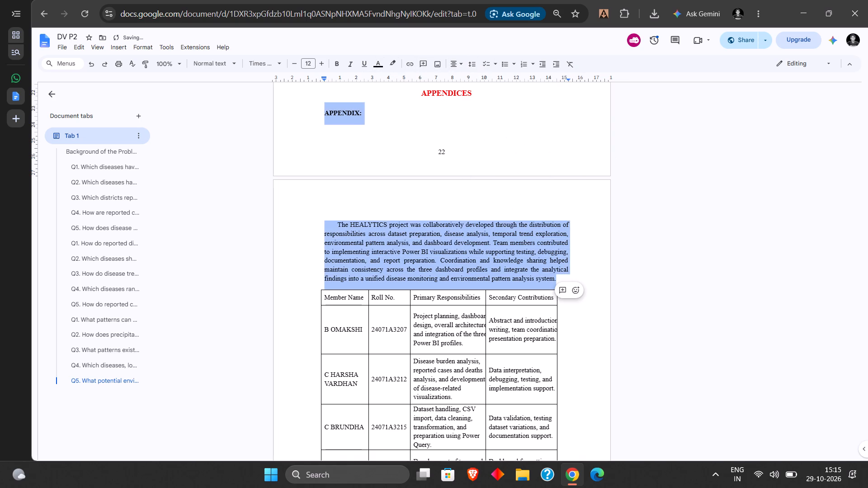
Set the line spacing of the red APPENDICES heading to Double.
left_click(476, 96)
left_click(458, 61)
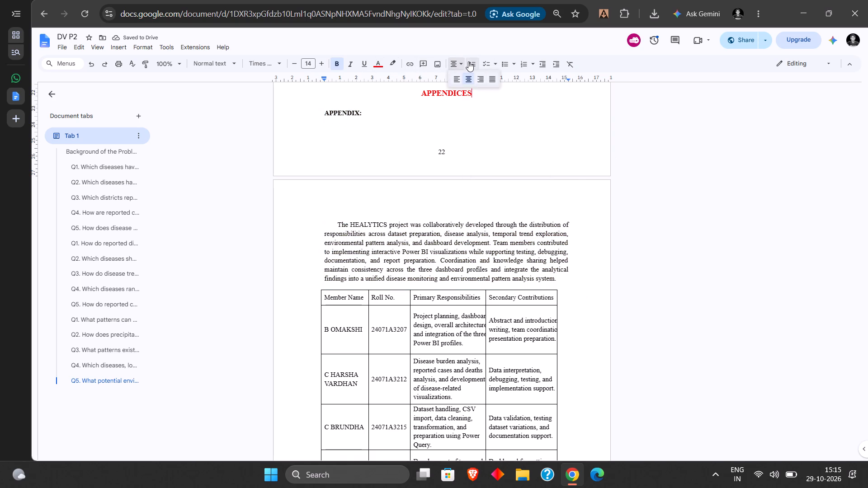
left_click(469, 61)
left_click(486, 115)
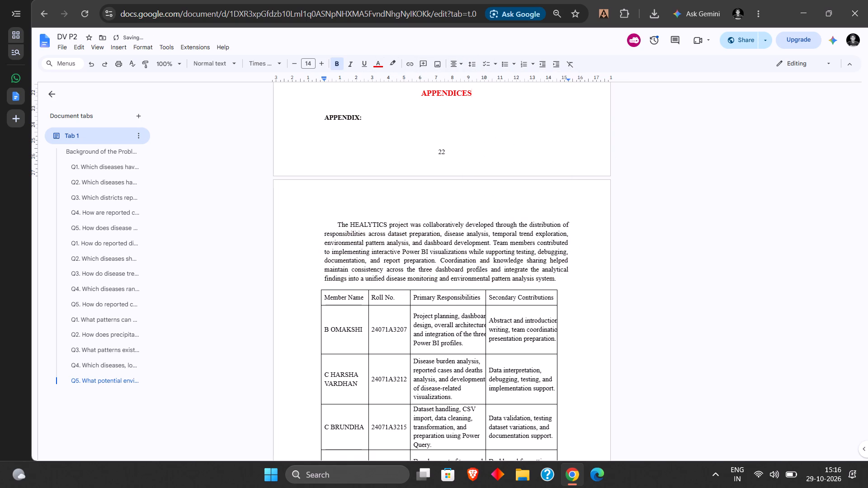
Remove the spacing before the HEALYTICS project paragraph and start it on a new line after "APPENDIX:" with a tab indent.
scroll(475, 140, "up", 2)
left_click(382, 324)
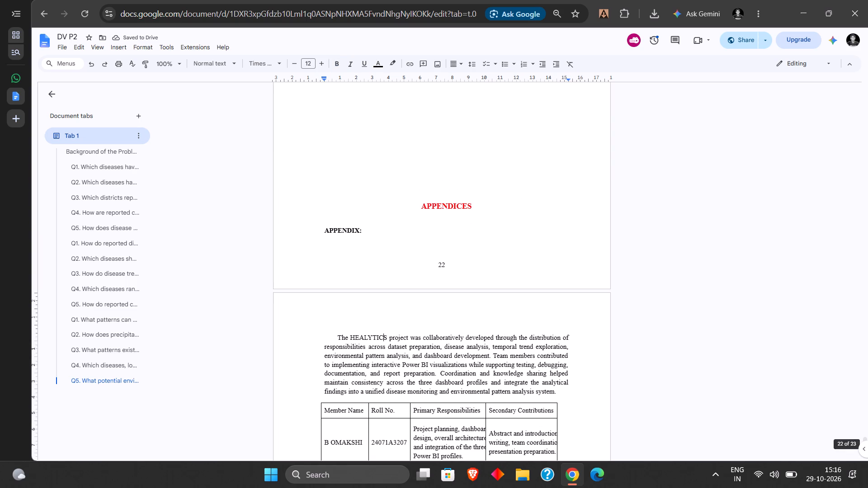
left_click(380, 319)
left_click(335, 334)
key("BackSpace")
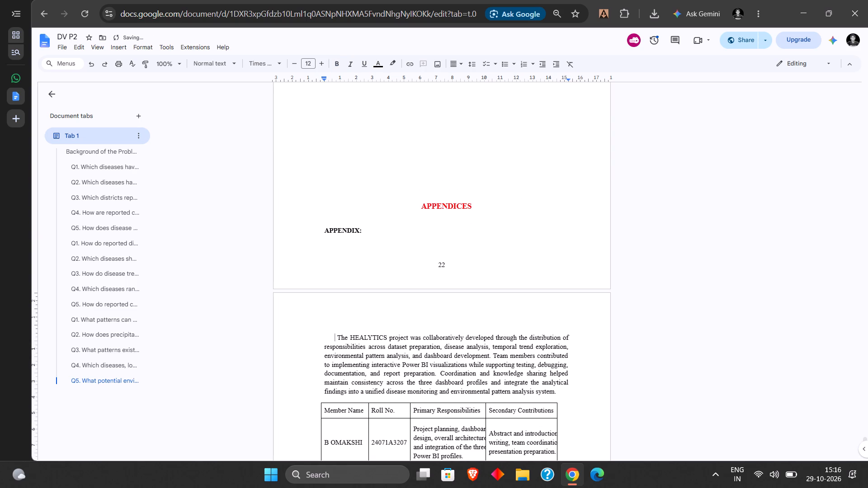
key("BackSpace")
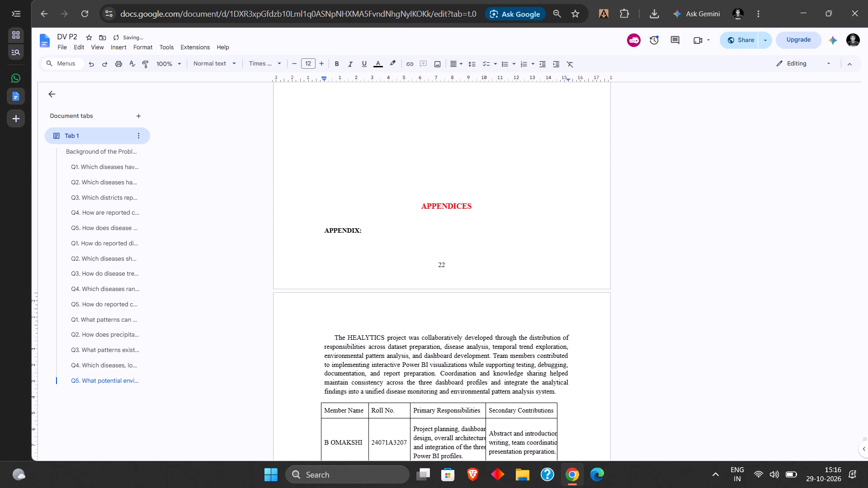
key("BackSpace")
key("BackSpace")
key("BackSpace")
key("BackSpace")
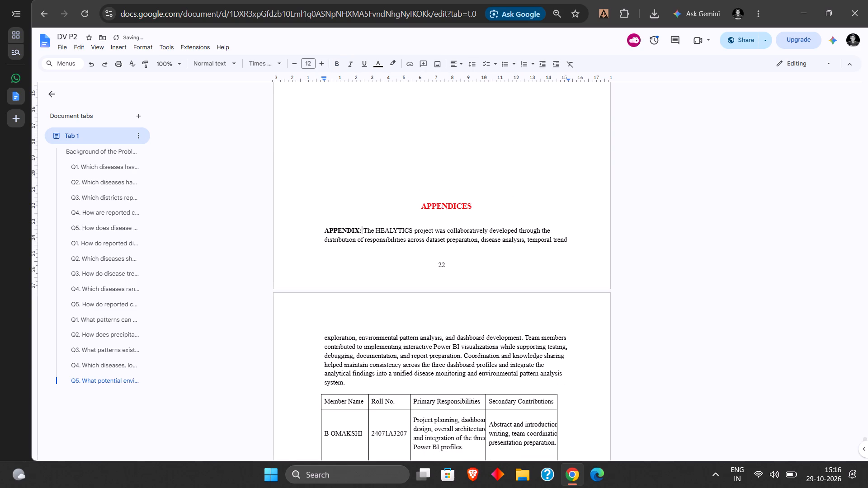
key("Return")
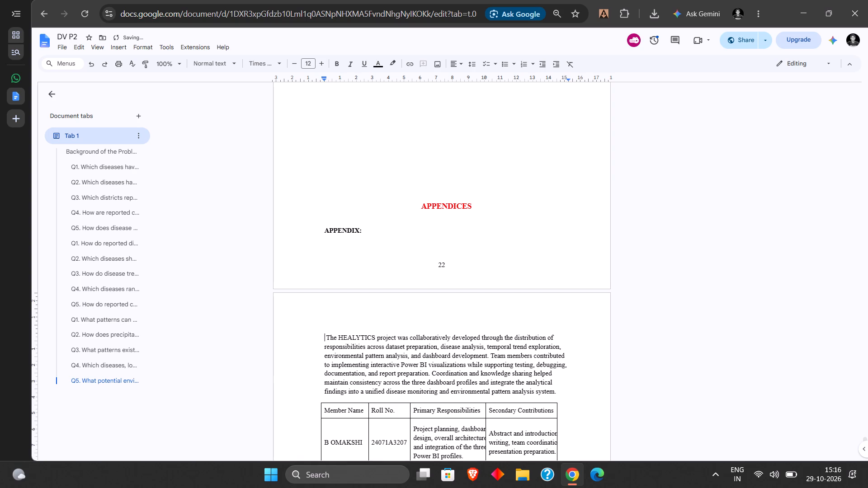
key("Tab")
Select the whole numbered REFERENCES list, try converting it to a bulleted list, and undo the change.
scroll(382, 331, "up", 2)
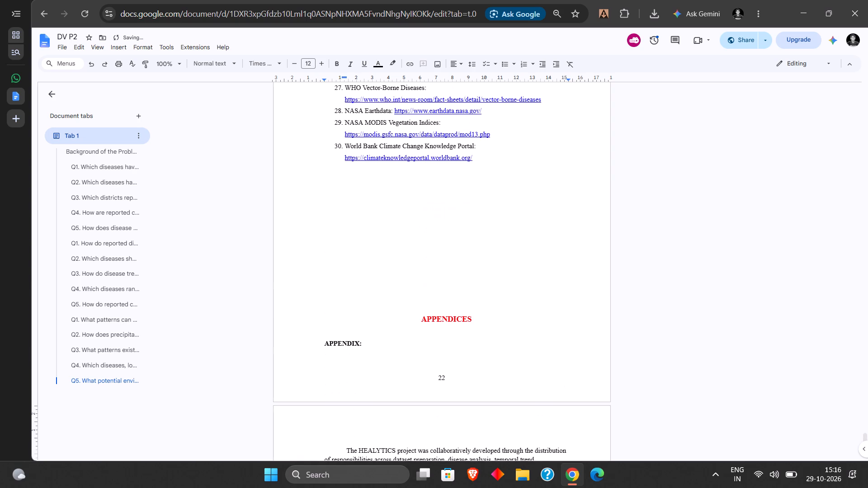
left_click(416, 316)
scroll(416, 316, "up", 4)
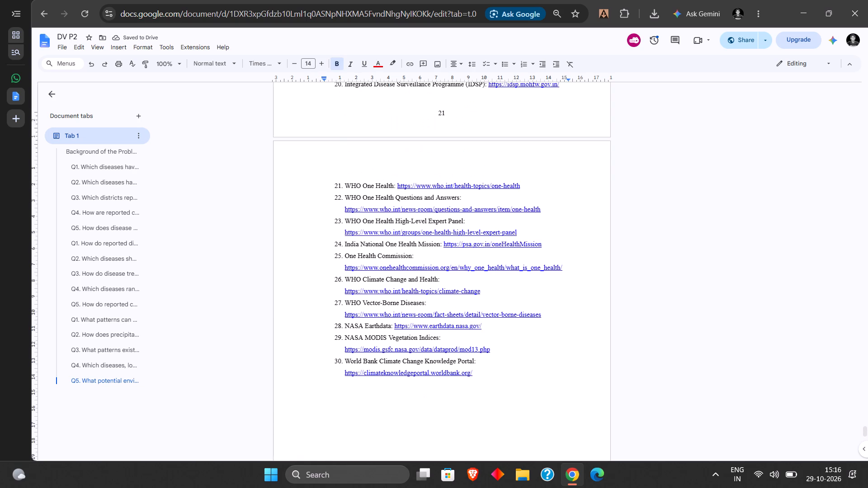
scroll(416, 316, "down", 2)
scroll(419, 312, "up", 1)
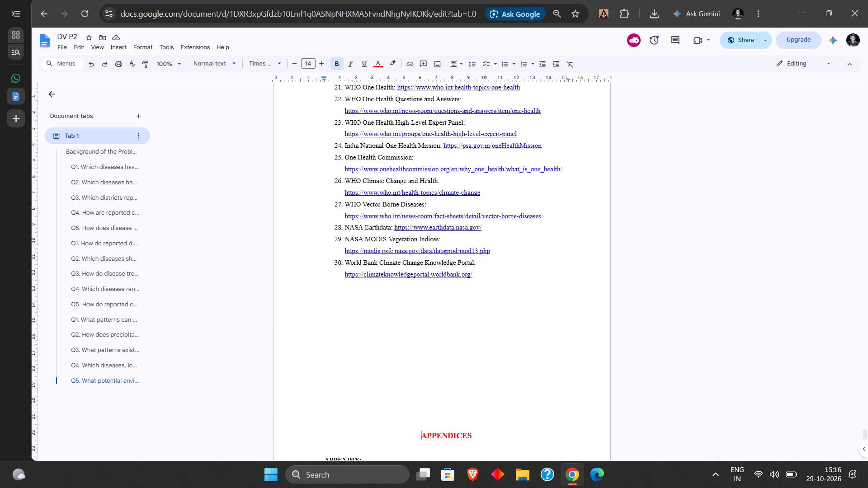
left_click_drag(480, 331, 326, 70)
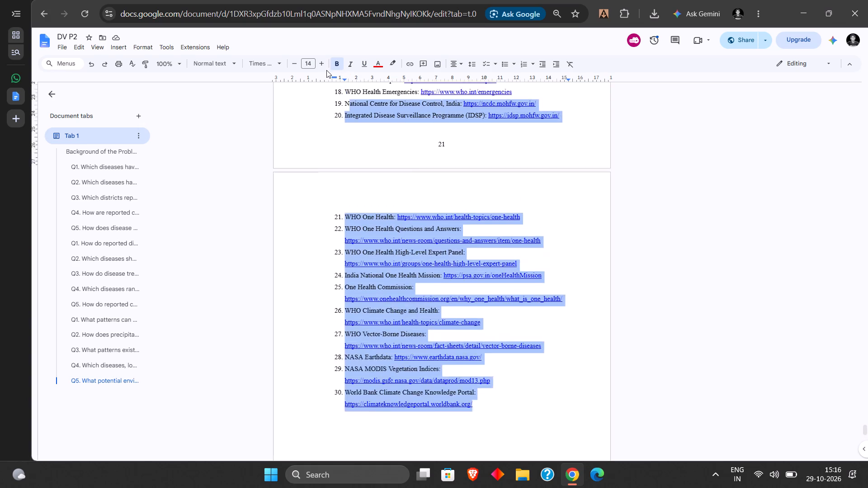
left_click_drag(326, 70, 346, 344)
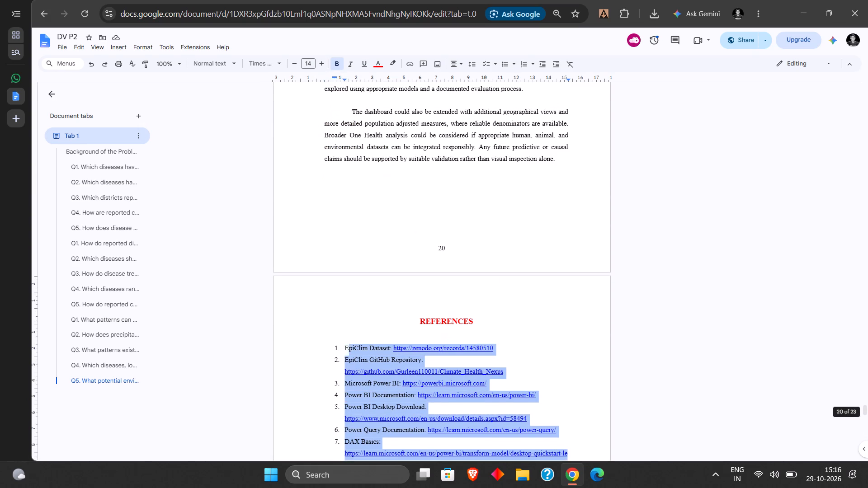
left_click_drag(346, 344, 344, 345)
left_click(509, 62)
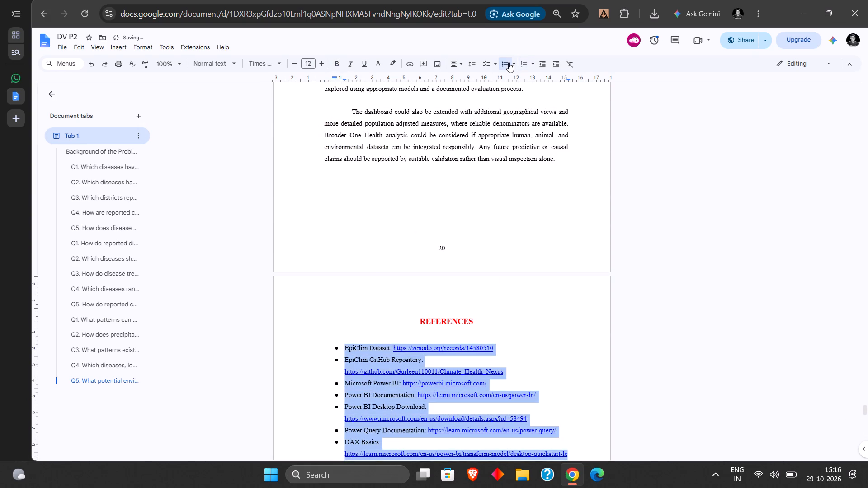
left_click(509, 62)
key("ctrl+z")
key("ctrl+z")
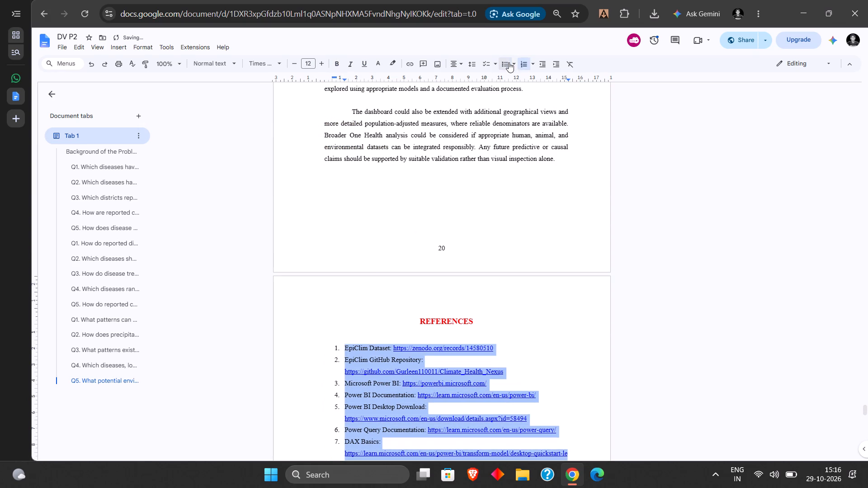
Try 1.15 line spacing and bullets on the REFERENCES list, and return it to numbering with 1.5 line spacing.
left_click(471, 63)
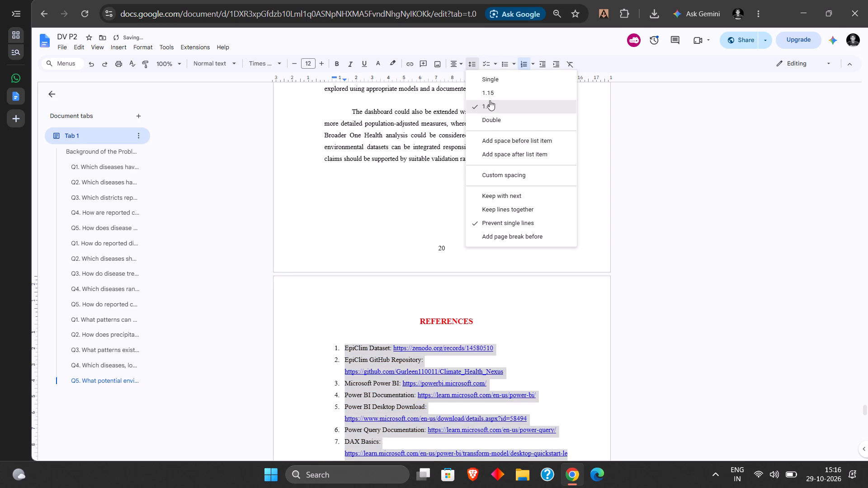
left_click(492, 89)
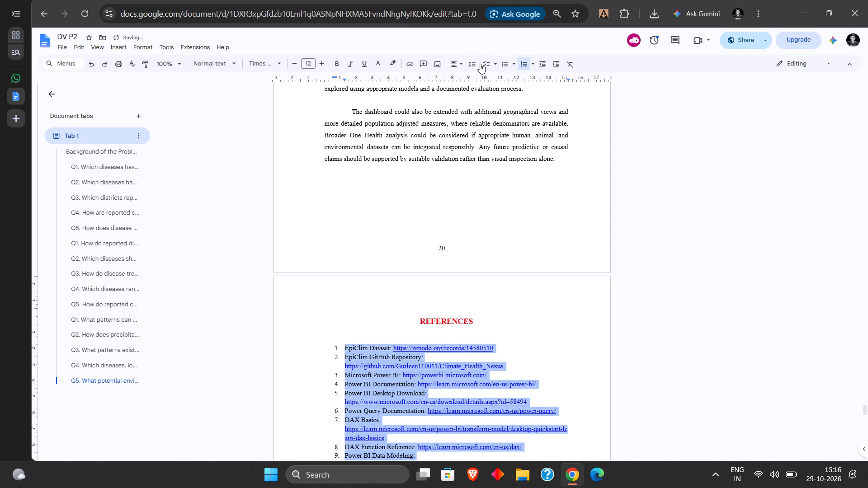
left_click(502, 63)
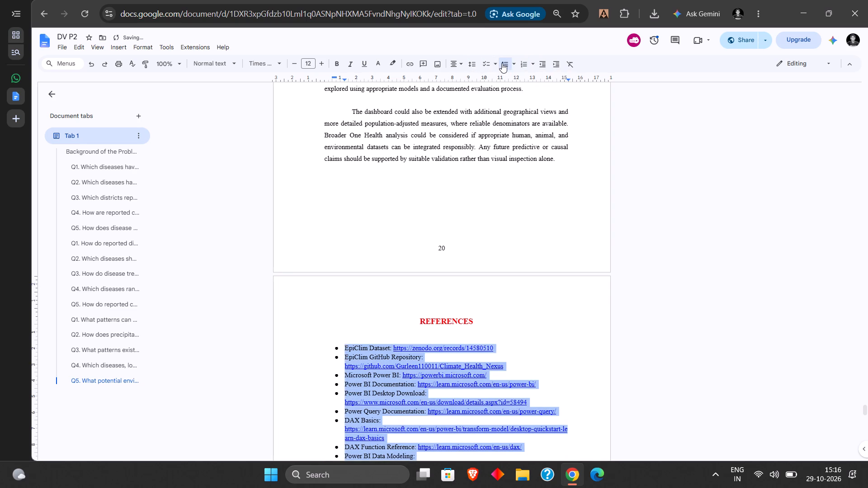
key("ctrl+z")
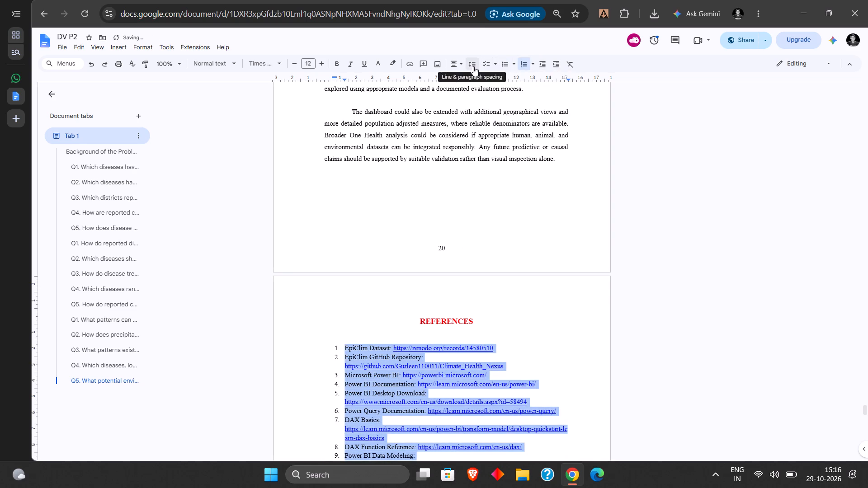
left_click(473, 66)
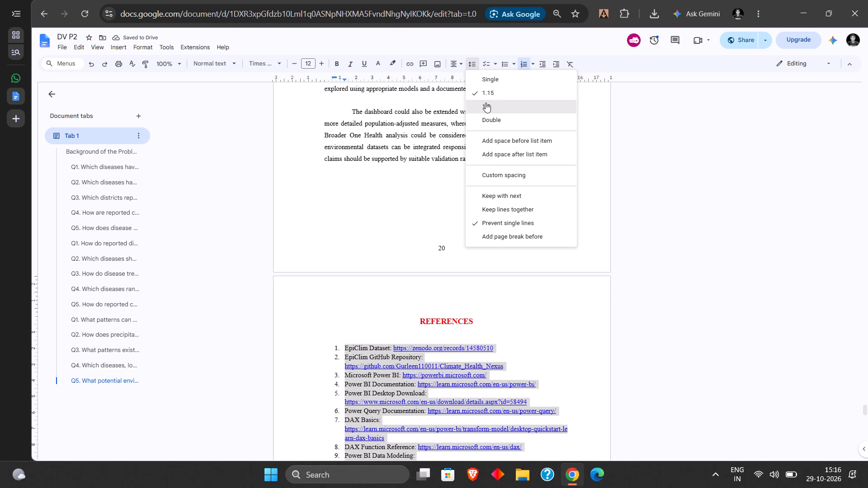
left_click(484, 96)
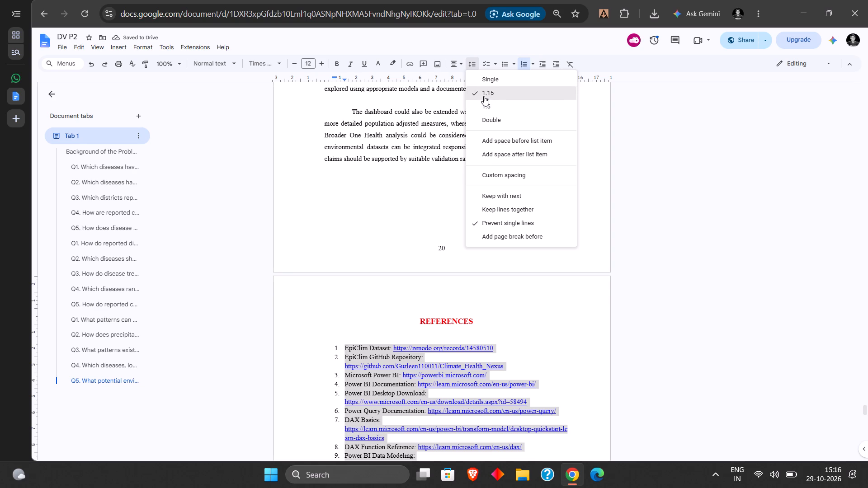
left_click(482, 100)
Set the line spacing of the two body paragraphs under 6.3 Future Scope to 1.15.
scroll(500, 305, "down", 13)
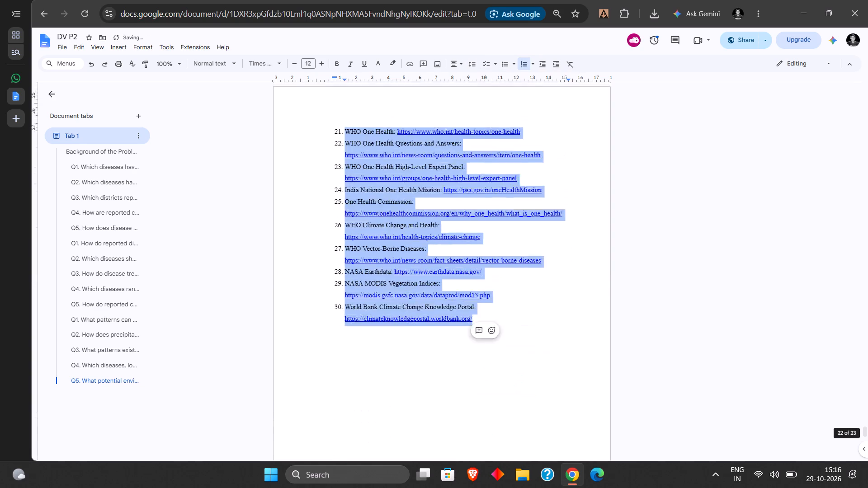
scroll(496, 291, "up", 16)
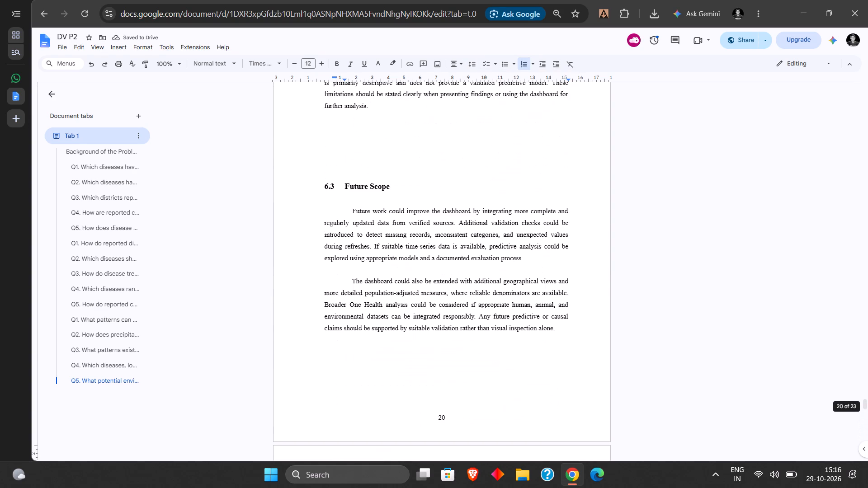
left_click_drag(555, 329, 348, 212)
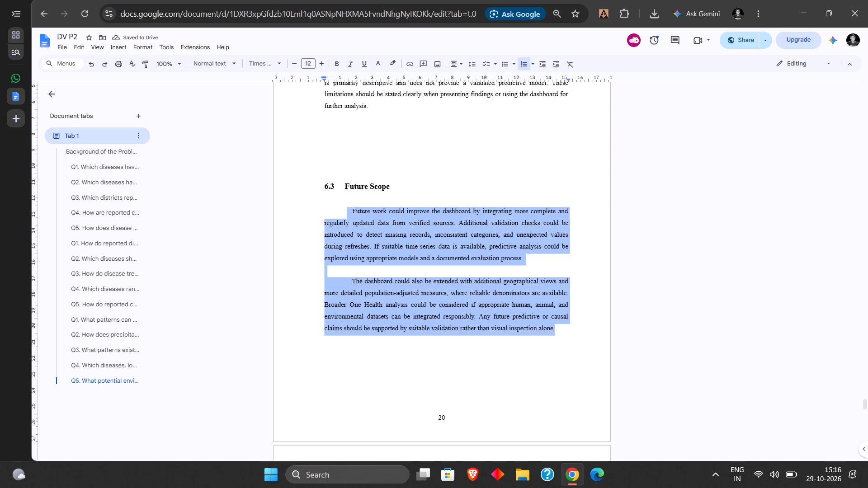
left_click_drag(348, 212, 353, 212)
left_click(471, 63)
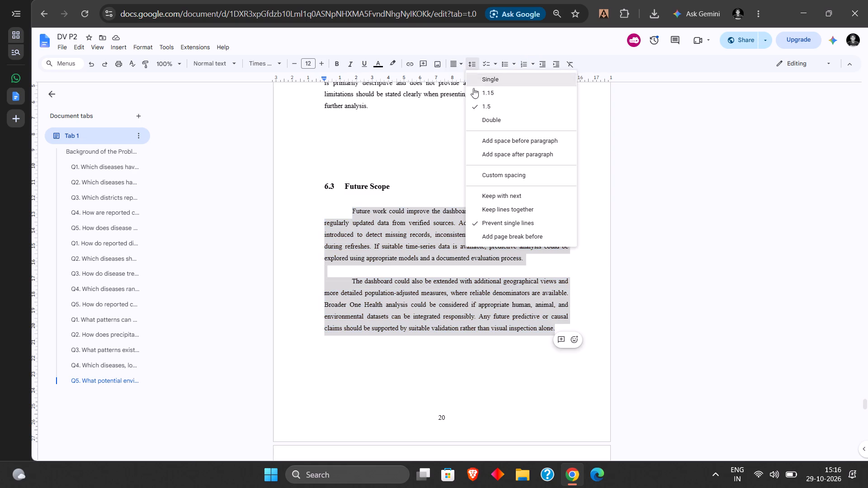
left_click(495, 94)
Delete the blank line below the 6.3 Future Scope heading and set the heading's line spacing to Double.
left_click(401, 186)
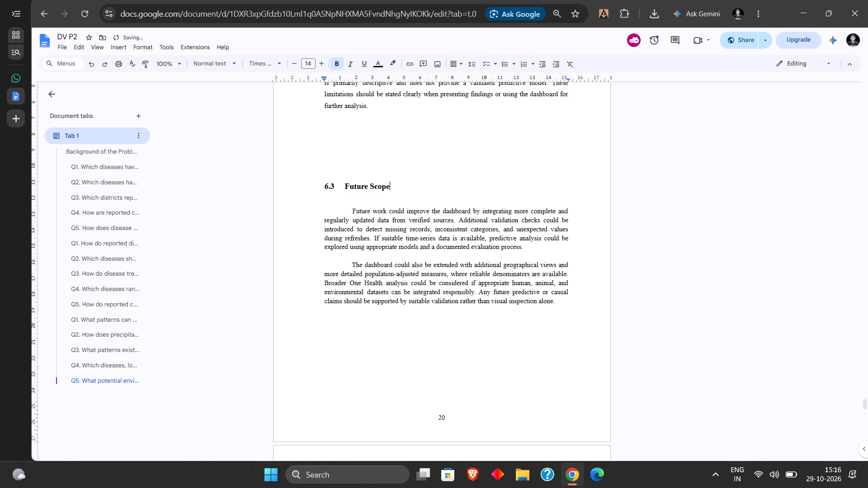
left_click(399, 201)
key("BackSpace")
key("BackSpace")
key("BackSpace")
left_click(472, 61)
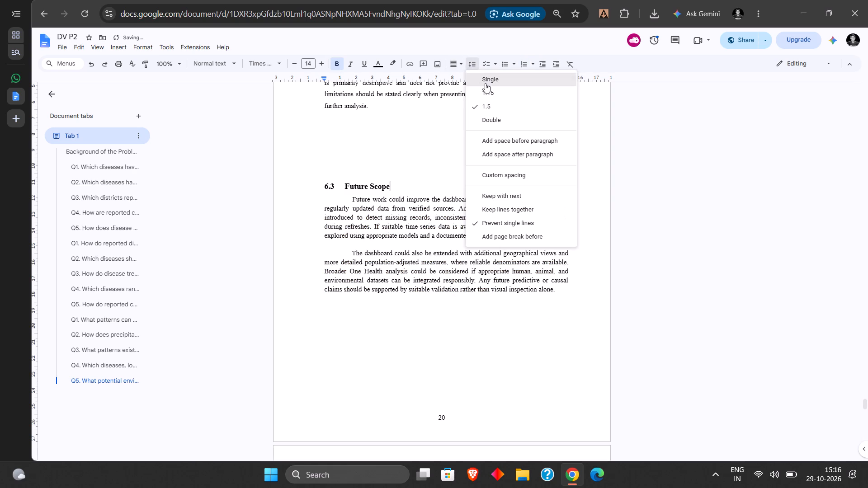
left_click(485, 115)
Remove the extra blank lines above the 6.3 Future Scope heading, leaving a single blank line after the 6.2 paragraph.
scroll(397, 211, "up", 4)
scroll(396, 216, "down", 1)
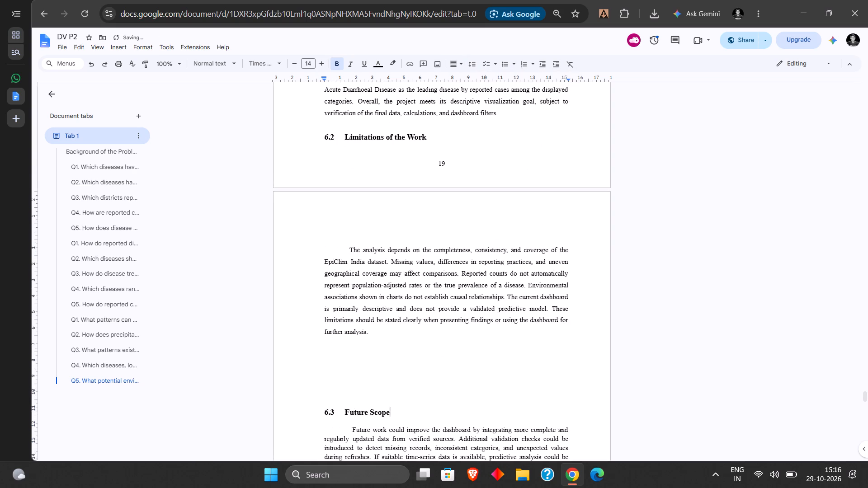
left_click(369, 327)
left_click(371, 331)
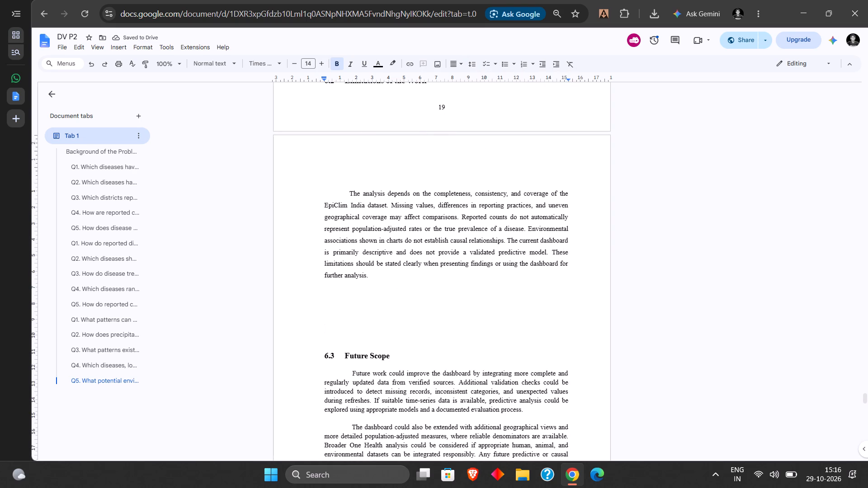
key("BackSpace")
key("BackSpace")
key("BackSpace")
key("BackSpace")
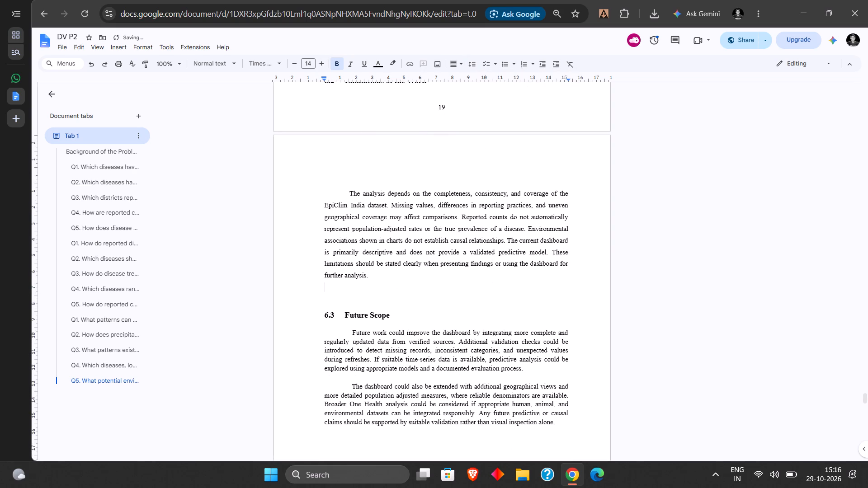
key("Delete")
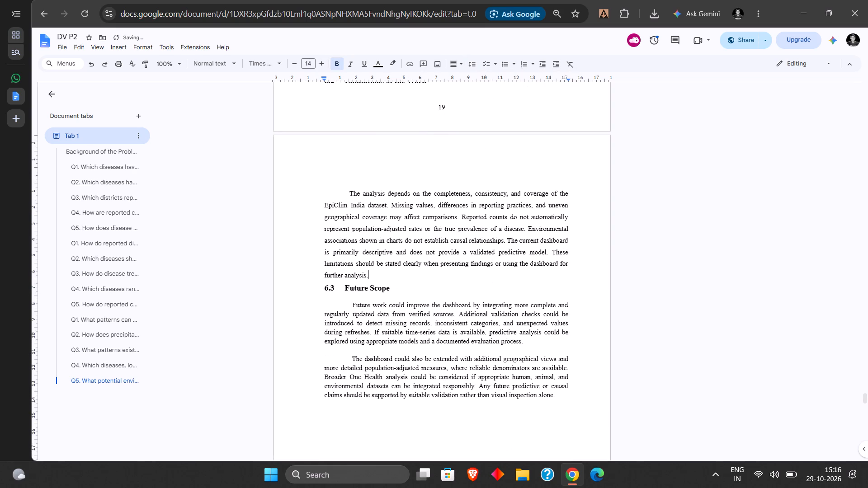
key("Return")
Set the line spacing of the body paragraph under 6.2 Limitations of the Work to 1.15.
left_click_drag(380, 276, 344, 212)
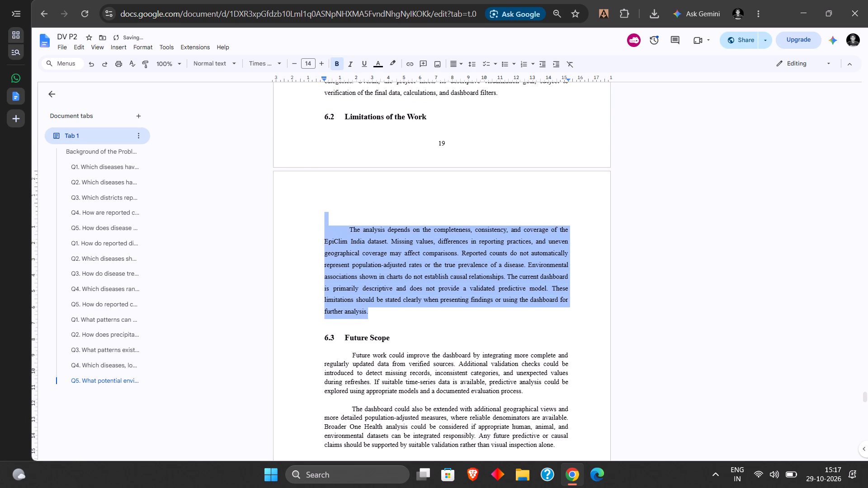
left_click_drag(344, 212, 351, 235)
left_click(470, 62)
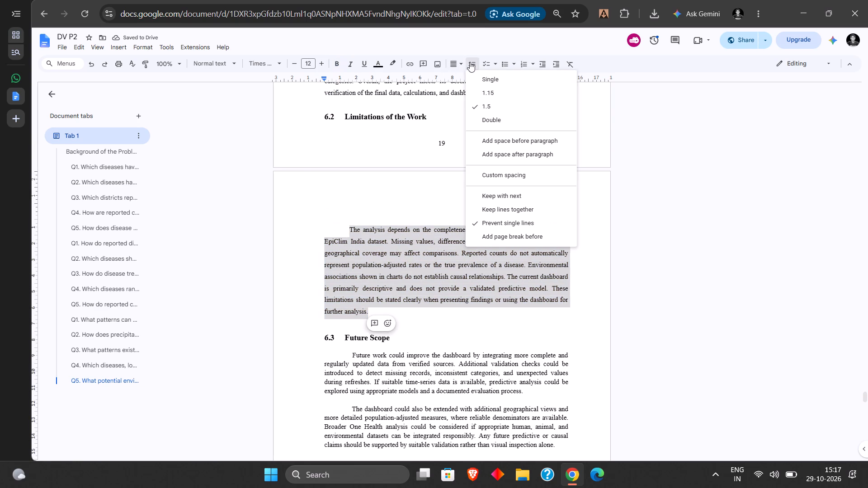
left_click(500, 94)
Set the line spacing of the 6.2 Limitations of the Work heading to Double.
scroll(416, 179, "up", 1)
left_click(433, 172)
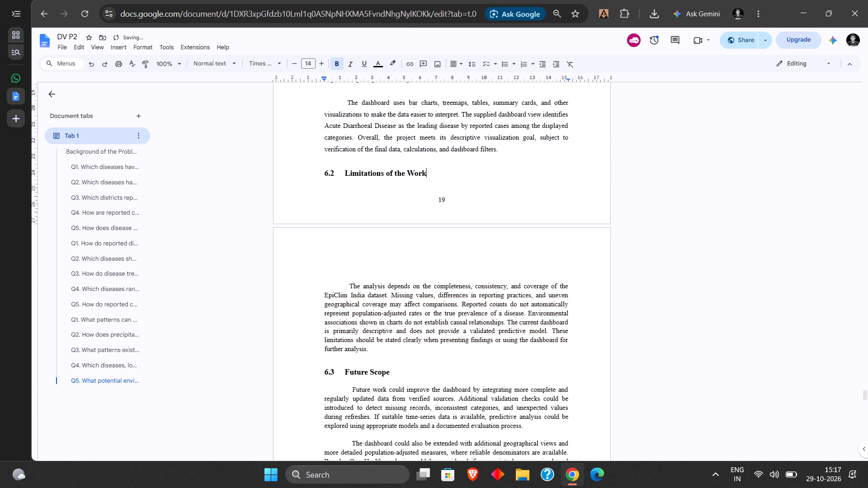
left_click(469, 65)
left_click(482, 121)
Set the line spacing of the two body paragraphs under 6.1 Conclusions, including the blank lines around them, to 1.15.
scroll(434, 196, "up", 2)
left_click(512, 259)
left_click_drag(505, 260, 358, 160)
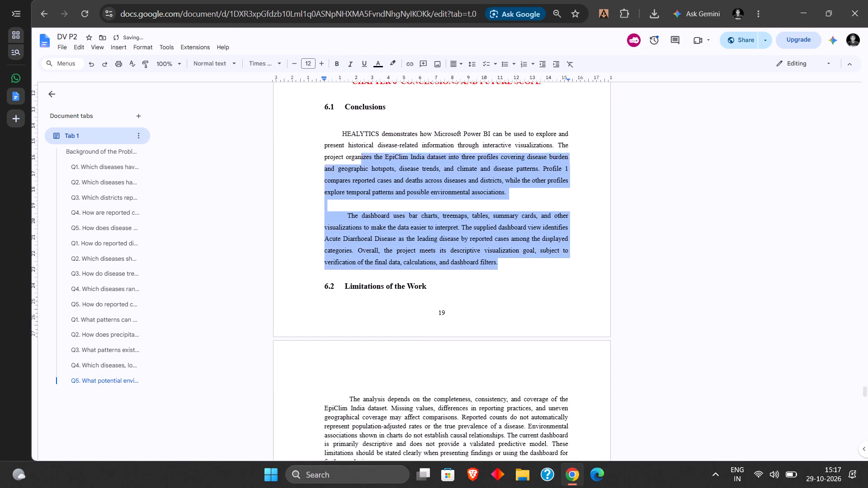
left_click_drag(358, 160, 334, 119)
left_click(476, 64)
left_click(487, 97)
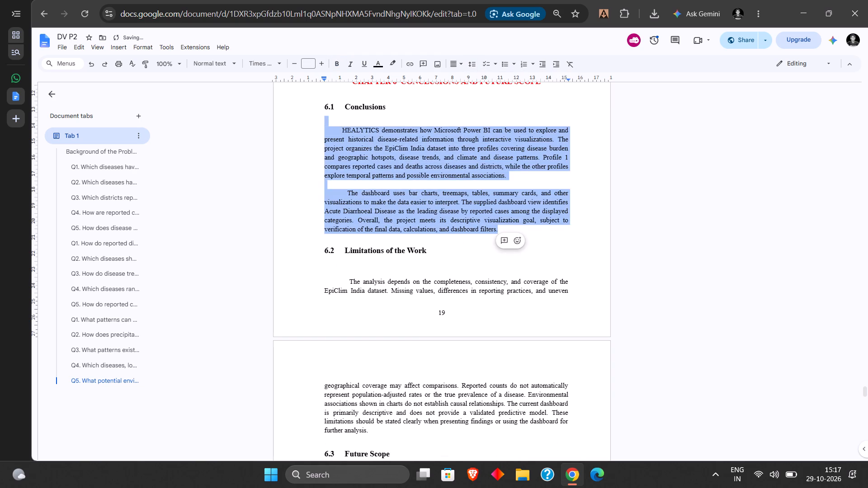
Delete the blank line below the 6.1 Conclusions heading and set the heading's line spacing to Double.
left_click(378, 118)
key("Delete")
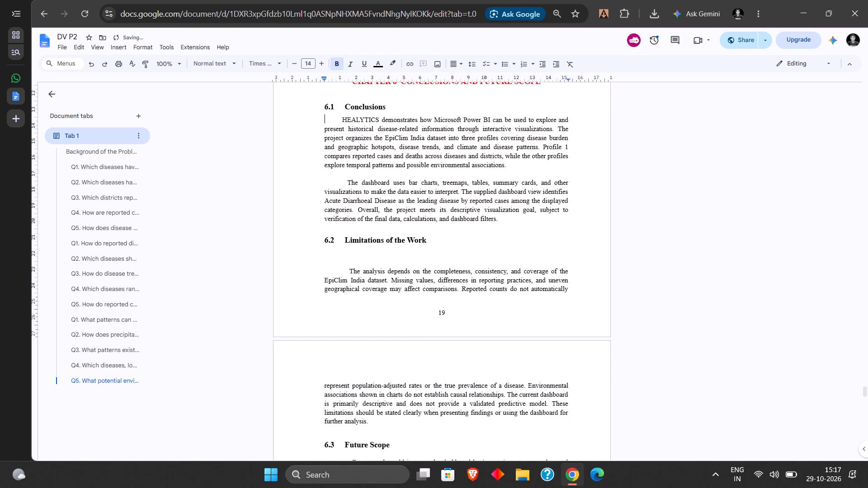
left_click(397, 105)
left_click(471, 61)
left_click(483, 117)
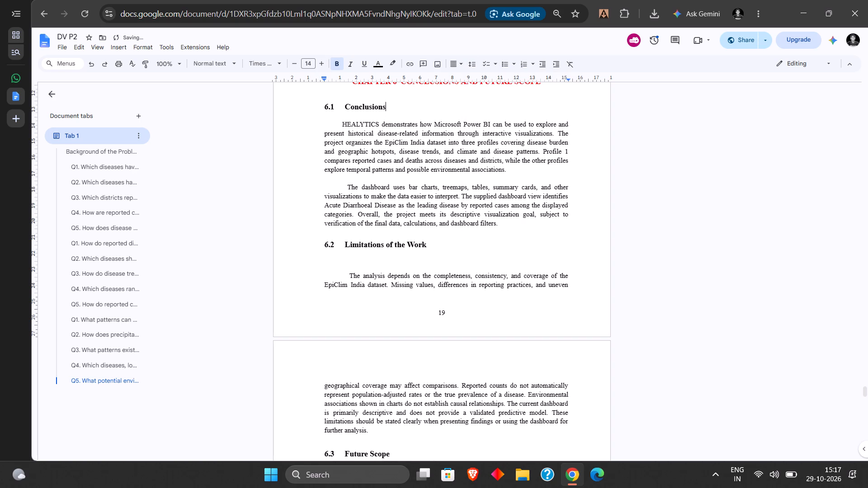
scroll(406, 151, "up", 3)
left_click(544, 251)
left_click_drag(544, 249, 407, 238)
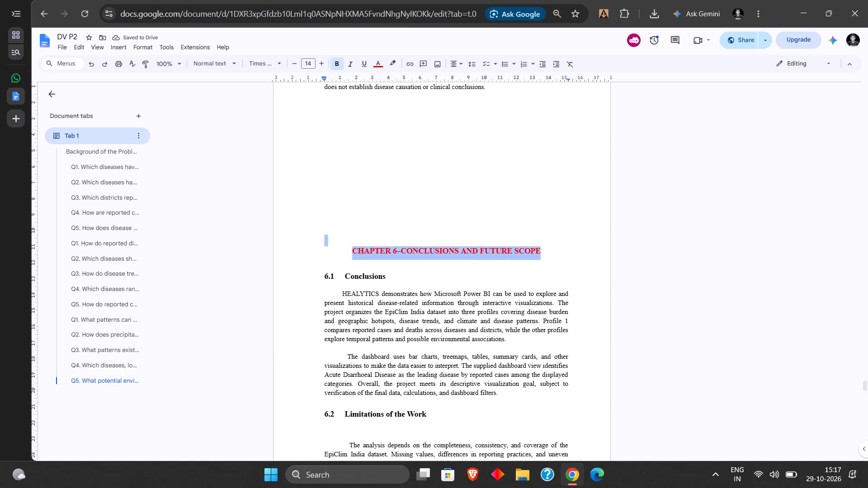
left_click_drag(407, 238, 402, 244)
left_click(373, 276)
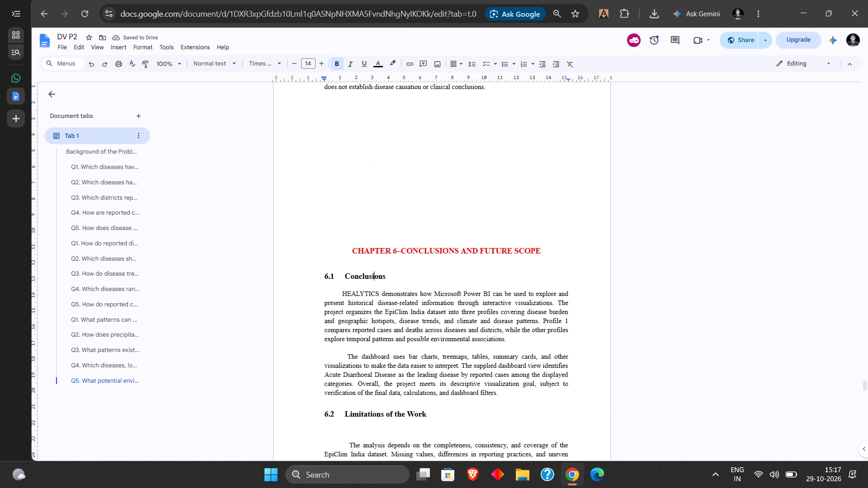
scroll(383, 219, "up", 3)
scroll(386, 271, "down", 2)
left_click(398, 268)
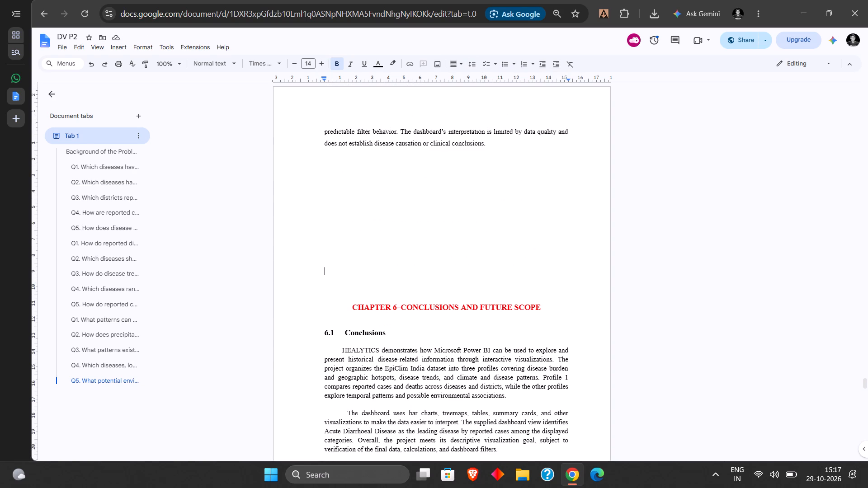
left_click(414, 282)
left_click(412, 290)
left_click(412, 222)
Select the Chapter 5 text from the end of 5.8 Dashboard Evaluation and Usability back to 5.1 Introduction.
scroll(502, 241, "up", 3)
left_click_drag(488, 314, 346, 155)
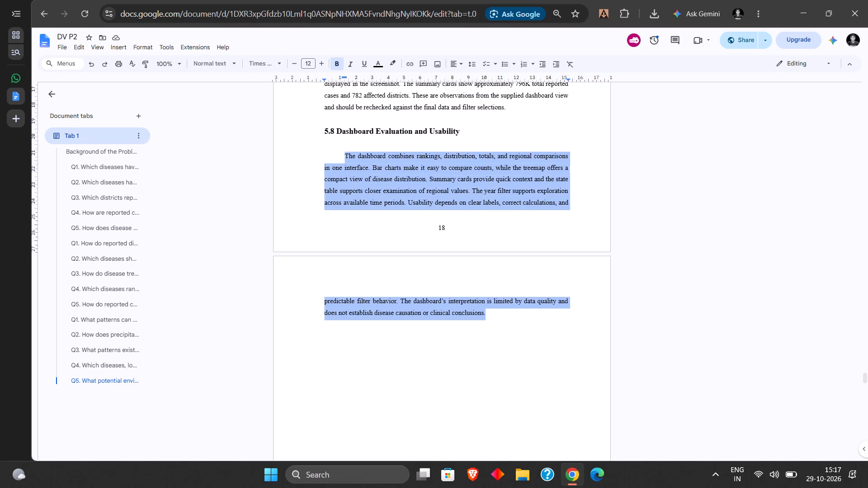
left_click_drag(346, 155, 339, 72)
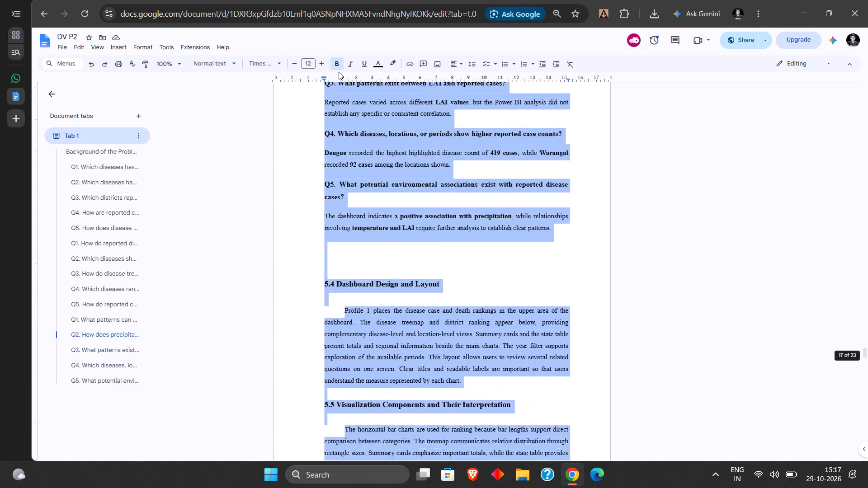
left_click_drag(339, 72, 329, 154)
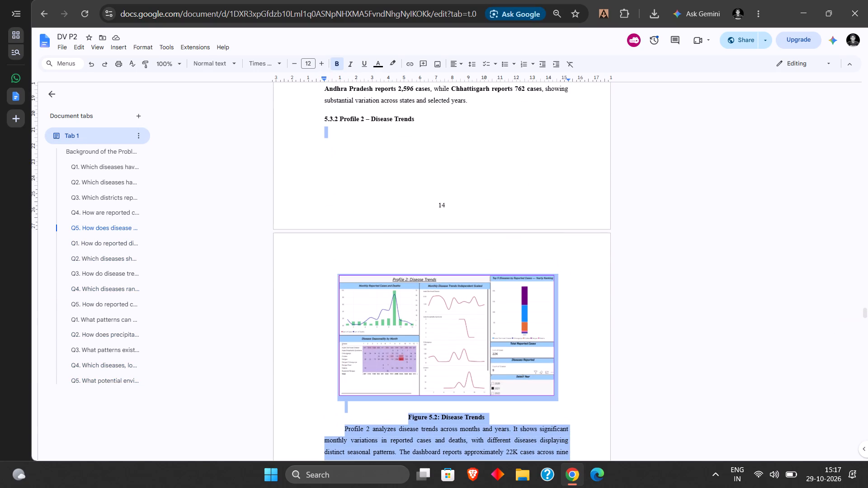
left_click_drag(329, 154, 326, 67)
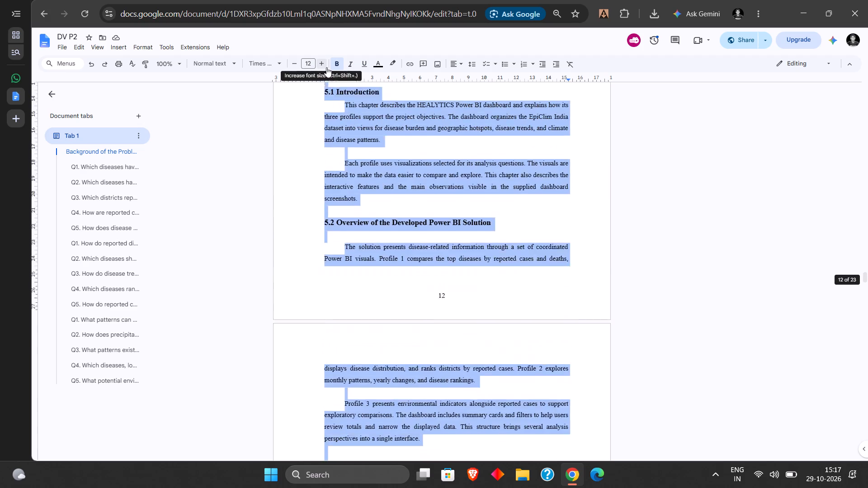
left_click_drag(326, 67, 314, 349)
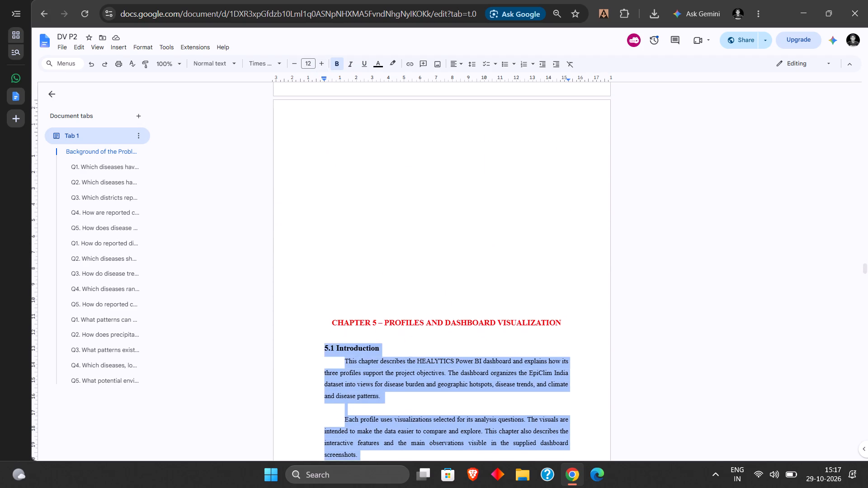
left_click_drag(314, 349, 322, 358)
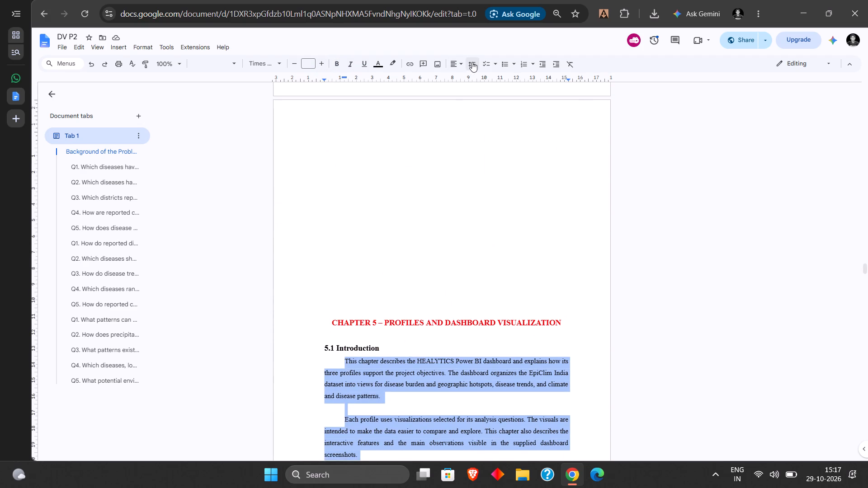
Set the line spacing of the selected Chapter 5 text to 1.15.
left_click(472, 62)
left_click(484, 91)
Set the line spacing of the 5.1 Introduction heading to Double.
left_click(390, 347)
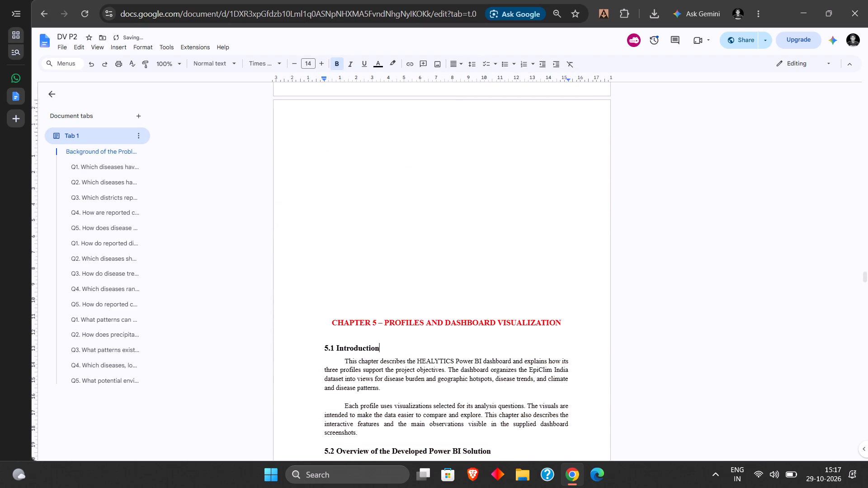
left_click(479, 61)
left_click_drag(502, 111, 502, 115)
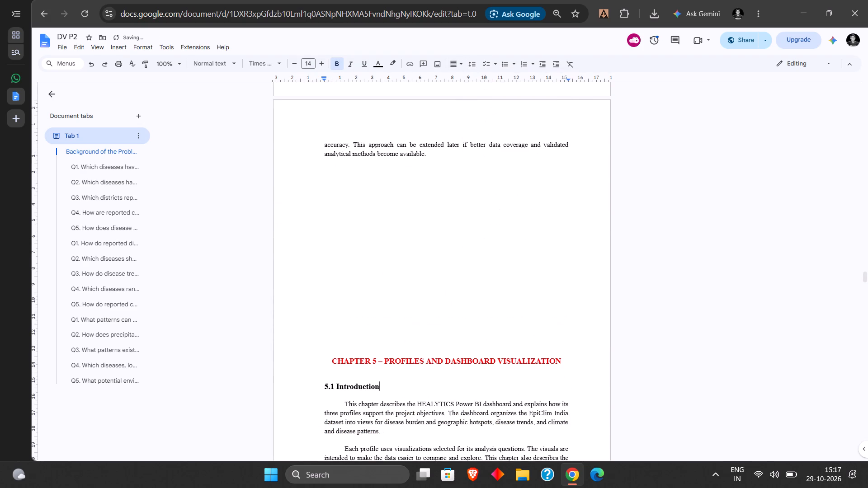
left_click(473, 61)
left_click(486, 122)
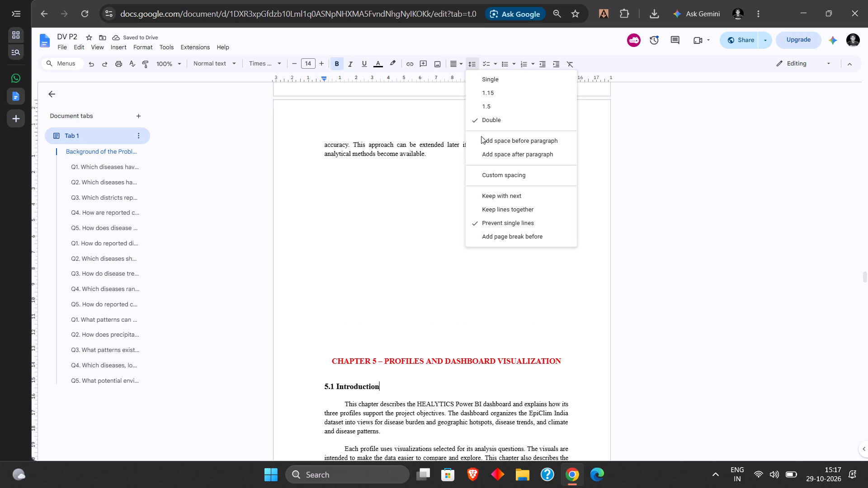
Set the line spacing of the 5.2 Overview of the Developed Power BI Solution heading to Double and delete the blank line below it.
scroll(432, 230, "down", 4)
left_click(497, 272)
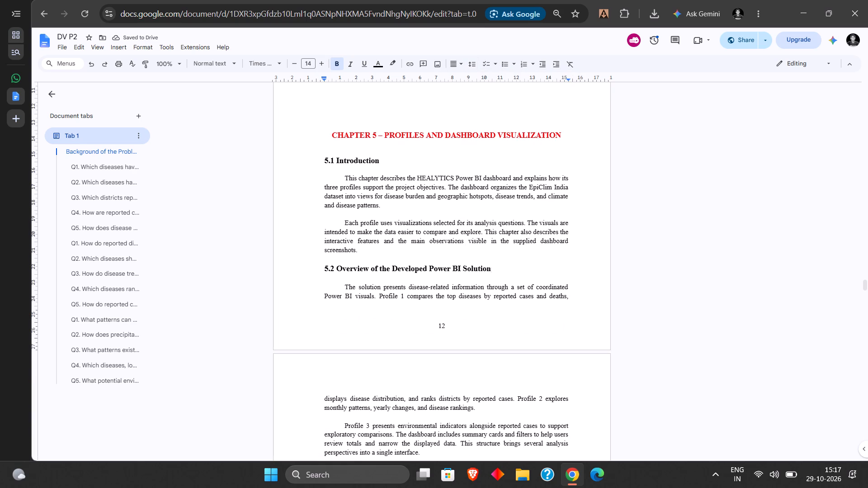
left_click(476, 63)
left_click(502, 117)
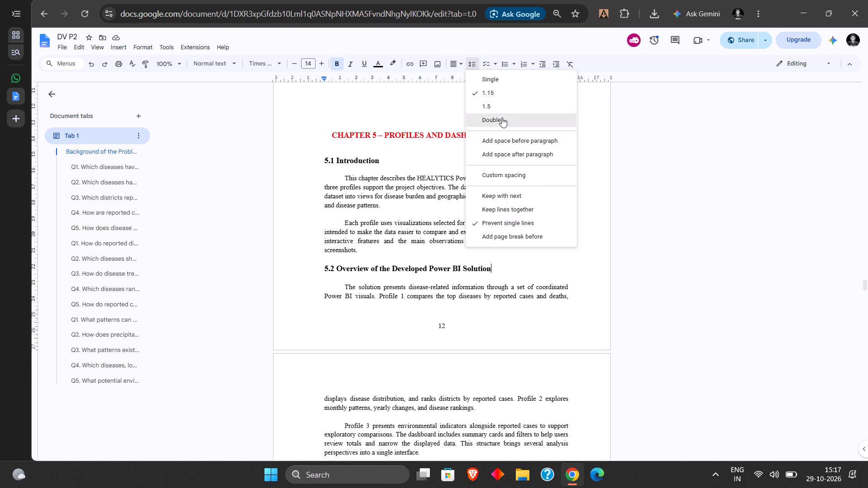
left_click(510, 283)
key("BackSpace")
Set the line spacing of the 5.3 Profile Description and Analysis heading and the 5.3.1 Profile 1 heading to Double.
scroll(502, 262, "down", 2)
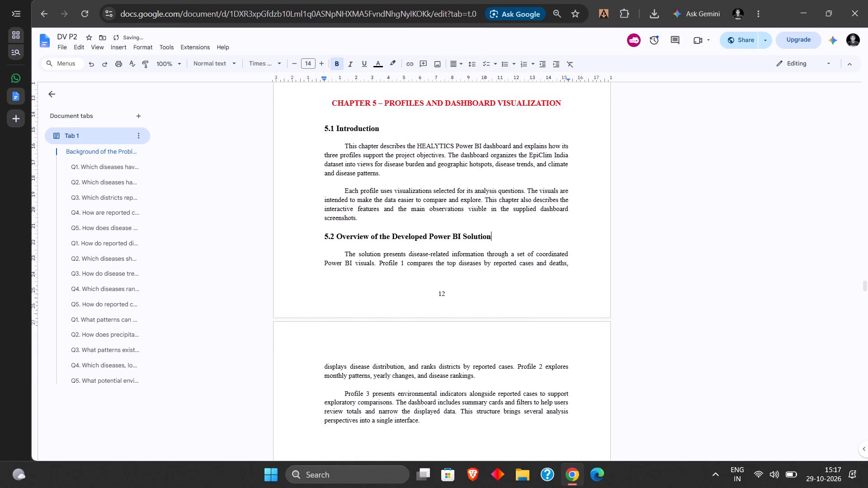
scroll(497, 249, "down", 2)
left_click(456, 306)
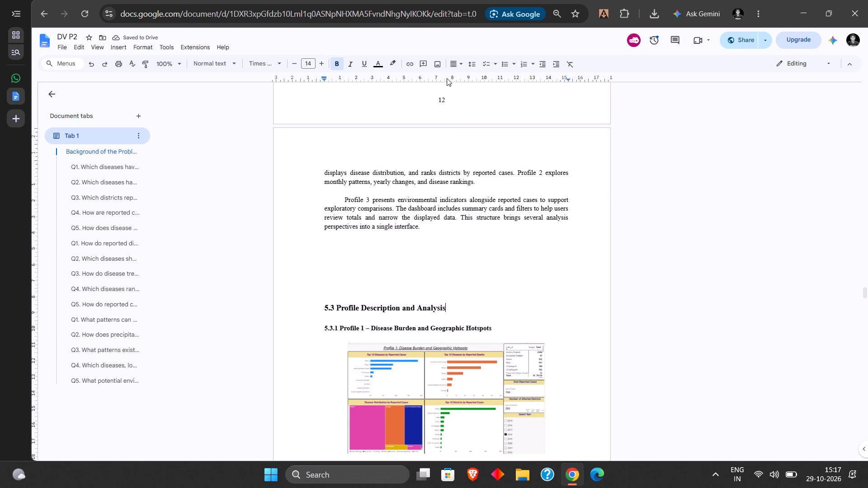
left_click(474, 66)
left_click(496, 121)
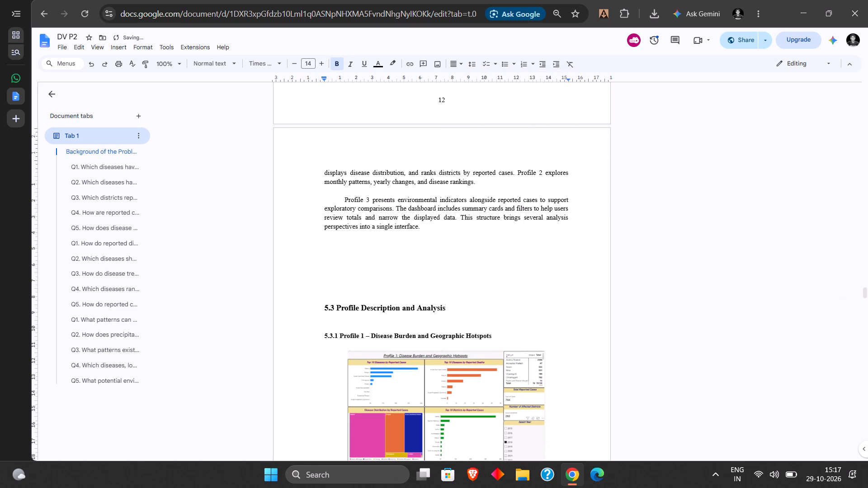
left_click(485, 335)
left_click(469, 62)
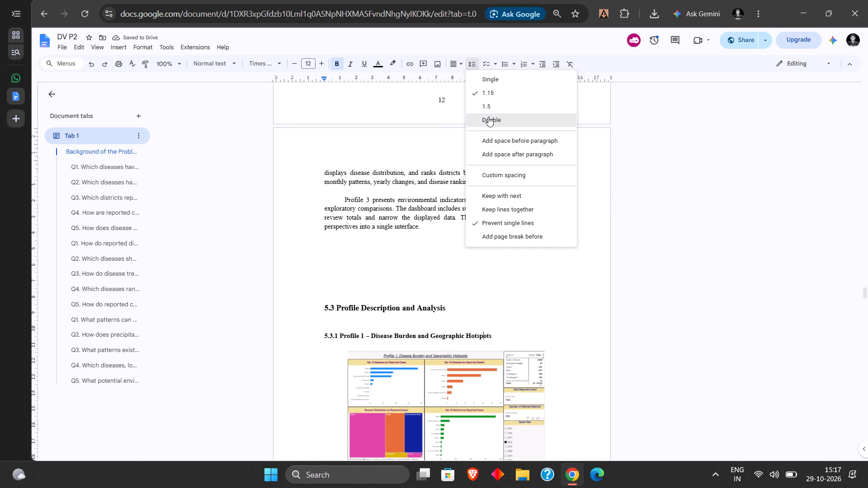
left_click(488, 117)
left_click(478, 313)
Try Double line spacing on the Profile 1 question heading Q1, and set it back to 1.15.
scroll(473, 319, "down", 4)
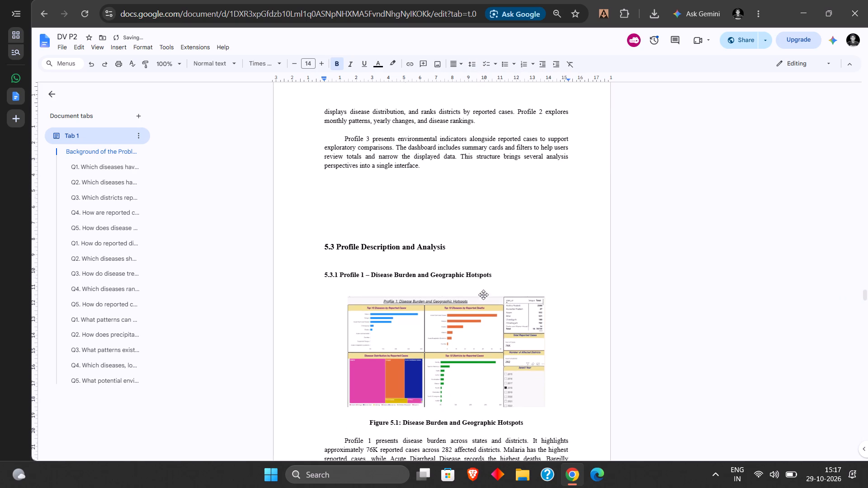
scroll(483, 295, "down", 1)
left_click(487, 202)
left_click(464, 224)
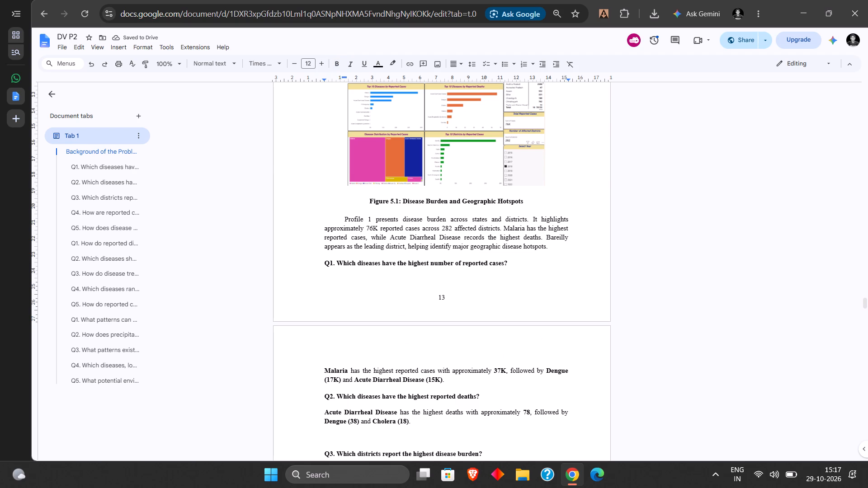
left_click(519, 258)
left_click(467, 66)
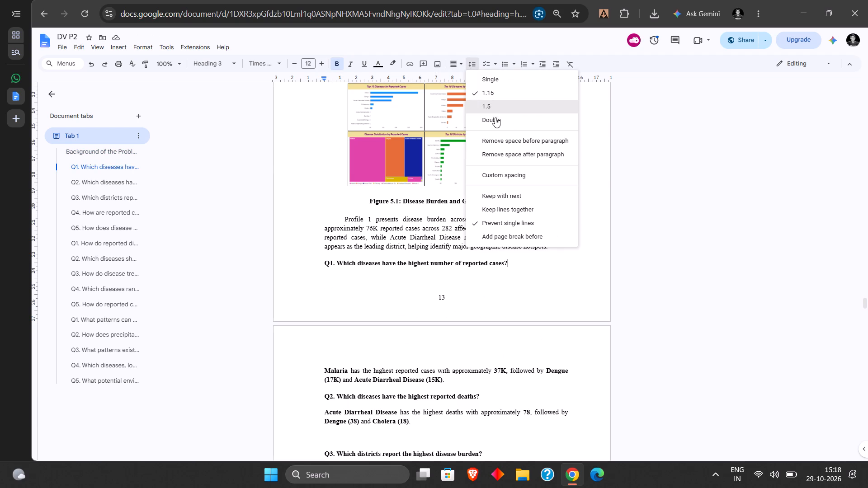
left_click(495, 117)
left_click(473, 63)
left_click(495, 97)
Delete the blank line between the Q2 answer and the Q3 heading in the Profile 1 section.
scroll(458, 217, "down", 6)
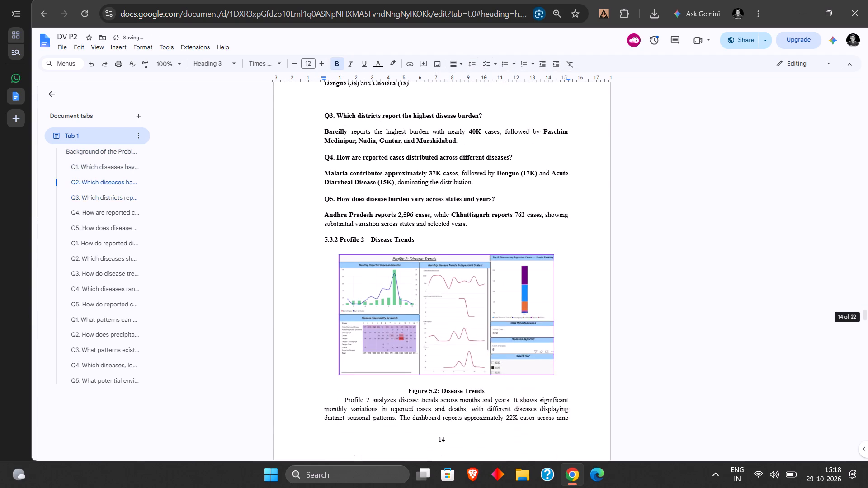
scroll(457, 206, "down", 1)
scroll(457, 204, "up", 2)
left_click(385, 152)
key("BackSpace")
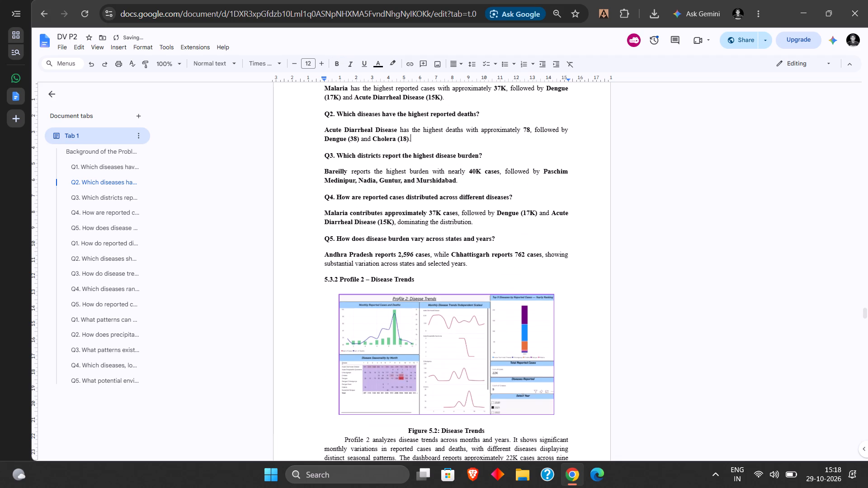
Set the line spacing of the 5.3.2 Profile 2 – Disease Trends heading above the Disease Trends dashboard image to Double.
scroll(391, 164, "down", 3)
left_click(430, 112)
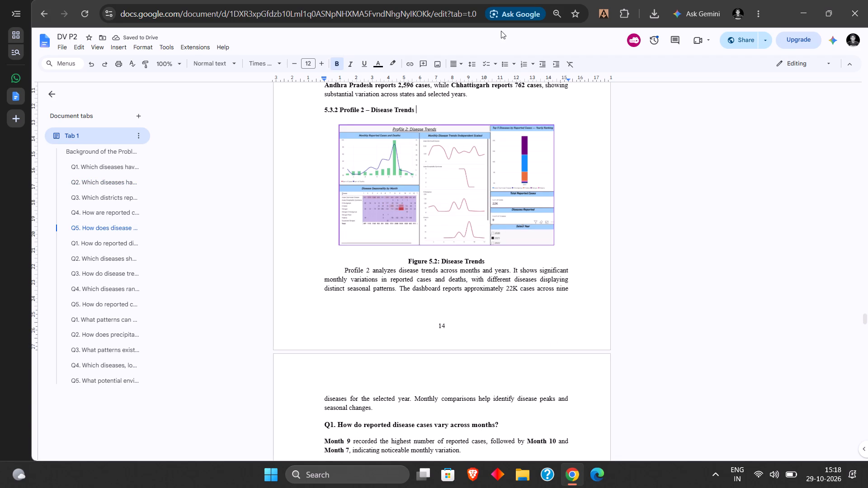
left_click(474, 61)
left_click(486, 113)
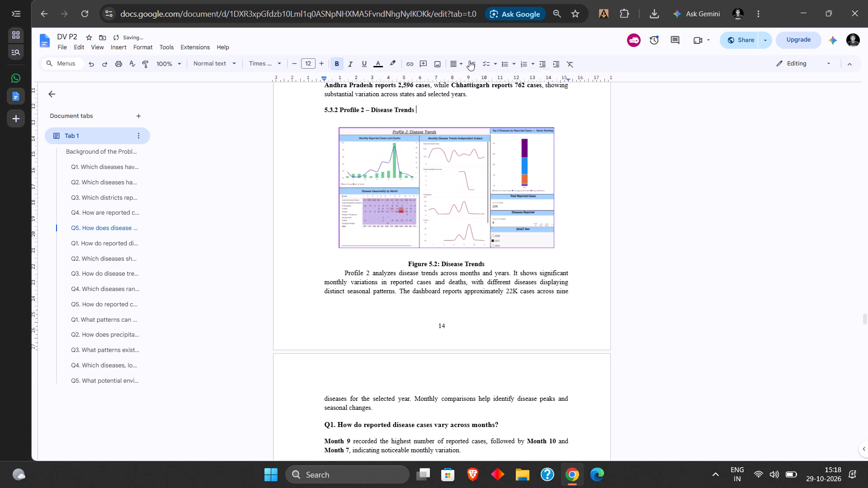
left_click(469, 61)
left_click(481, 112)
left_click(495, 126)
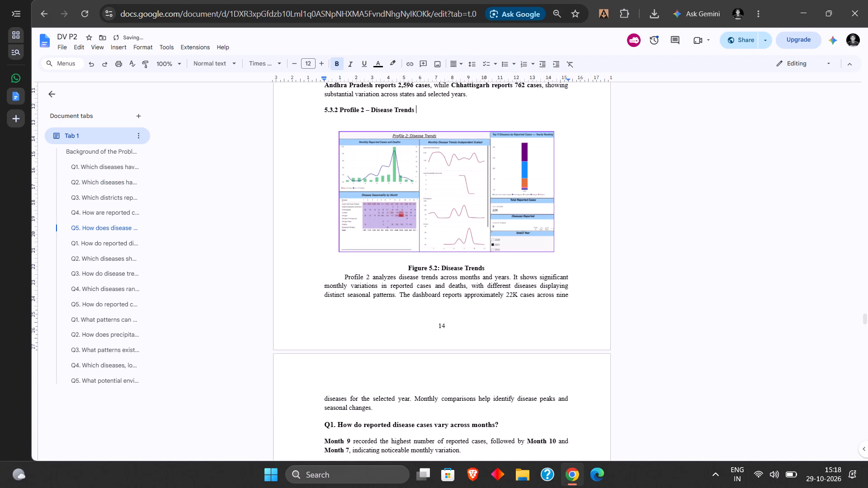
Set the line spacing of the Figure 5.2: Disease Trends caption below the Profile 2 image to Double.
scroll(470, 152, "down", 2)
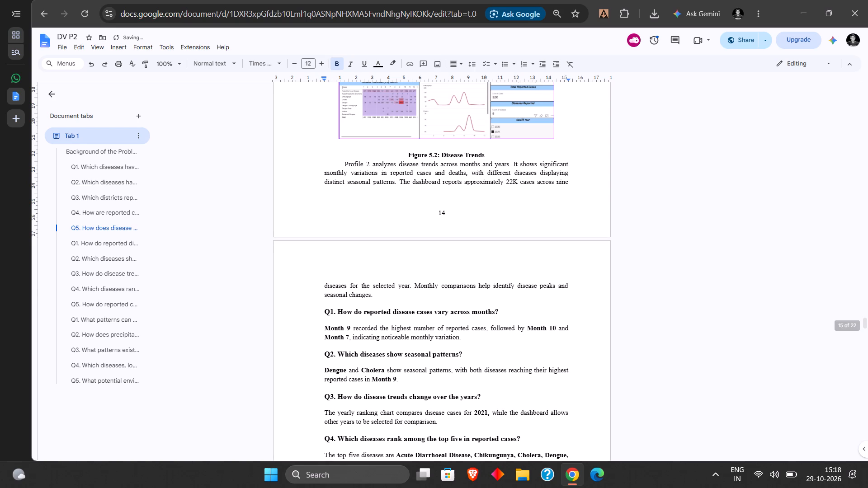
left_click(503, 153)
scroll(420, 228, "down", 3)
scroll(436, 189, "up", 3)
left_click(473, 63)
left_click(491, 117)
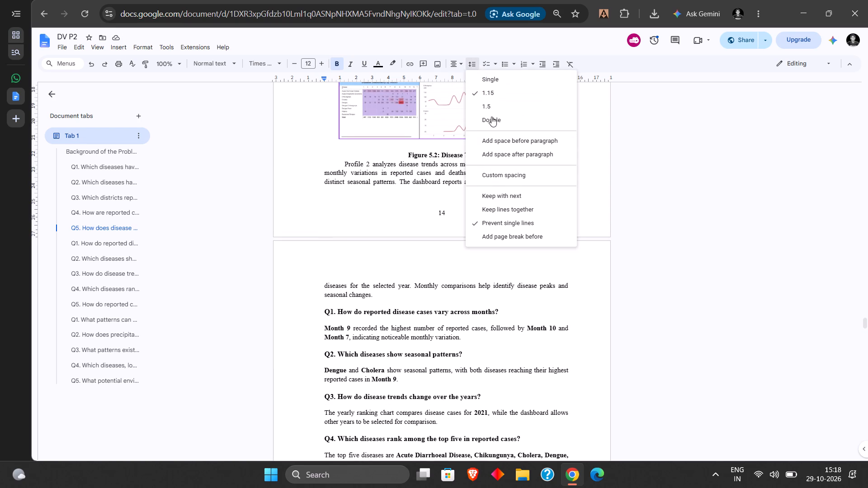
Set the line spacing of the second 5.3.2 heading, above the Climate and Disease Patterns image, to Double.
scroll(464, 195, "down", 5)
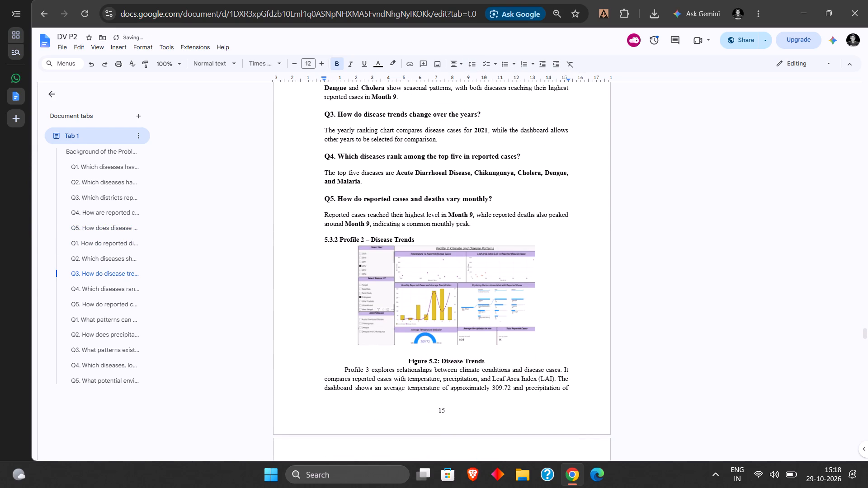
left_click(418, 236)
left_click(471, 65)
left_click(485, 117)
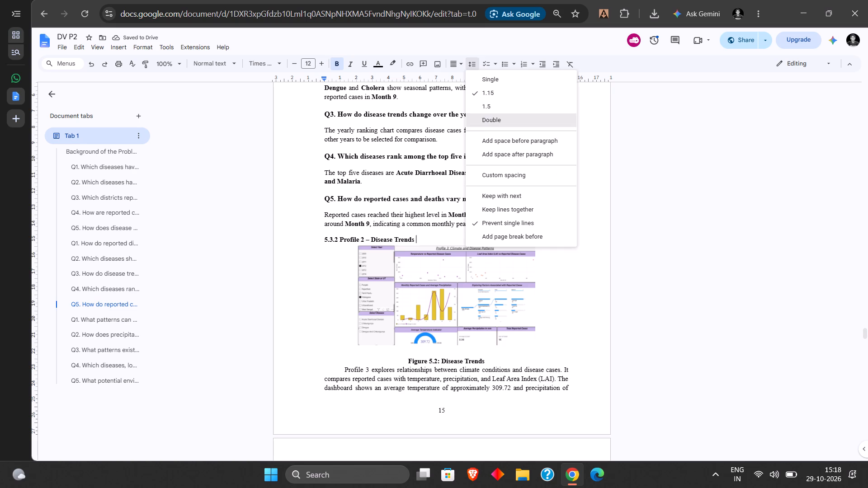
Set the line spacing of the figure caption below the Climate and Disease Patterns image to Double.
scroll(446, 327, "down", 3)
left_click(482, 189)
left_click(483, 199)
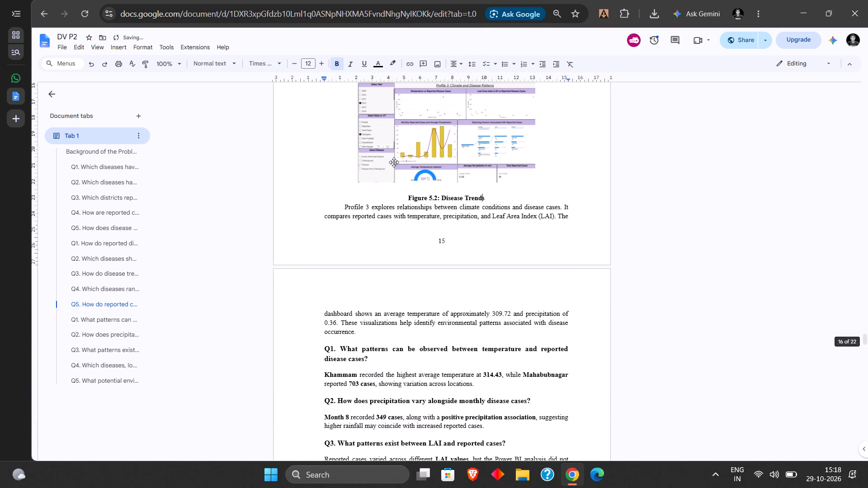
left_click(473, 62)
left_click(495, 120)
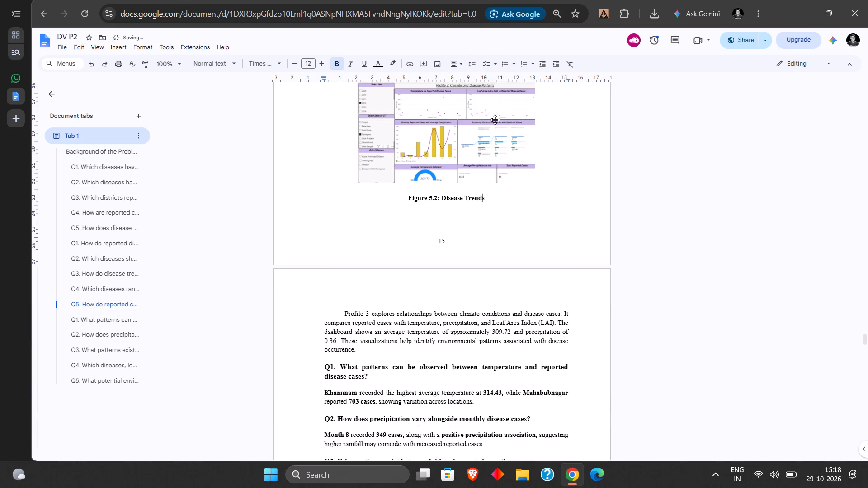
Set the line spacing of the 5.4 Dashboard Design and Layout heading to Double.
scroll(458, 222, "down", 1)
scroll(444, 206, "up", 1)
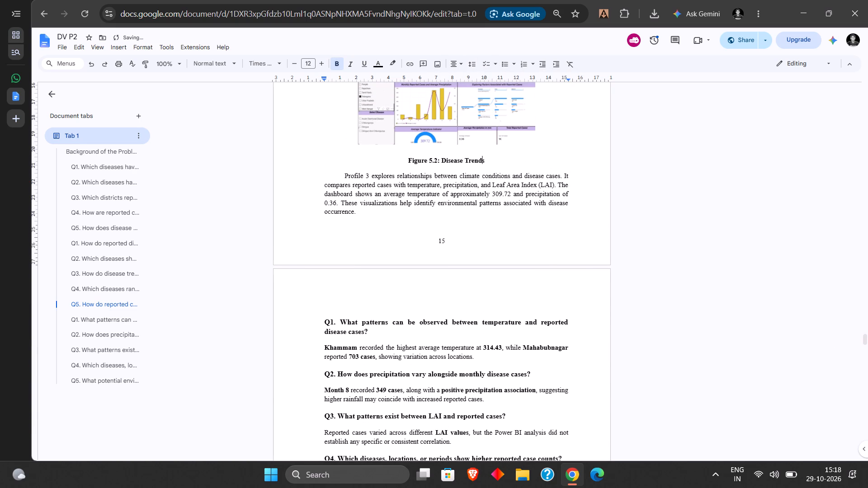
scroll(381, 187, "down", 7)
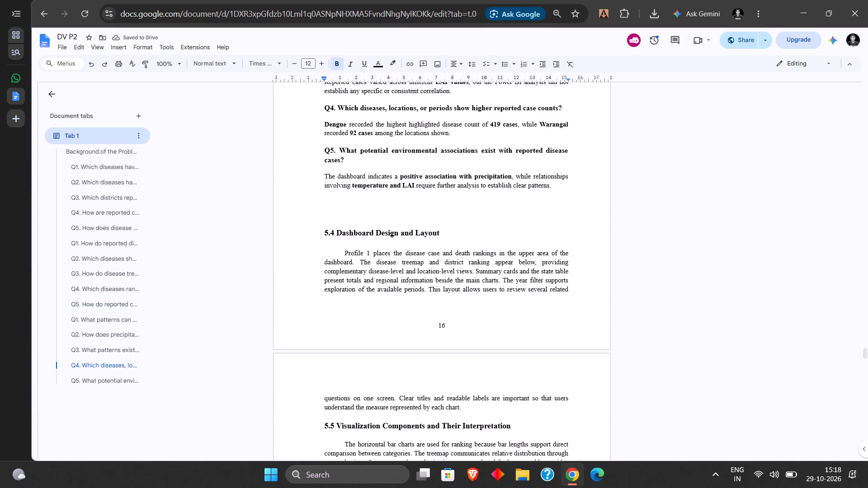
left_click(449, 231)
left_click(478, 66)
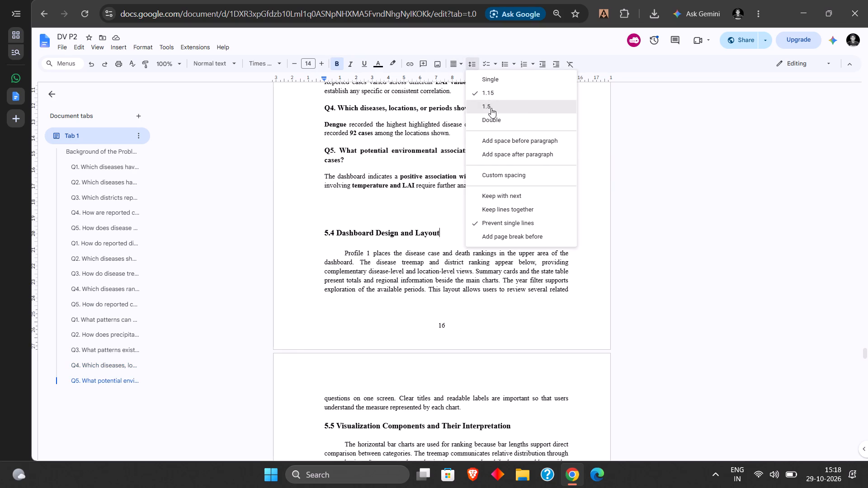
left_click(492, 113)
left_click(476, 63)
left_click(493, 120)
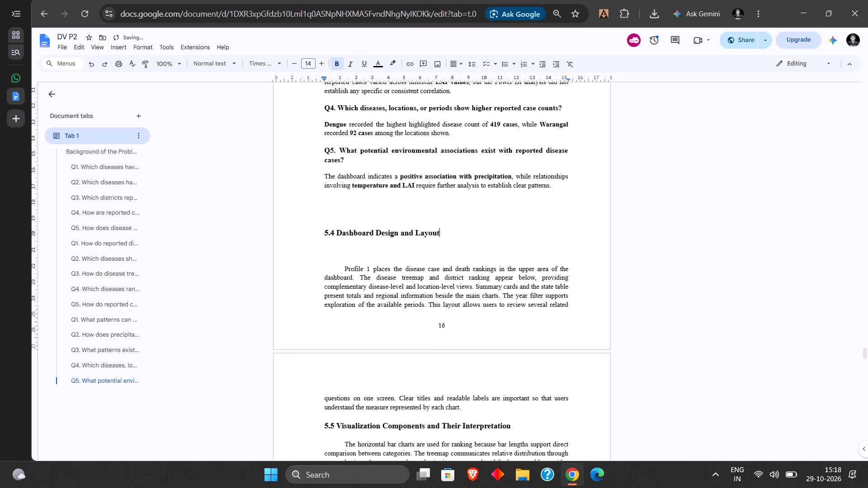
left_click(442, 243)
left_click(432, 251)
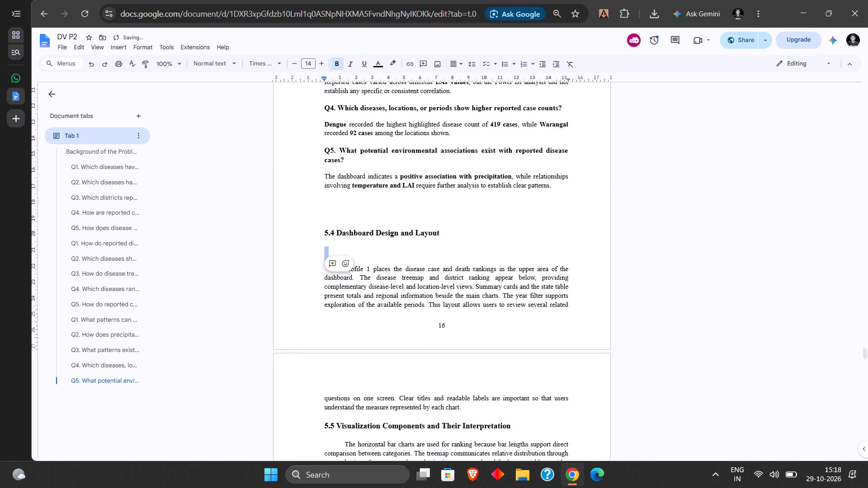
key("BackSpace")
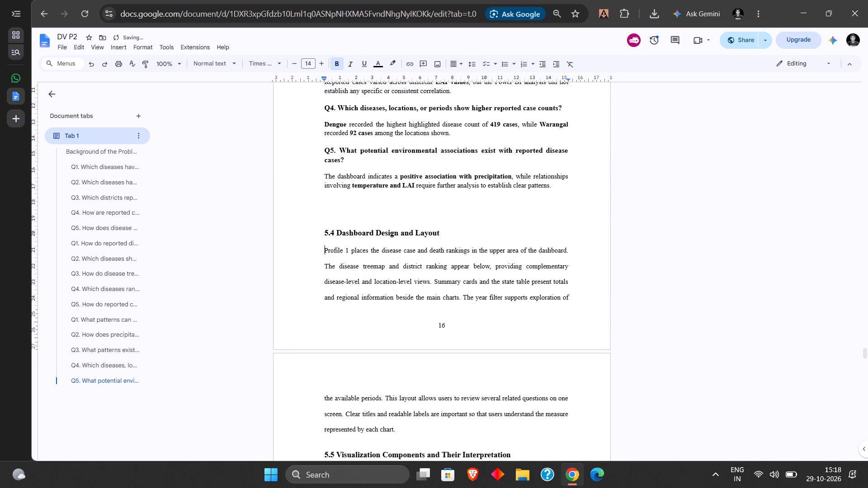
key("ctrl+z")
Remove the blank line between the 5.4 Dashboard Design and Layout heading and its paragraph.
left_click(370, 244)
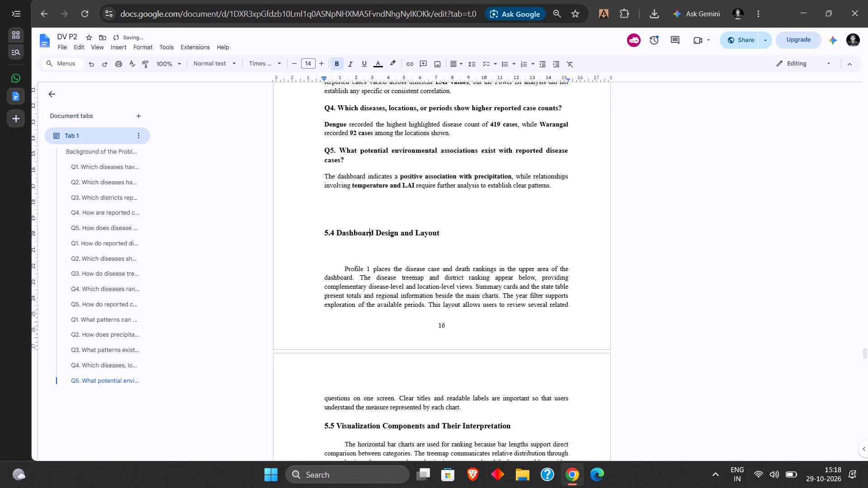
left_click(362, 253)
key("BackSpace")
Set the line spacing of the 5.5 Visualization Components and Their Interpretation heading to Double and remove the blank line below it.
scroll(365, 253, "down", 3)
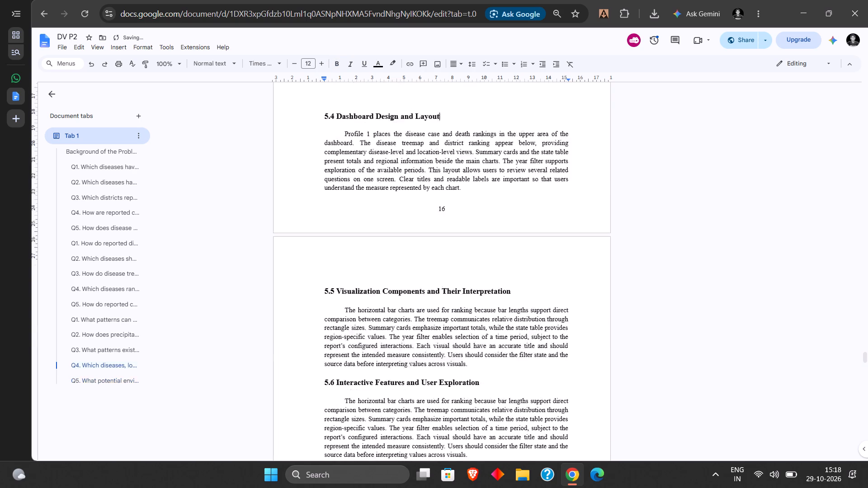
left_click(512, 239)
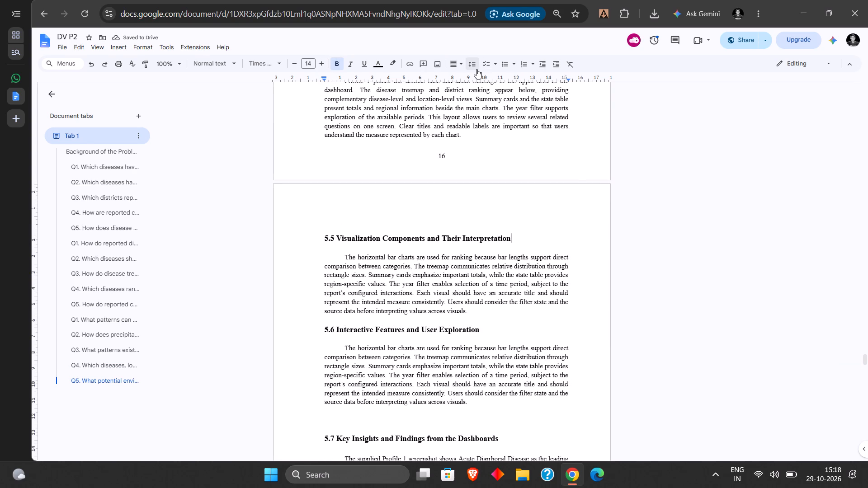
left_click(476, 69)
left_click(512, 115)
left_click(453, 250)
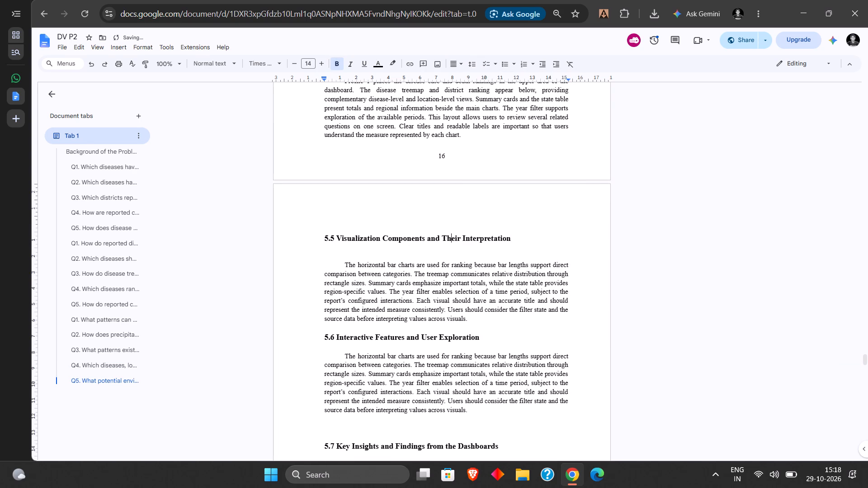
left_click(459, 258)
key("BackSpace")
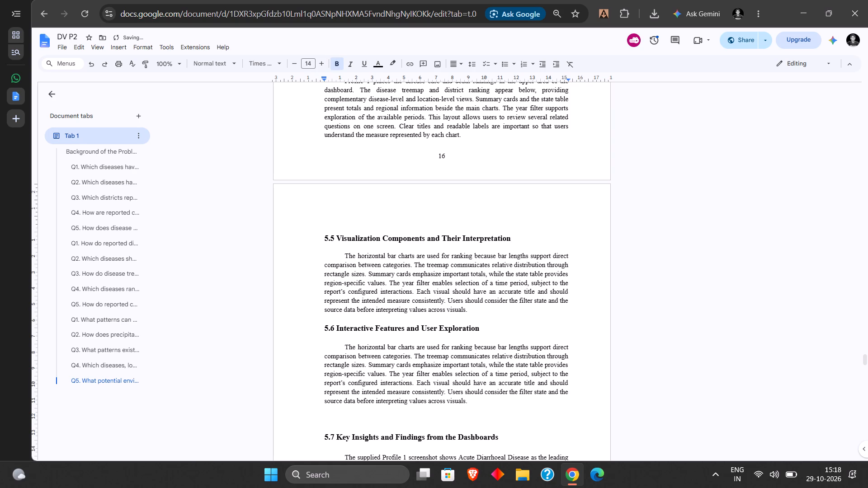
Remove the blank line below the 5.6 Interactive Features and User Exploration heading and set the heading's line spacing to Double.
left_click(477, 335)
key("BackSpace")
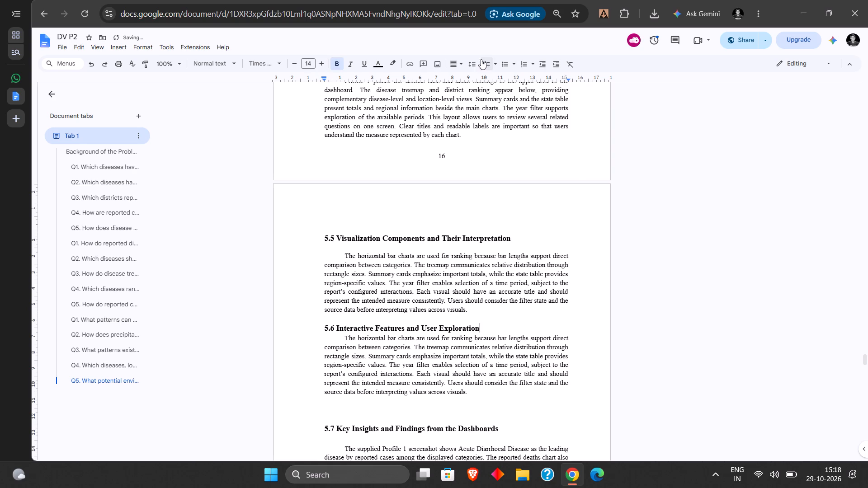
left_click(471, 61)
left_click(489, 119)
Remove the blank lines above the 5.7 Key Insights and Findings from the Dashboards heading and set its line spacing to Double.
scroll(460, 184, "down", 2)
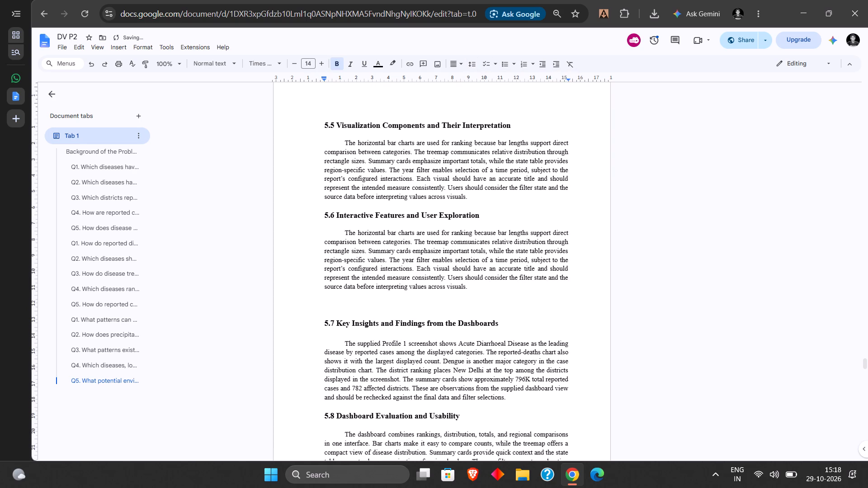
left_click(492, 312)
key("BackSpace")
key("BackSpace")
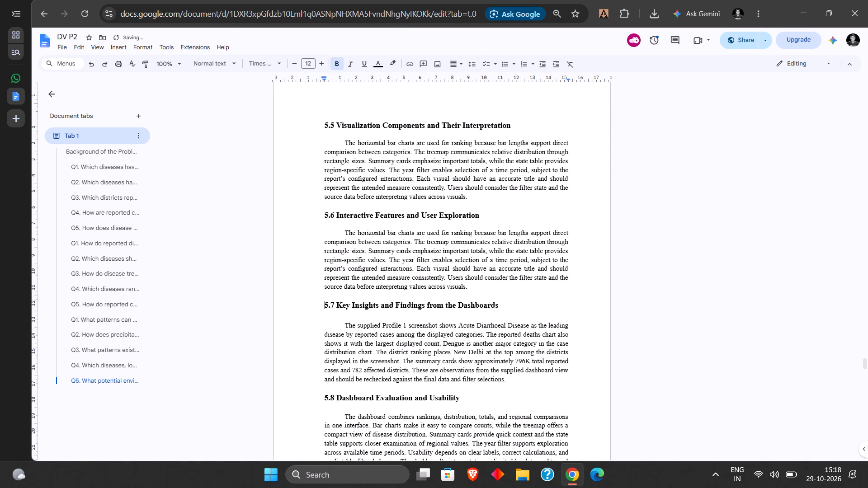
key("BackSpace")
left_click(503, 292)
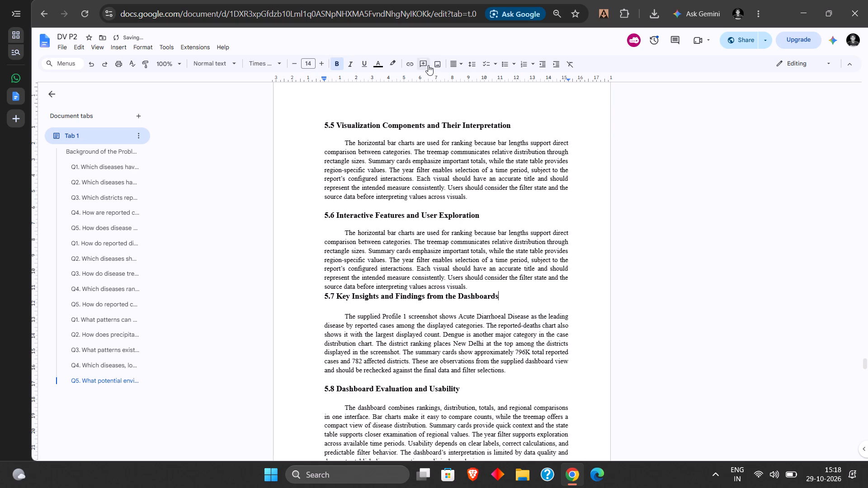
left_click(467, 71)
left_click(472, 66)
left_click(491, 122)
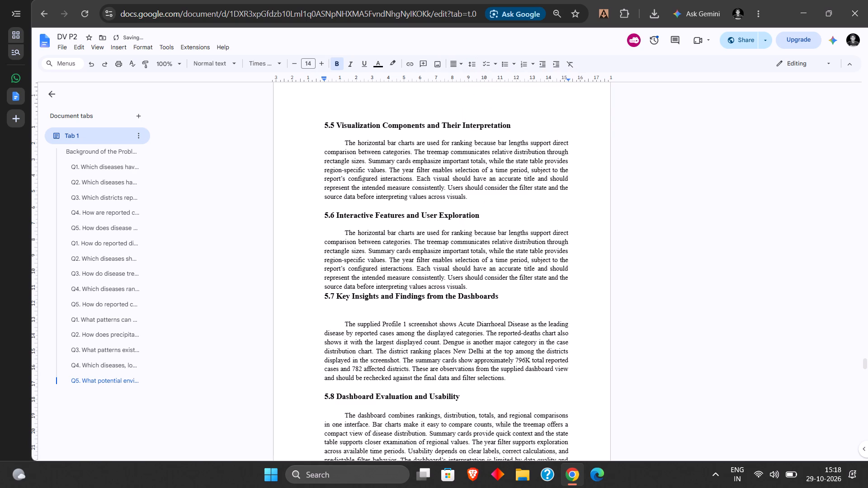
Remove the blank line between the 5.7 Key Insights and Findings from the Dashboards heading and its paragraph.
left_click(472, 287)
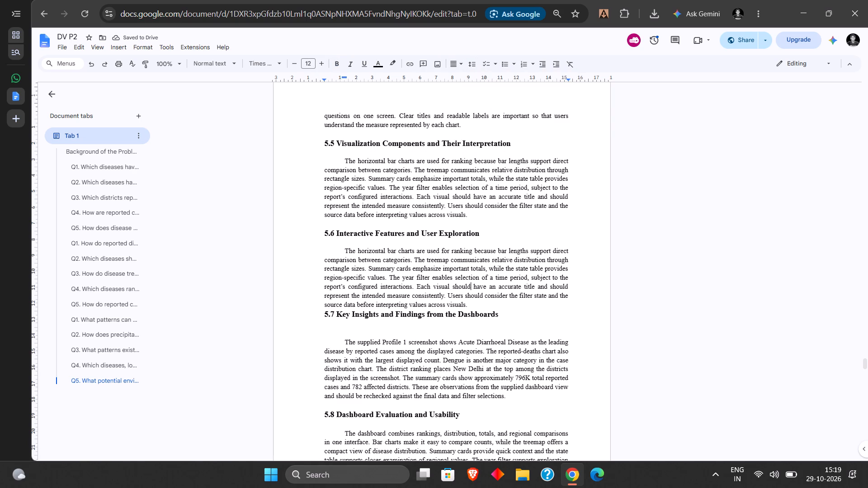
left_click(466, 321)
left_click(442, 324)
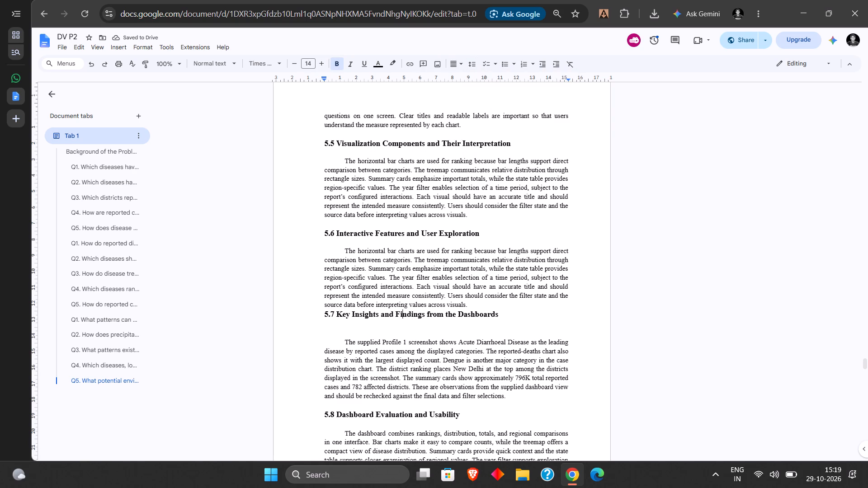
left_click(402, 324)
left_click(391, 327)
left_click(405, 325)
left_click(542, 315)
key("Delete")
Insert one blank line between the end of the 5.6 paragraph and the 5.7 heading.
left_click(476, 310)
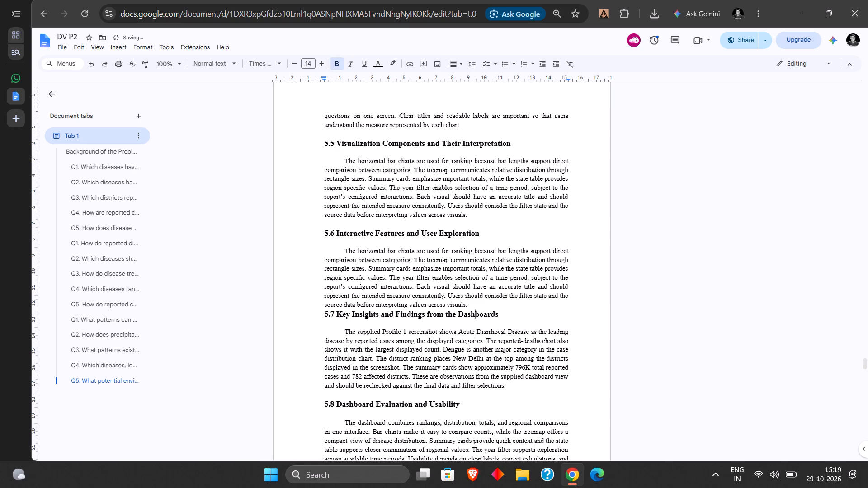
left_click(476, 304)
key("Return")
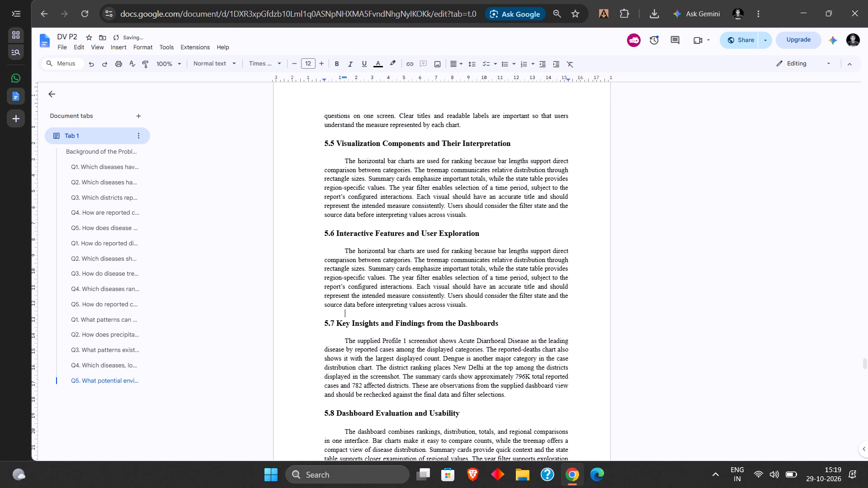
Set the line spacing of the 5.8 Dashboard Evaluation and Usability heading to Double and remove the blank line below it.
scroll(451, 272, "down", 1)
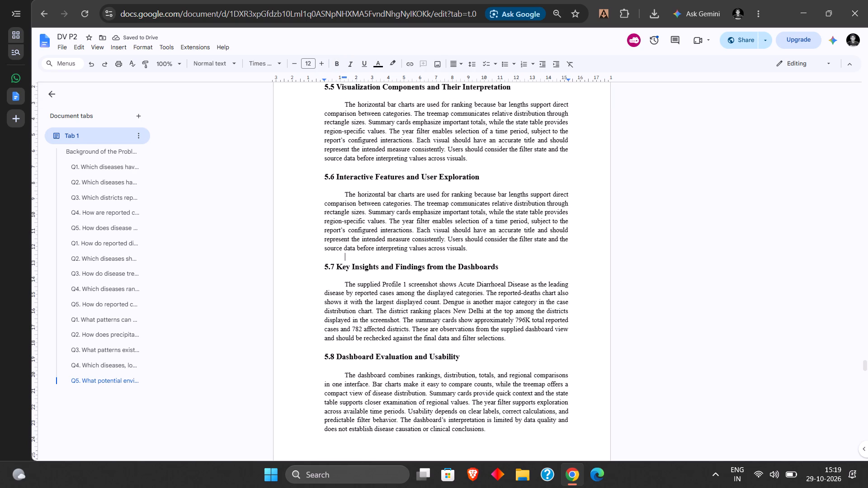
left_click(462, 356)
left_click(476, 65)
left_click(473, 117)
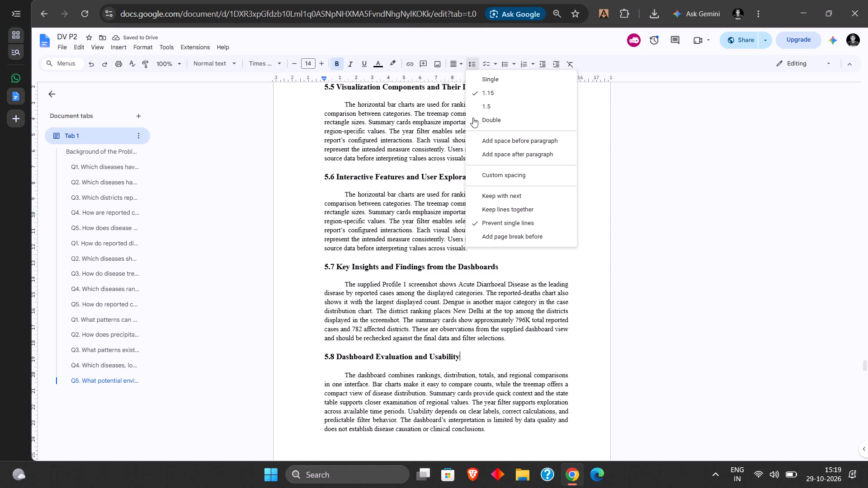
left_click(410, 374)
key("BackSpace")
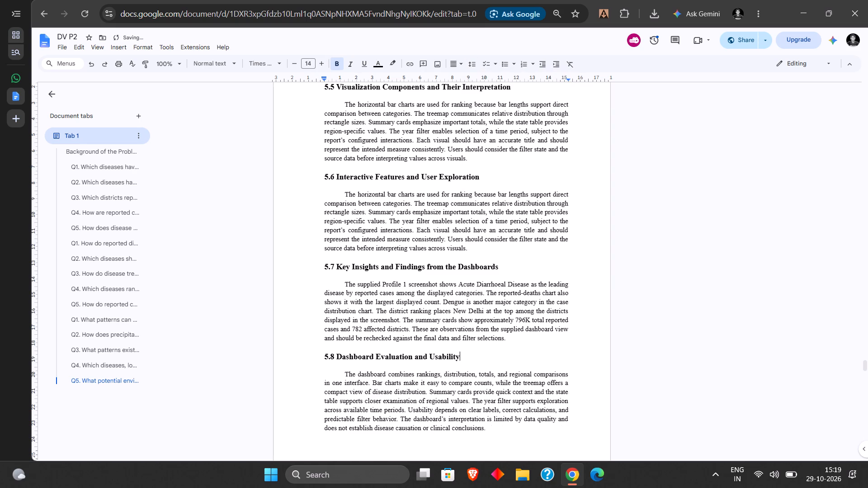
Check the line spacing setting of the 5.8 Dashboard Evaluation and Usability heading.
scroll(415, 367, "down", 5)
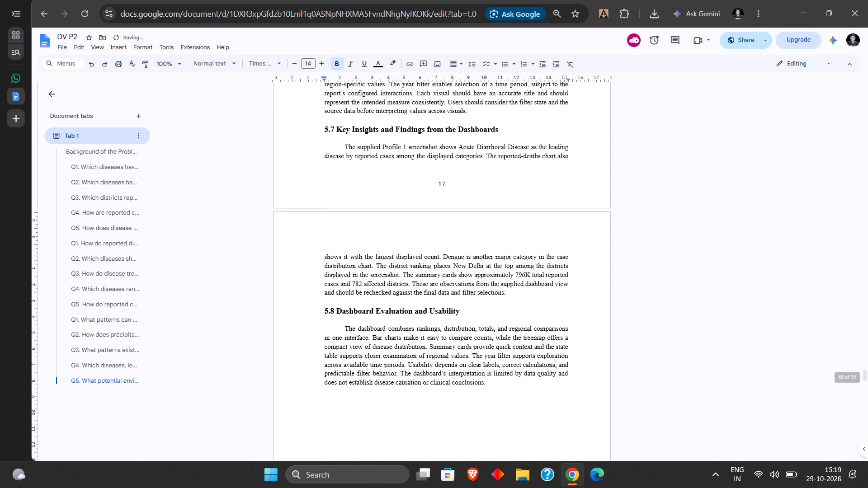
left_click(467, 300)
left_click(468, 315)
left_click(464, 68)
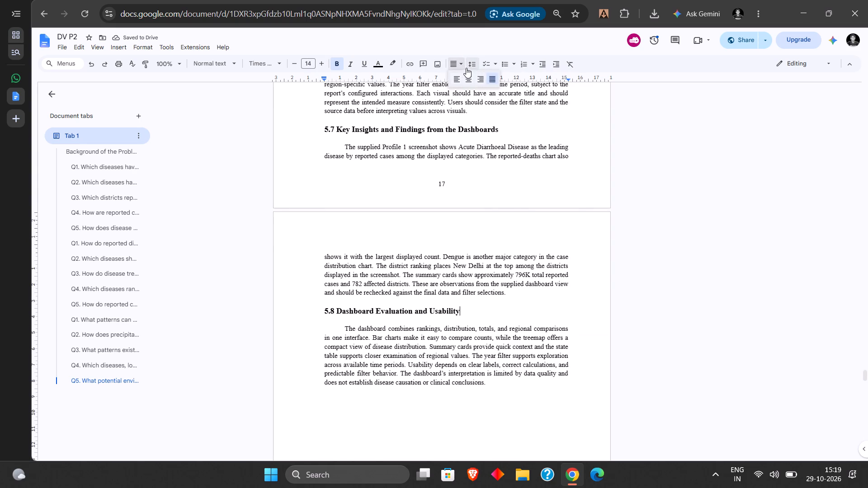
left_click(467, 66)
left_click(499, 121)
scroll(447, 238, "down", 5)
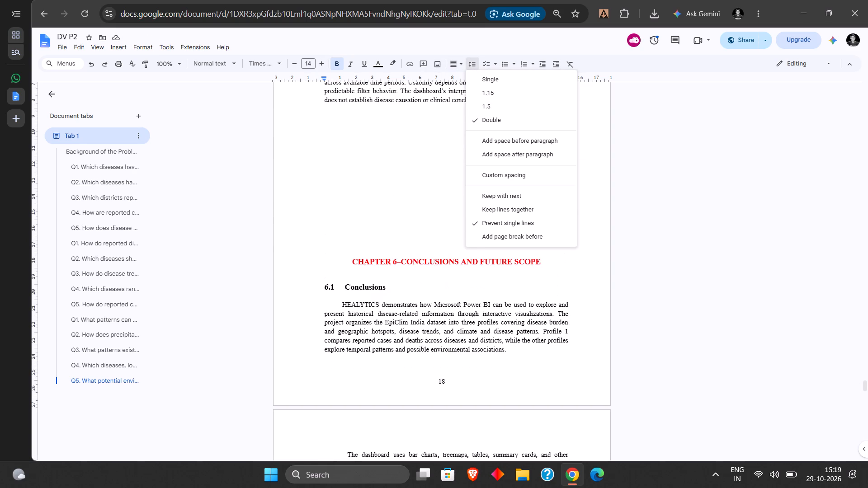
left_click(235, 233)
Review the gaps and page breaks from the end of Chapter 4 through the Chapter 5 profiles.
scroll(235, 233, "up", 7)
scroll(235, 230, "up", 14)
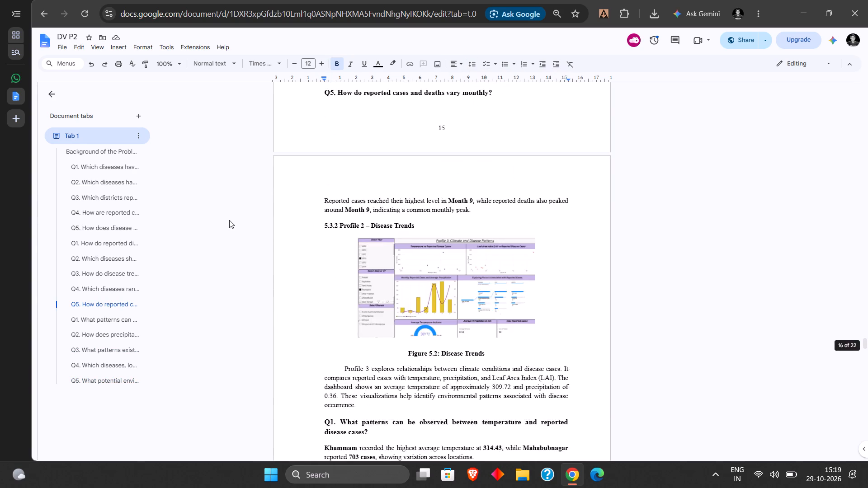
scroll(228, 218, "up", 18)
scroll(227, 214, "up", 6)
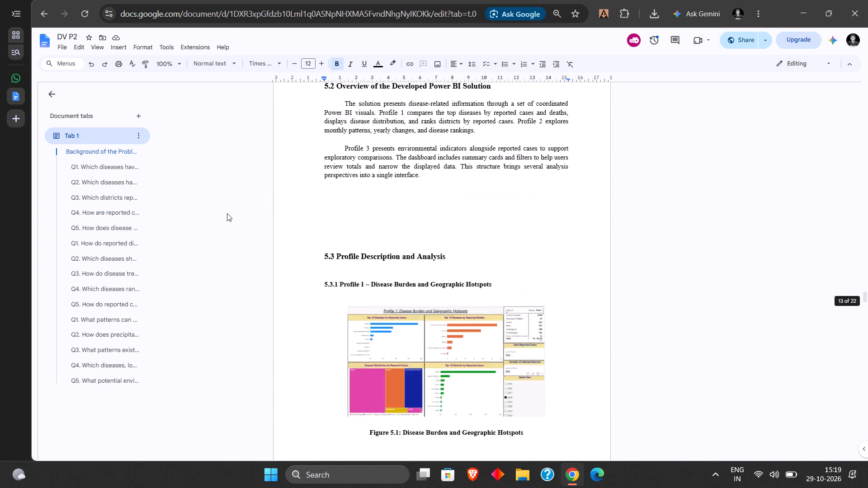
scroll(227, 213, "up", 12)
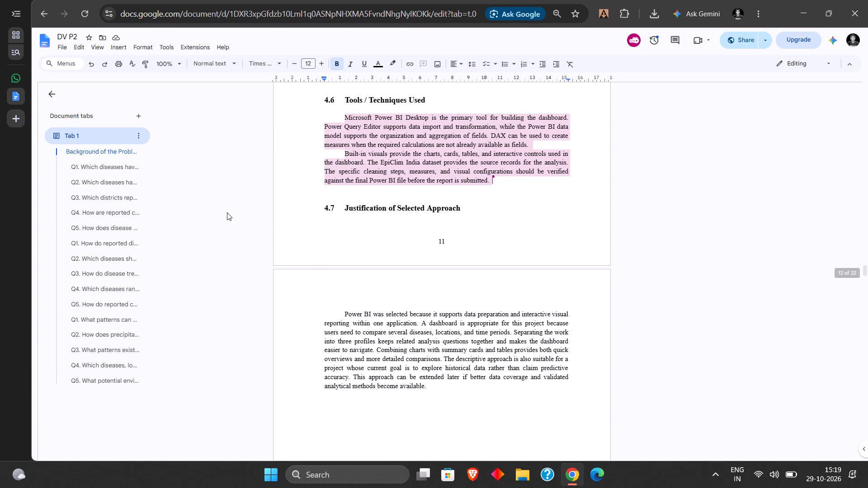
scroll(227, 212, "down", 18)
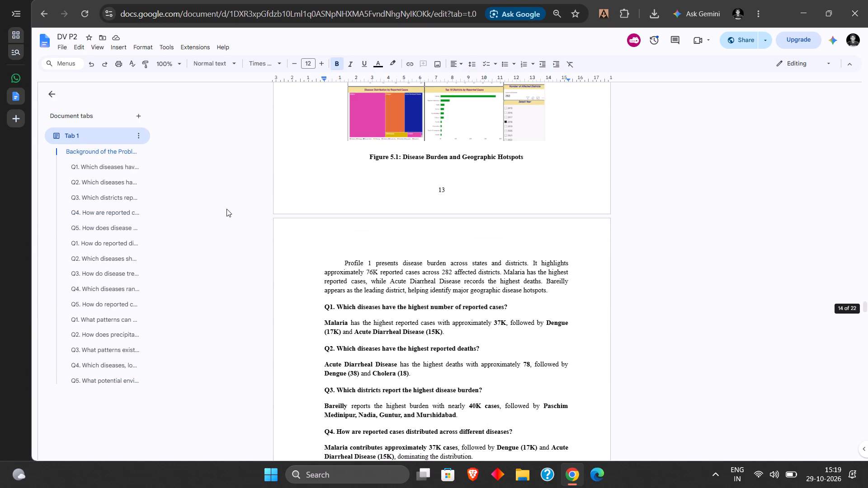
scroll(226, 203, "up", 16)
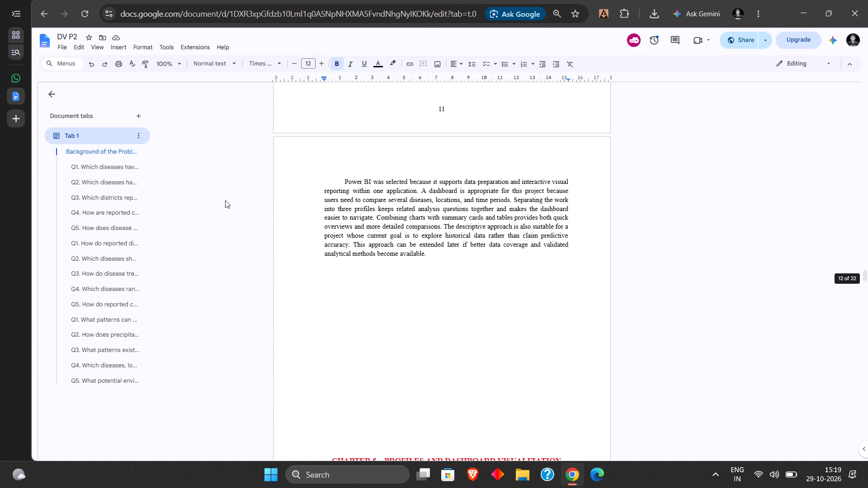
scroll(223, 192, "up", 5)
Insert eight blank lines above the Chapter 5 – Profiles and Dashboard Visualization title so the chapter starts on a new page.
scroll(370, 234, "down", 5)
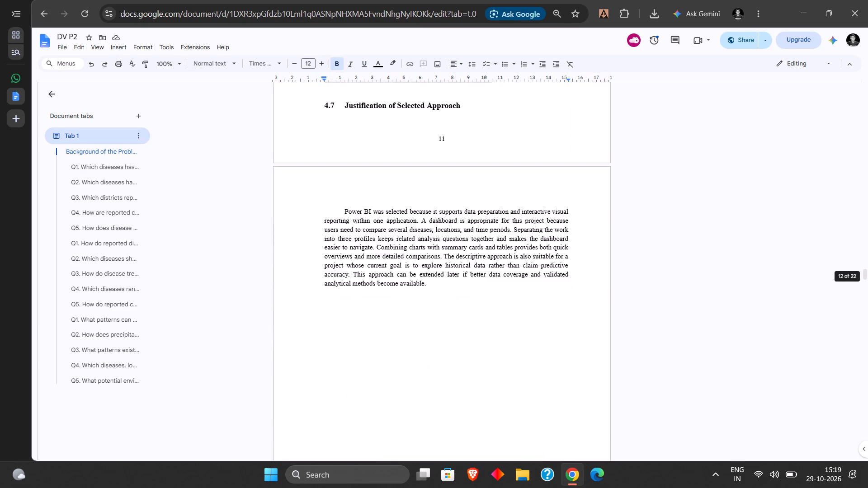
scroll(368, 218, "down", 5)
left_click(362, 161)
key("Return")
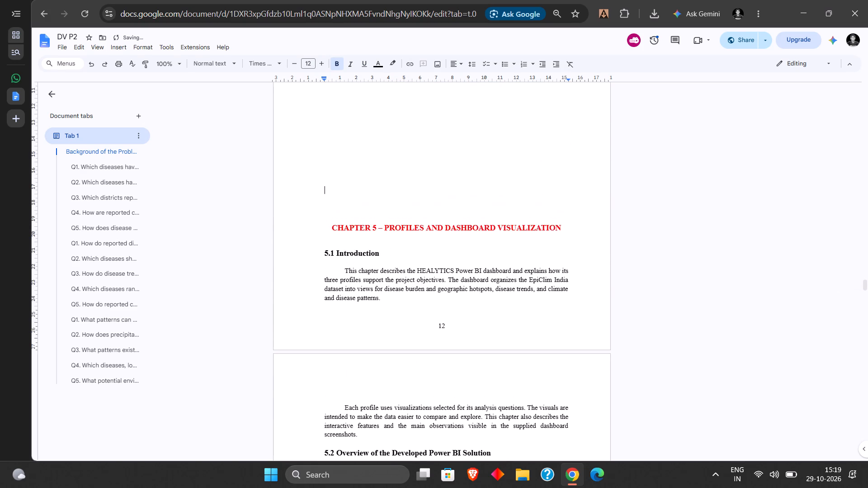
key("Return")
key("Return")
key("Return")
key("Return")
key("Return")
key("Return")
key("Return")
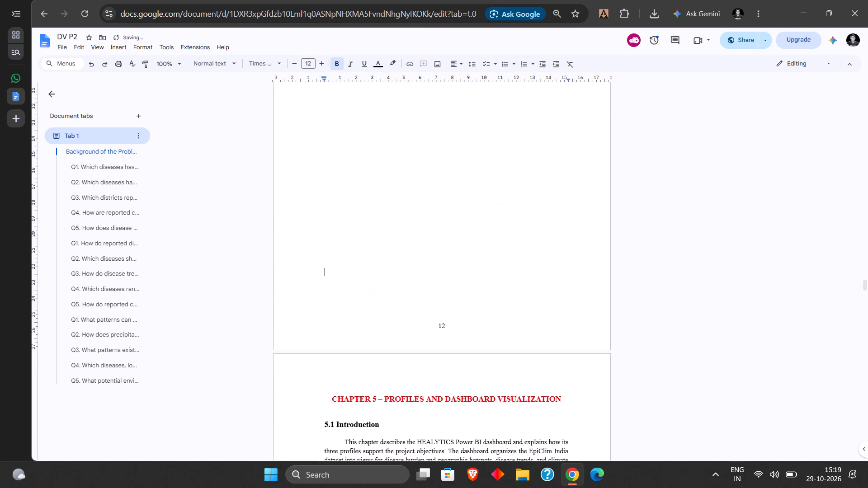
Delete the blank lines between the end of section 5.2 and the 5.3 Profile Description and Analysis heading.
scroll(363, 169, "down", 9)
scroll(371, 172, "up", 3)
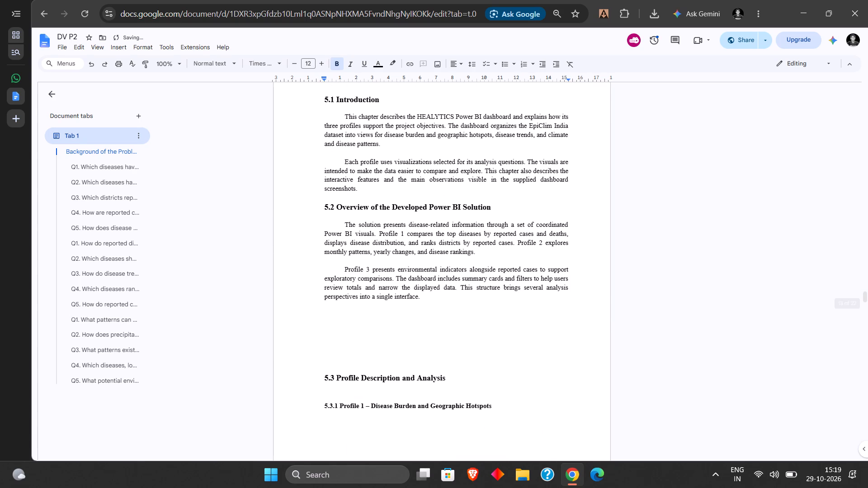
left_click_drag(370, 358, 337, 314)
key("BackSpace")
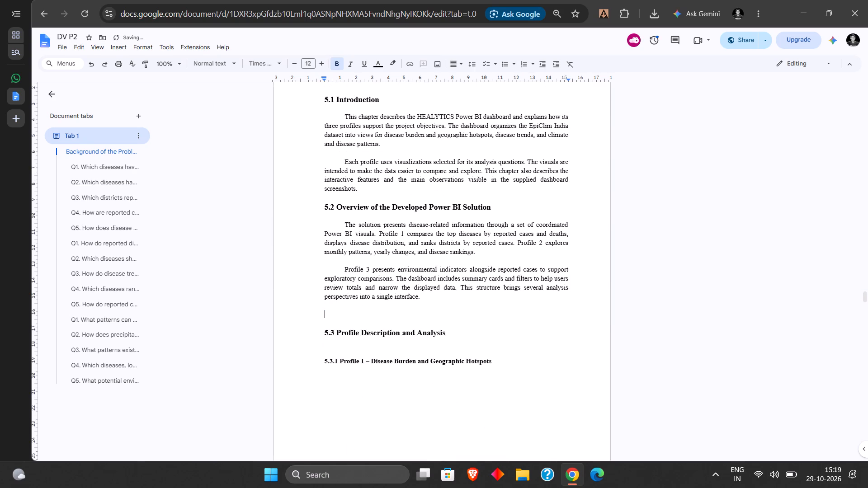
key("BackSpace")
key("Delete")
key("Delete")
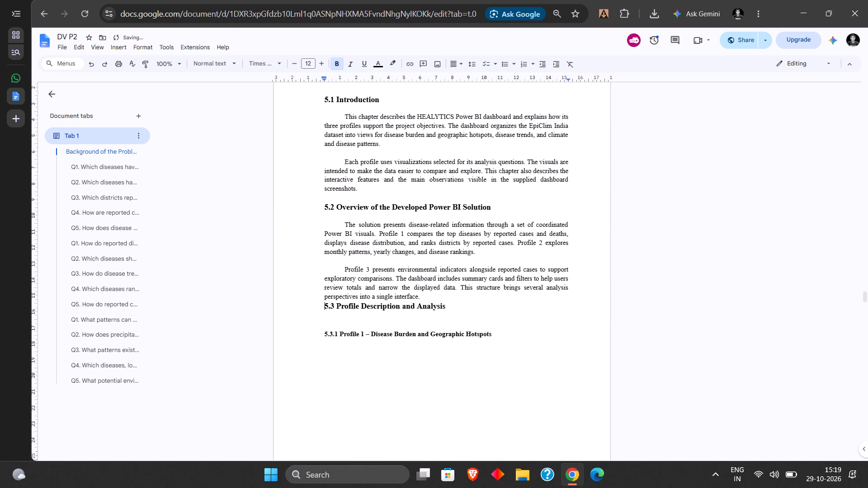
Apply double line spacing at the 5.3 Profile Description and Analysis heading and insert one blank line above it.
left_click(470, 65)
left_click(471, 118)
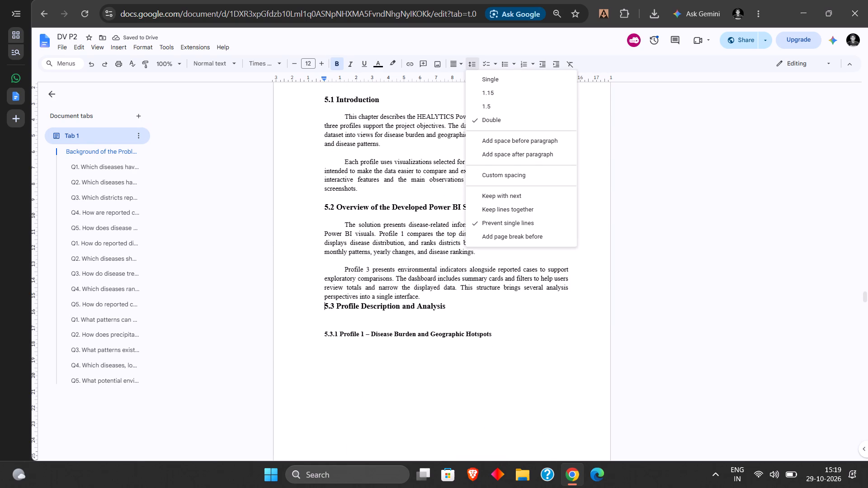
left_click(434, 299)
key("Return")
Delete the blank lines directly above and below the 5.3.1 Profile 1 – Disease Burden and Geographic Hotspots heading.
left_click(400, 334)
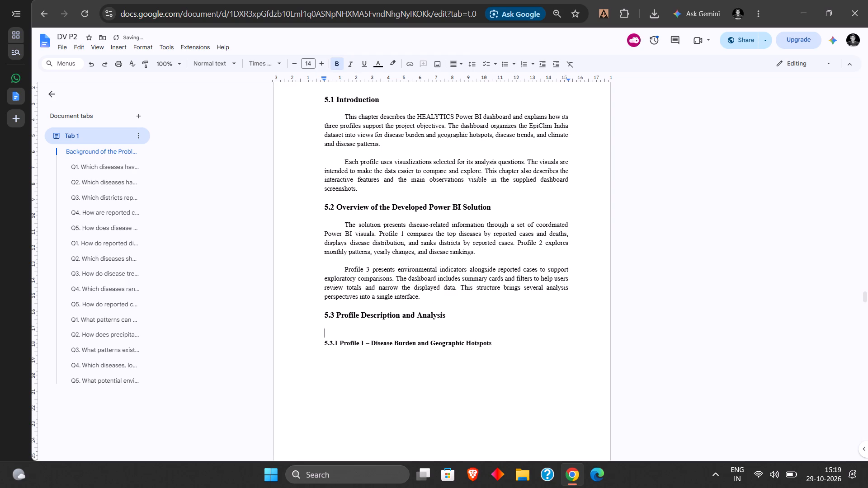
key("BackSpace")
scroll(442, 307, "down", 3)
left_click(453, 203)
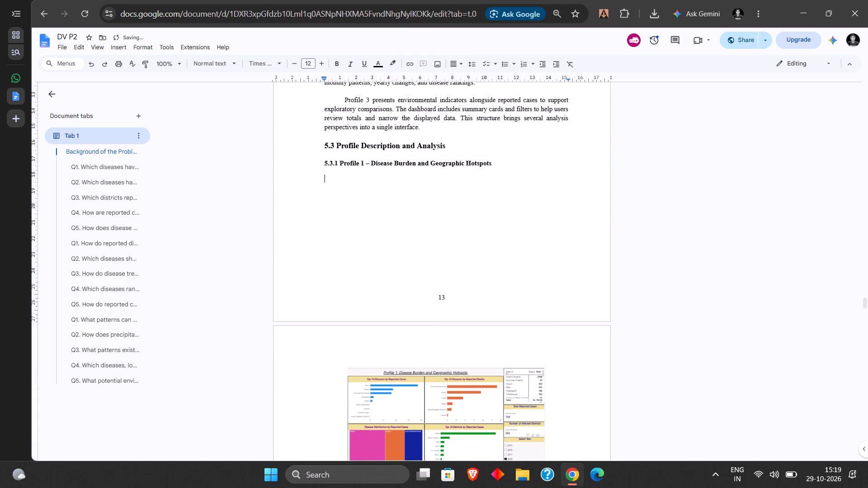
key("BackSpace")
key("Delete")
key("ctrl+z")
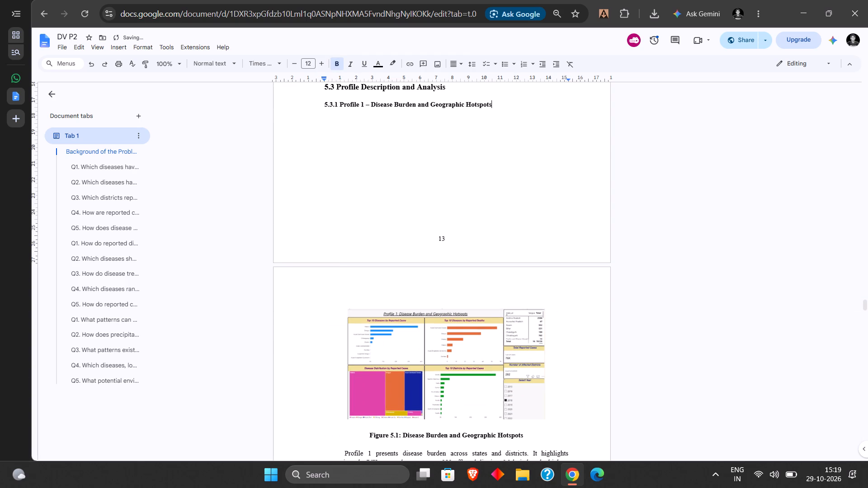
Replace the surplus blank lines above the Chapter 5 title with five new ones so the title starts at the top of page 13.
scroll(460, 210, "up", 8)
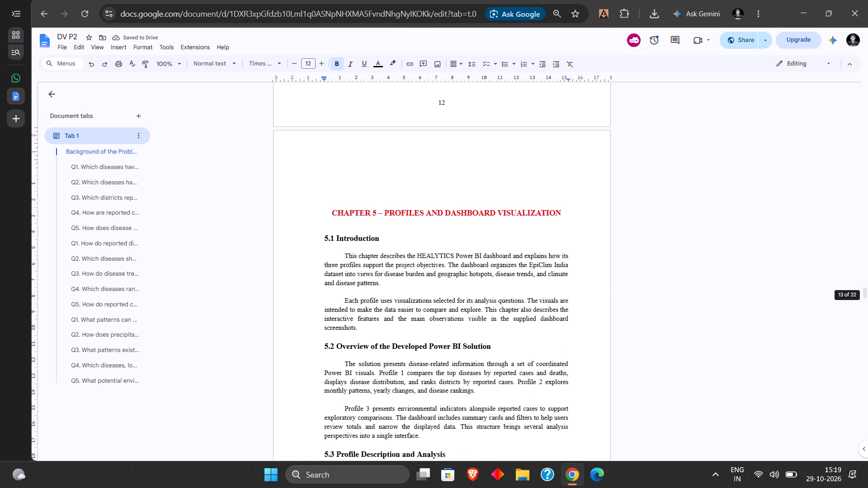
scroll(455, 194, "up", 4)
left_click_drag(433, 363, 387, 276)
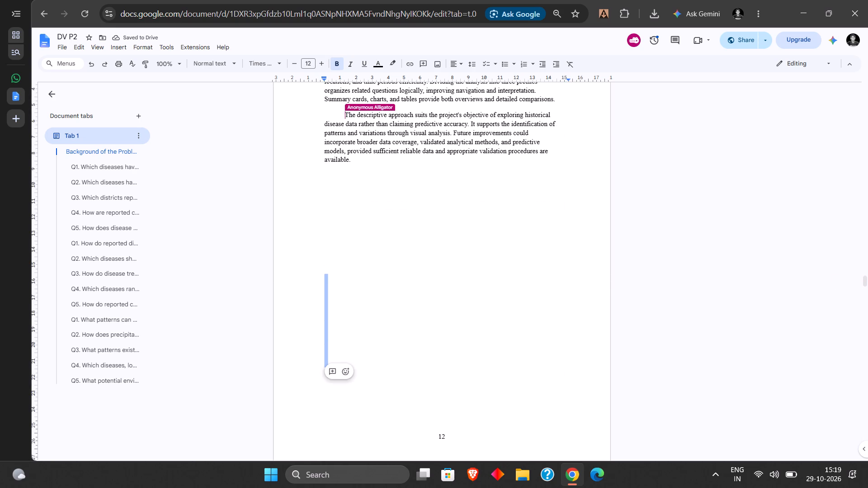
key("BackSpace")
scroll(379, 269, "down", 3)
key("Return")
key("Return")
key("Return")
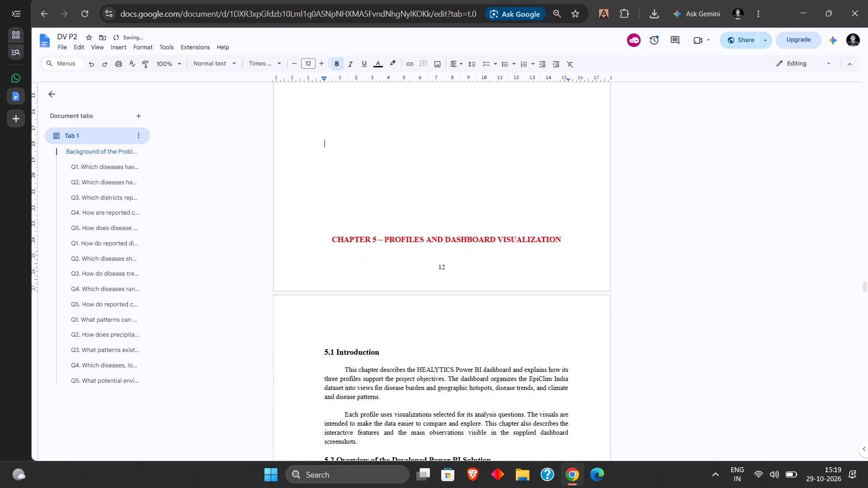
key("Return")
scroll(378, 263, "down", 8)
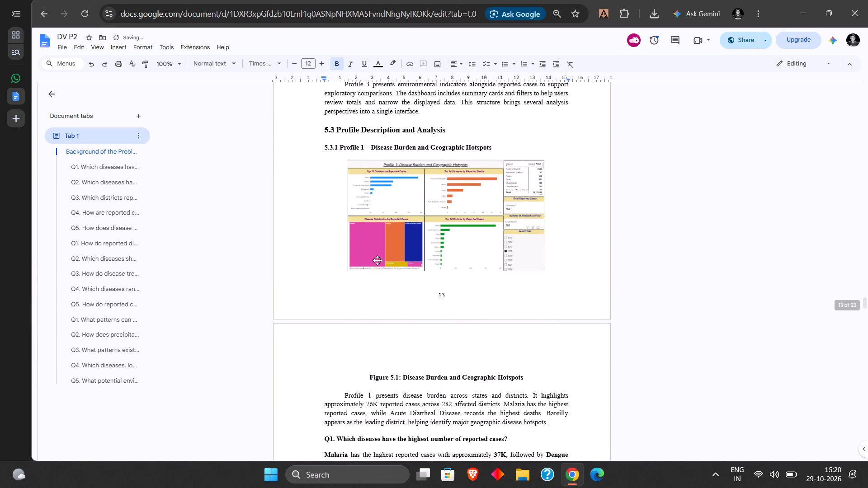
scroll(377, 260, "up", 6)
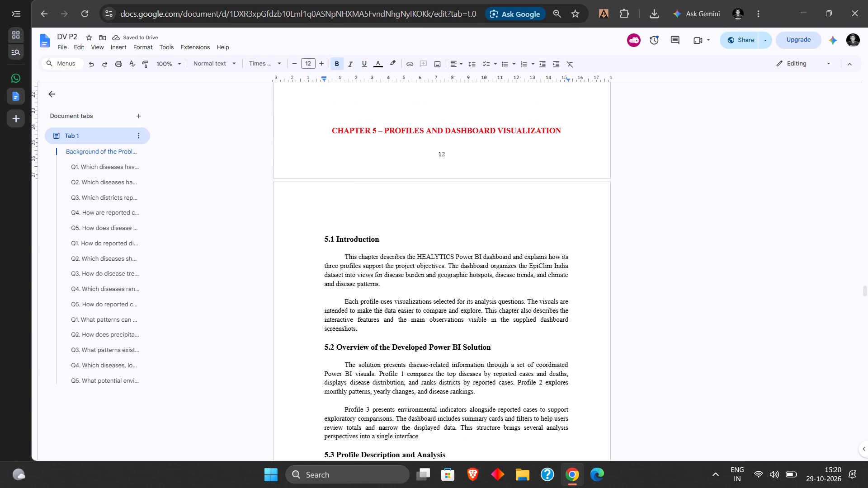
key("Return")
Shrink the Profile 1 dashboard image slightly so its Figure 5.1 caption fits on the same page.
scroll(386, 214, "down", 7)
scroll(385, 213, "up", 4)
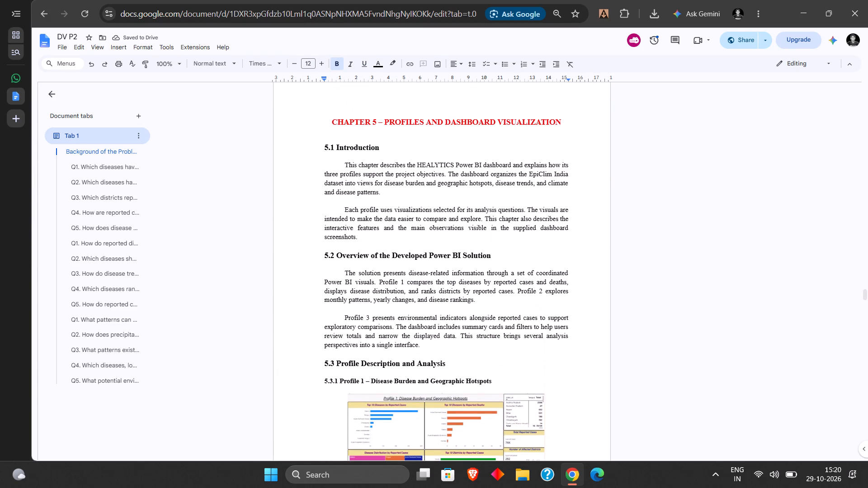
scroll(385, 206, "down", 5)
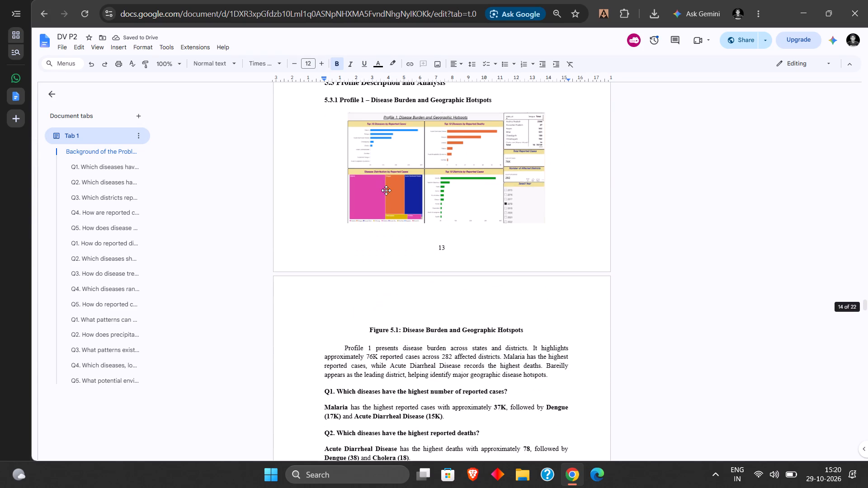
left_click(452, 196)
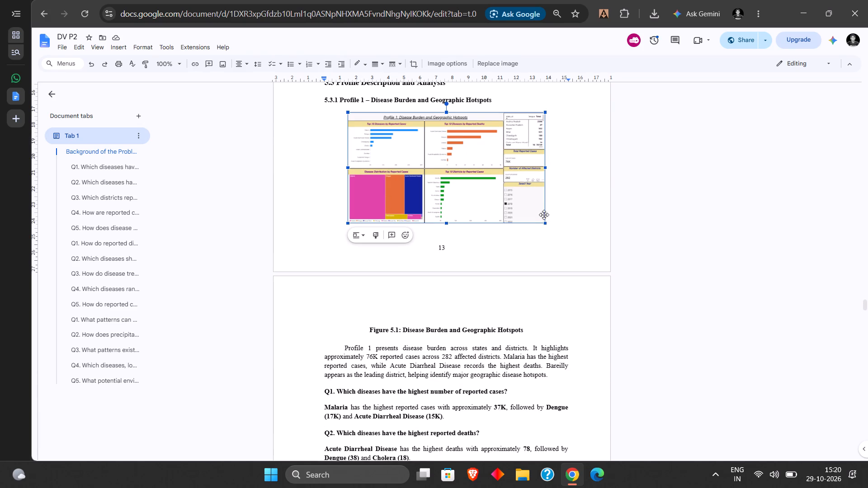
left_click_drag(545, 223, 534, 203)
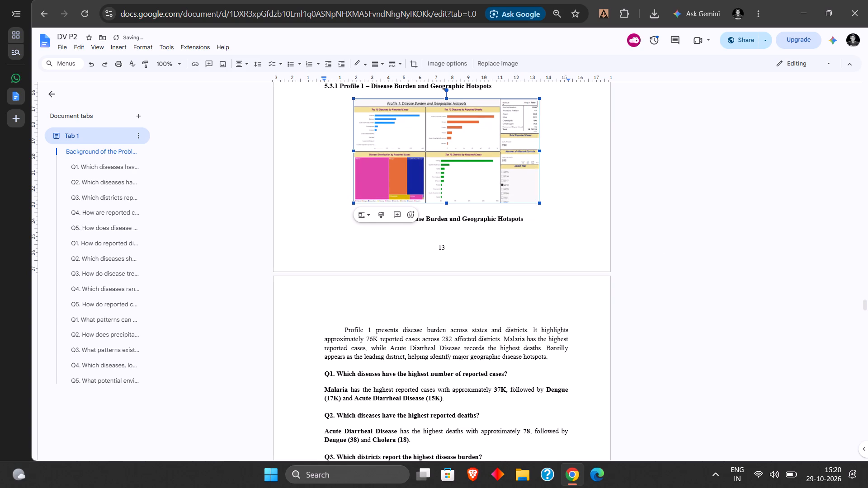
left_click(659, 243)
Delete the gap after the 5.3.2 Profile 2 – Disease Trends heading, and undo the last deletion.
scroll(580, 255, "down", 4)
scroll(343, 164, "down", 1)
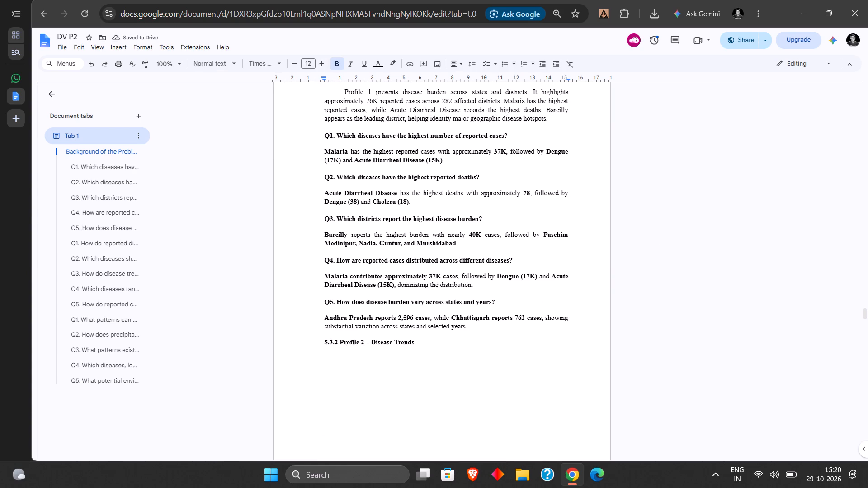
scroll(347, 168, "down", 1)
left_click(441, 252)
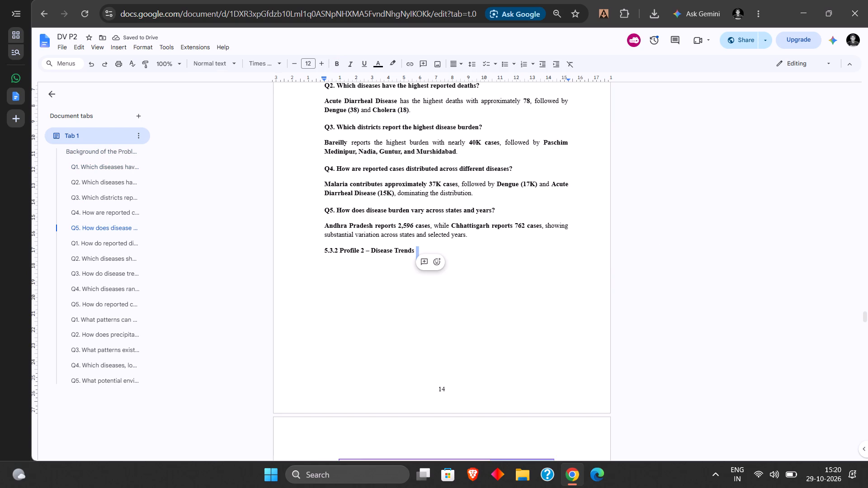
left_click(443, 249)
key("Delete")
key("Delete")
key("Delete")
scroll(410, 220, "up", 4)
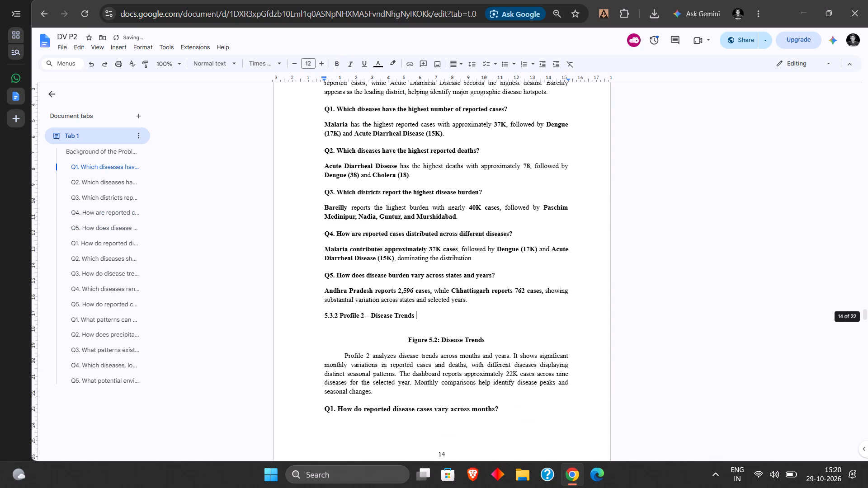
key("ctrl+z")
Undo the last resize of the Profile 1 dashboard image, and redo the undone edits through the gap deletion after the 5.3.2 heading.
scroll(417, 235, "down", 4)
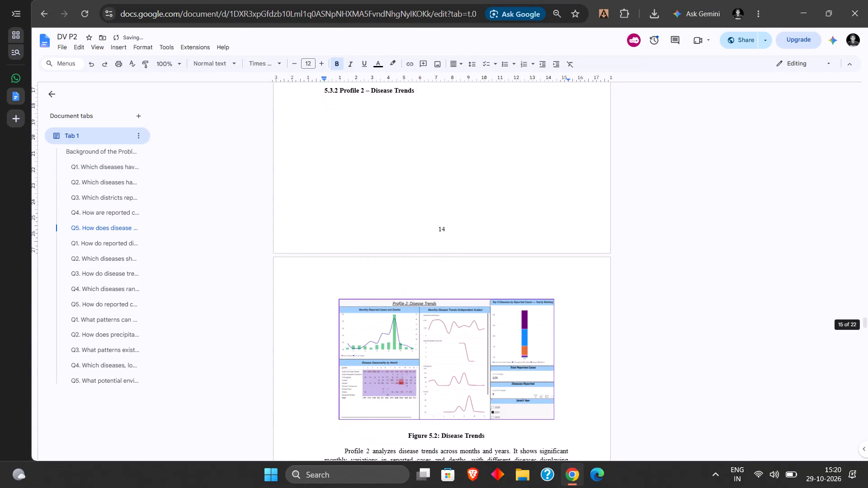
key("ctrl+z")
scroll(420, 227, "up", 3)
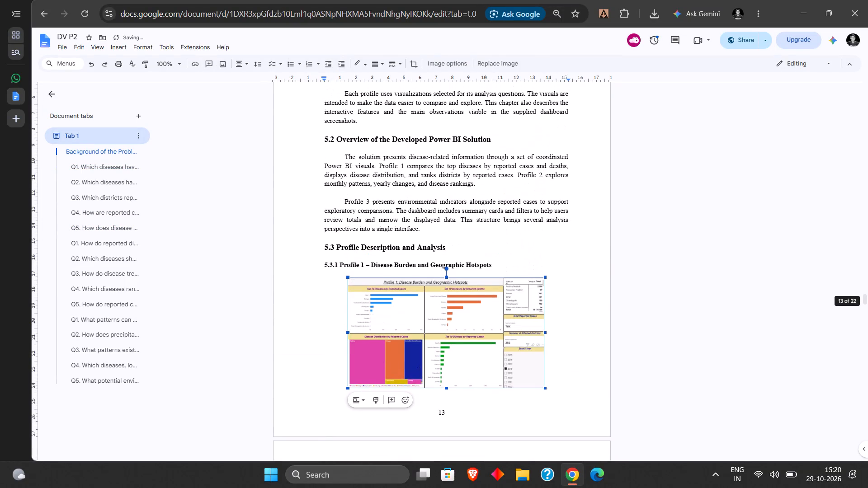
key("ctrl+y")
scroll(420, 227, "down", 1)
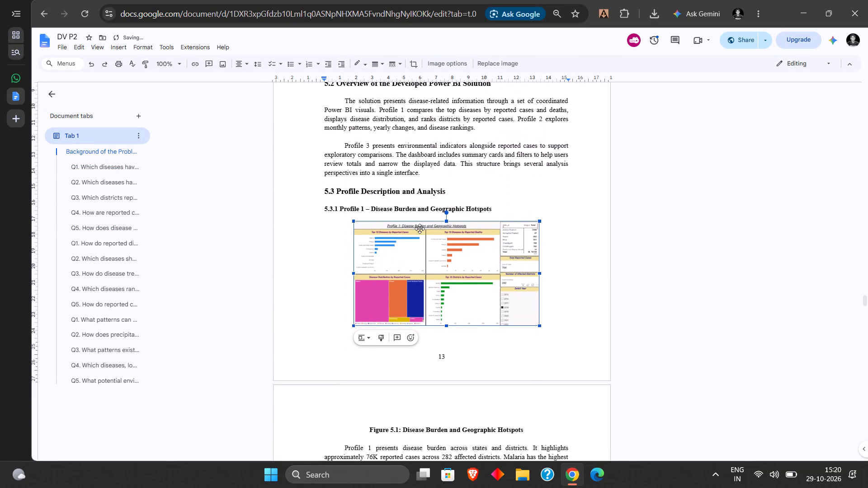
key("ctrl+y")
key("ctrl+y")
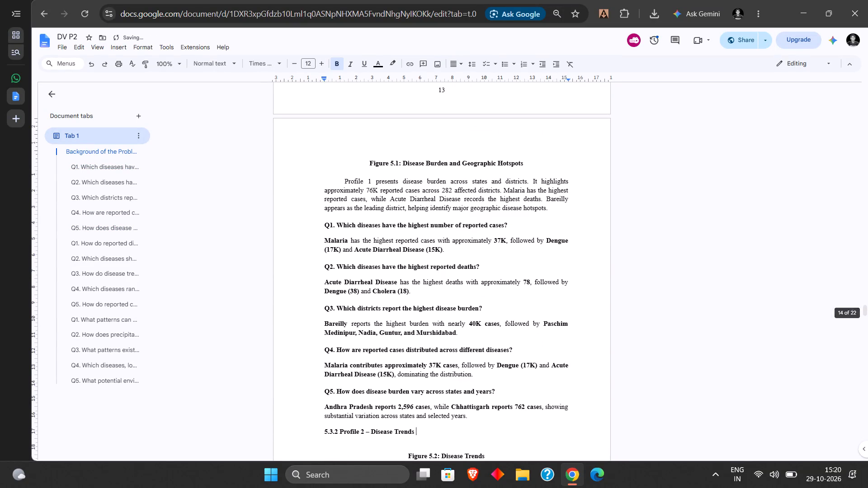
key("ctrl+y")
Check the layout of pages 13 and 14, from the Chapter 5 title through the Profile 1 image and its questions.
scroll(420, 229, "up", 2, "ctrl")
scroll(420, 230, "down", 2, "ctrl")
scroll(420, 231, "up", 2)
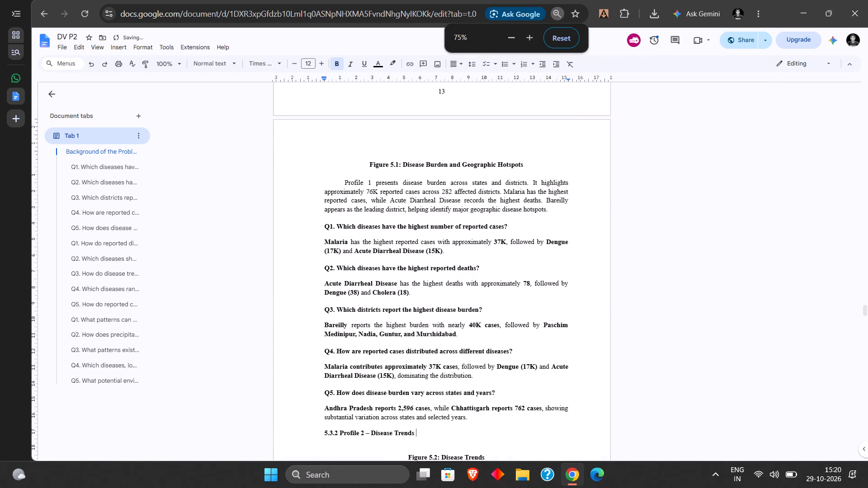
scroll(420, 231, "up", 2)
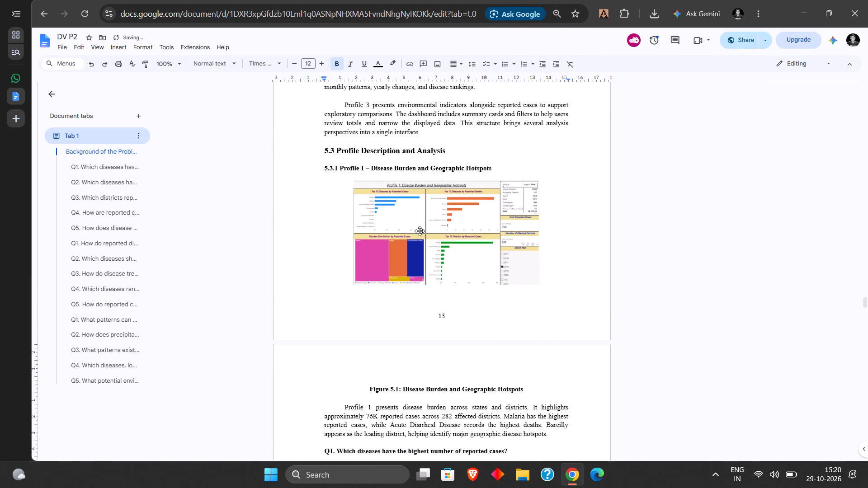
scroll(420, 231, "up", 7)
scroll(420, 235, "down", 3)
scroll(420, 235, "up", 3)
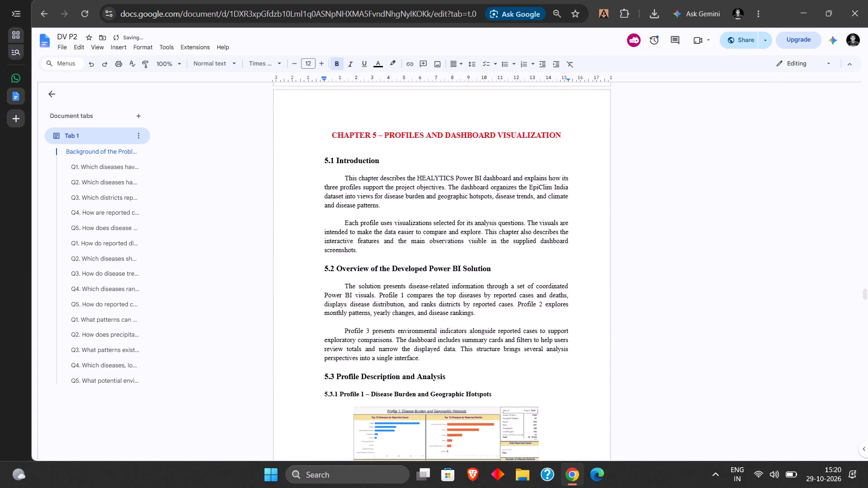
scroll(419, 234, "up", 6)
scroll(416, 212, "down", 9)
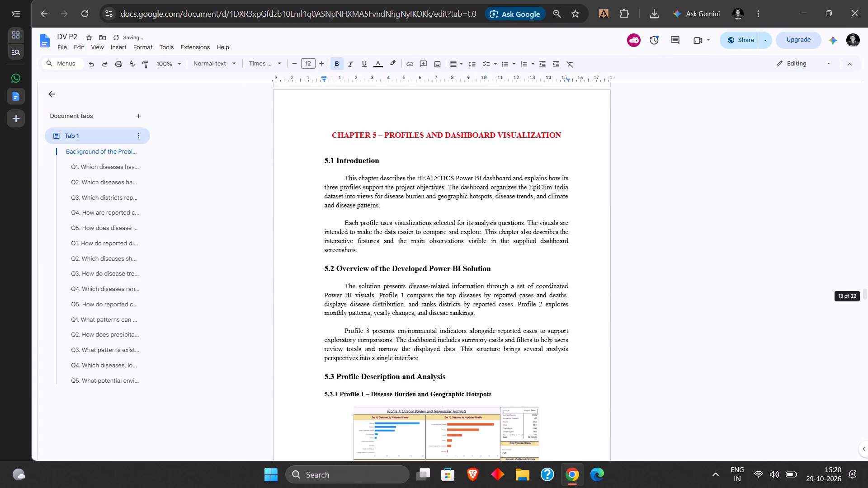
scroll(414, 228, "down", 5)
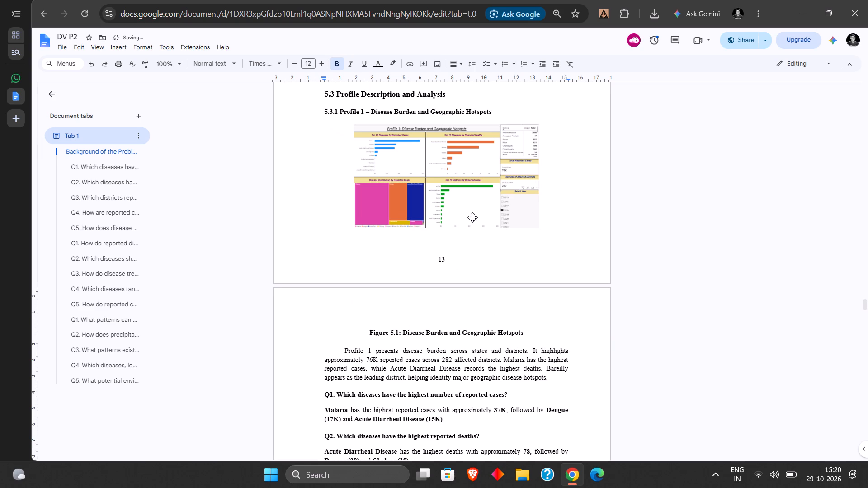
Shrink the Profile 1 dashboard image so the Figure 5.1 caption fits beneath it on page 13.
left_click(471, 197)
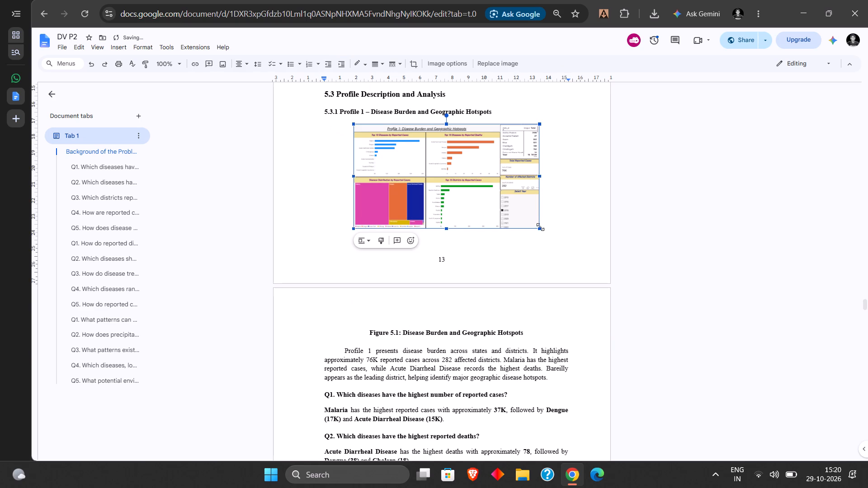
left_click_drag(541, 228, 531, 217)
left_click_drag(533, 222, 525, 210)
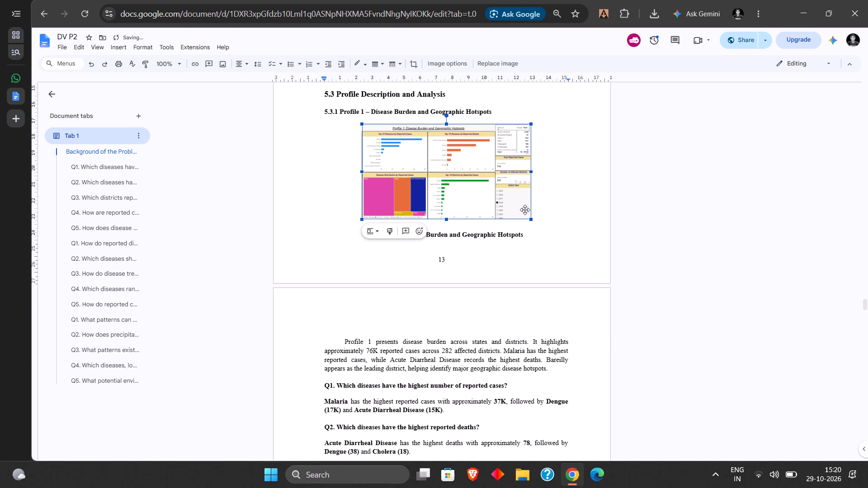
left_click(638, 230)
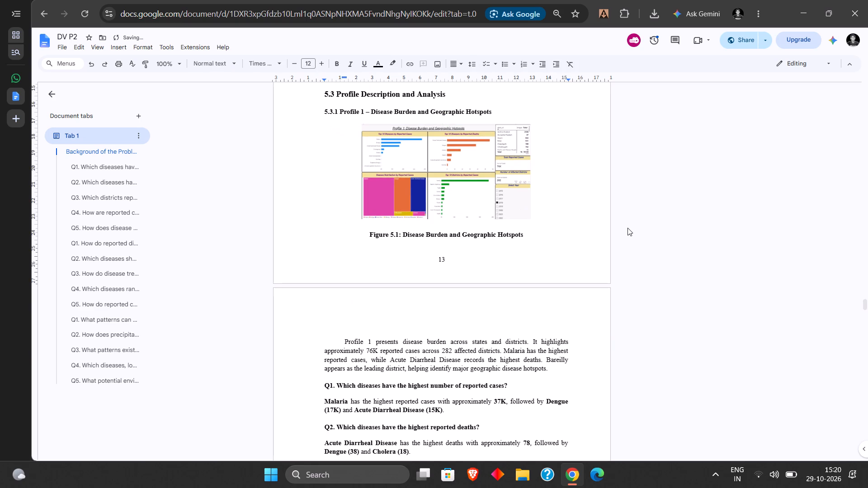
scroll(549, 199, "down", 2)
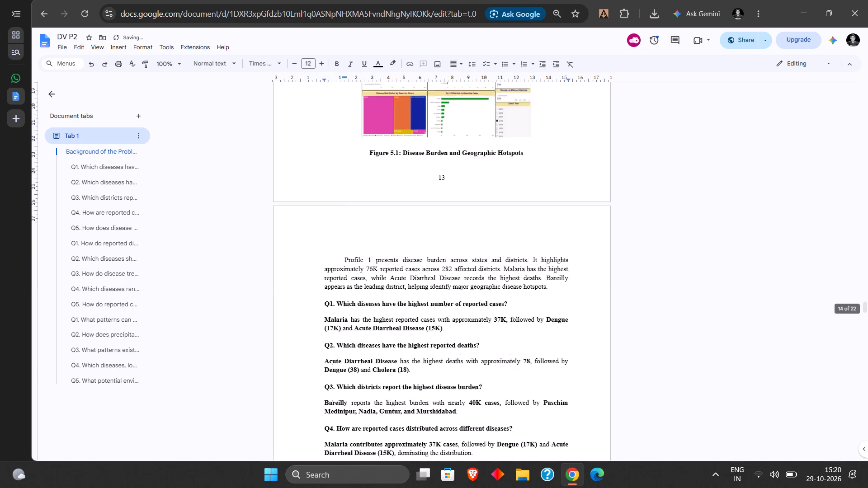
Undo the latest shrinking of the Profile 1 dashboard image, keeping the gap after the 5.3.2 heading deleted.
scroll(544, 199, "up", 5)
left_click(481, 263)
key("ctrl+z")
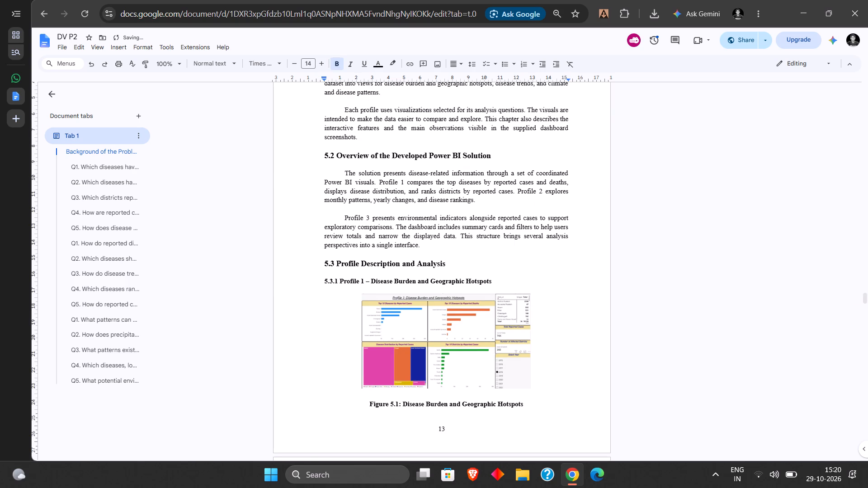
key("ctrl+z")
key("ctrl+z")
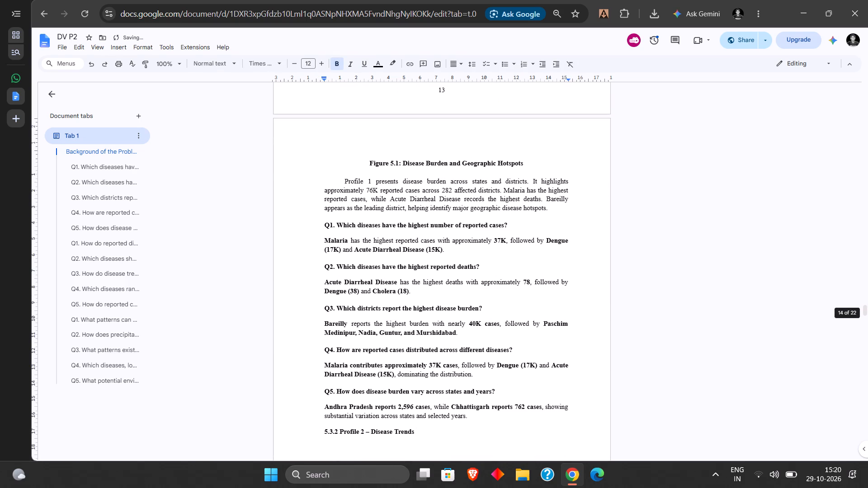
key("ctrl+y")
Insert eight blank lines above the 5.3 Profile Description and Analysis heading to push it down page 13.
scroll(441, 240, "up", 5)
left_click(453, 204)
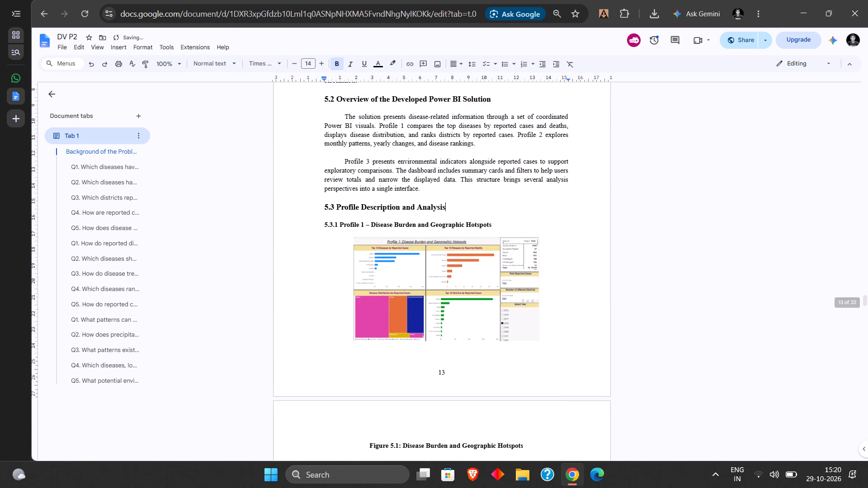
left_click(325, 211)
key("Return")
key("Return")
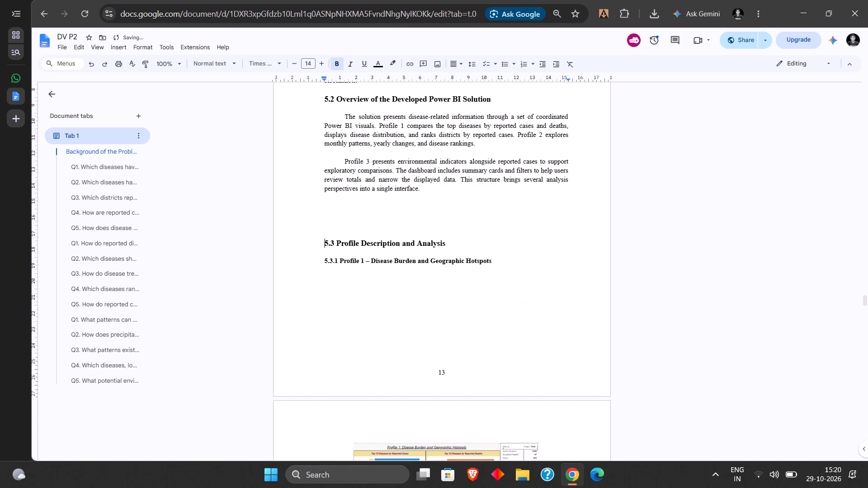
key("Return")
key("Return")
key("Return")
key("Return")
key("Return")
key("Return")
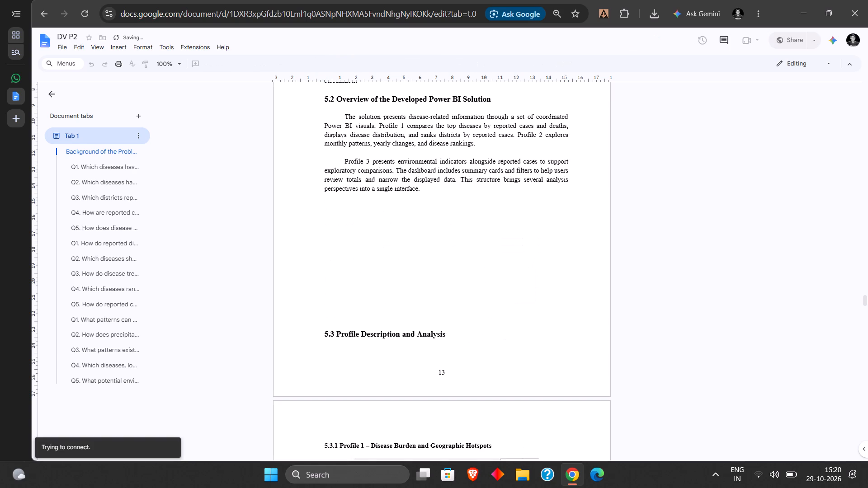
left_click(317, 334)
left_click(326, 334)
left_click(379, 216)
Switch Wi-Fi off and back on, and reconnect to the VNRVJIET_E network.
left_click(764, 478)
left_click(711, 267)
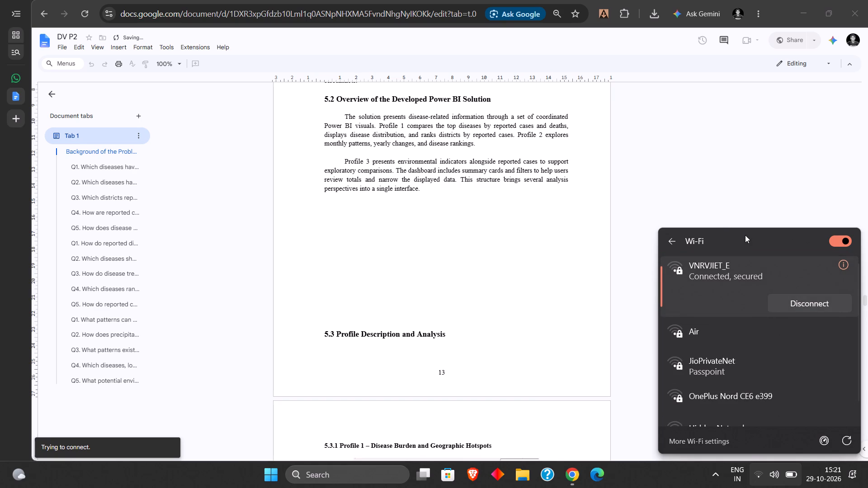
left_click(839, 244)
left_click(839, 244)
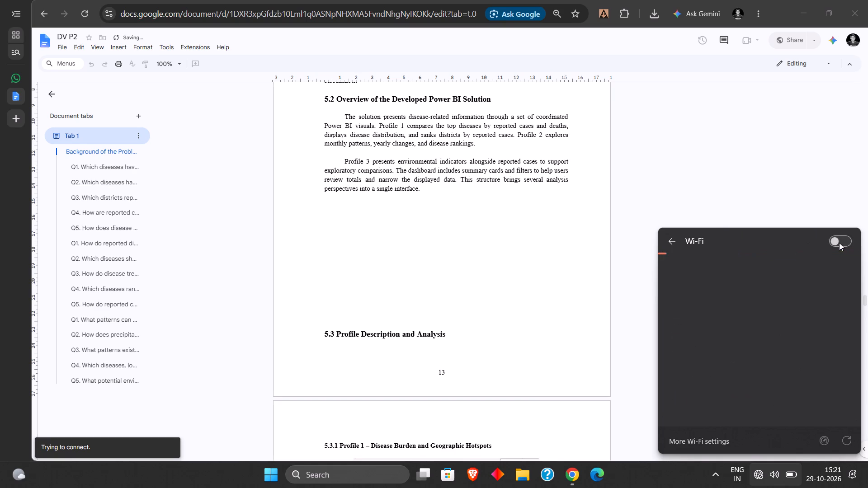
left_click(835, 238)
left_click(756, 266)
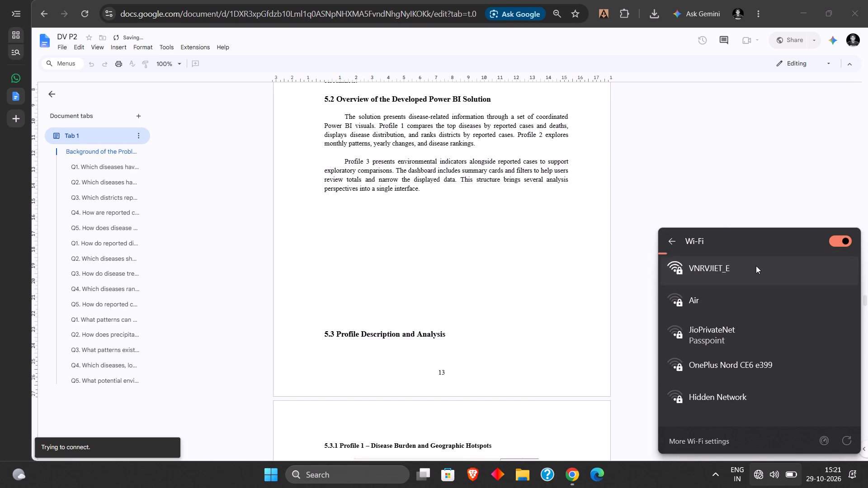
left_click(802, 315)
left_click(732, 196)
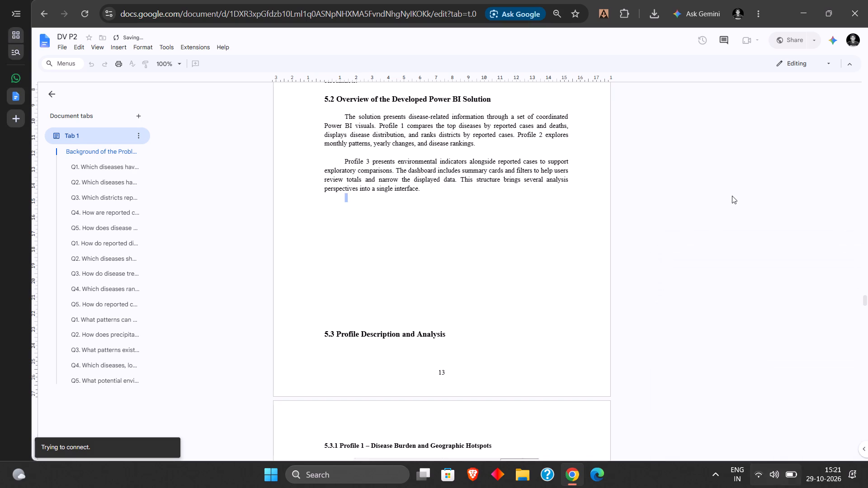
Add one more blank line above the 5.3 Profile Description and Analysis heading so the section starts on page 14.
left_click(324, 332)
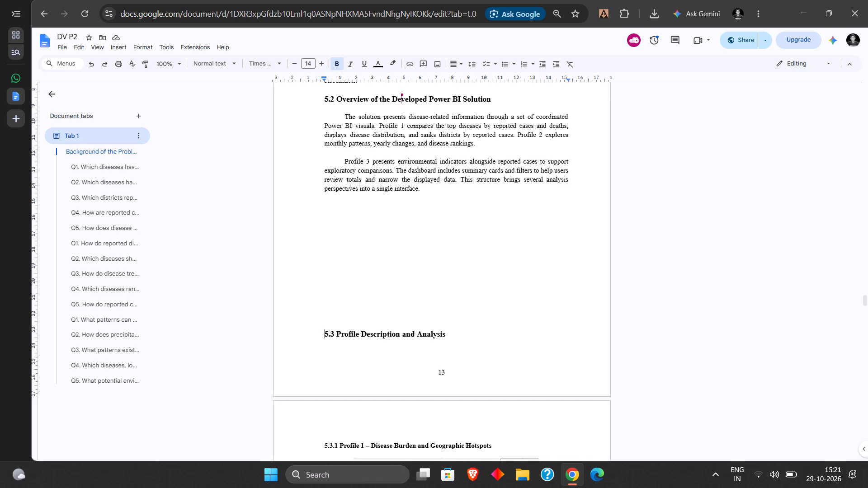
scroll(354, 319, "down", 4)
scroll(363, 315, "up", 4)
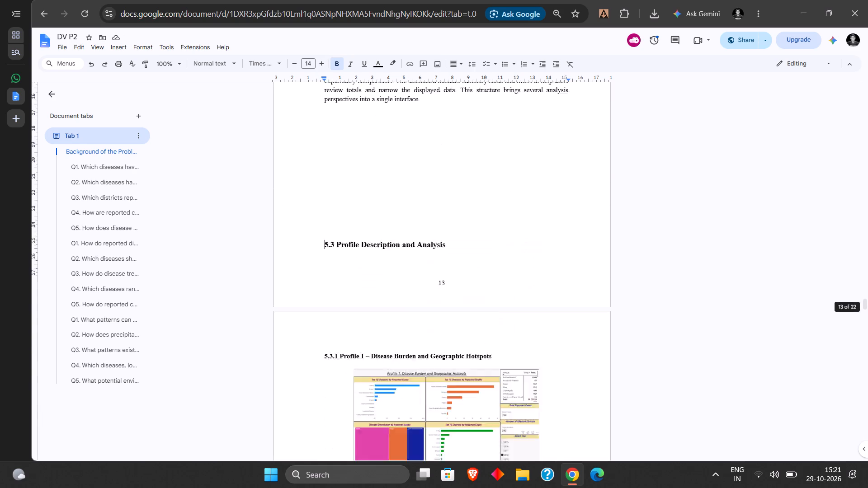
key("Return")
scroll(334, 319, "down", 6)
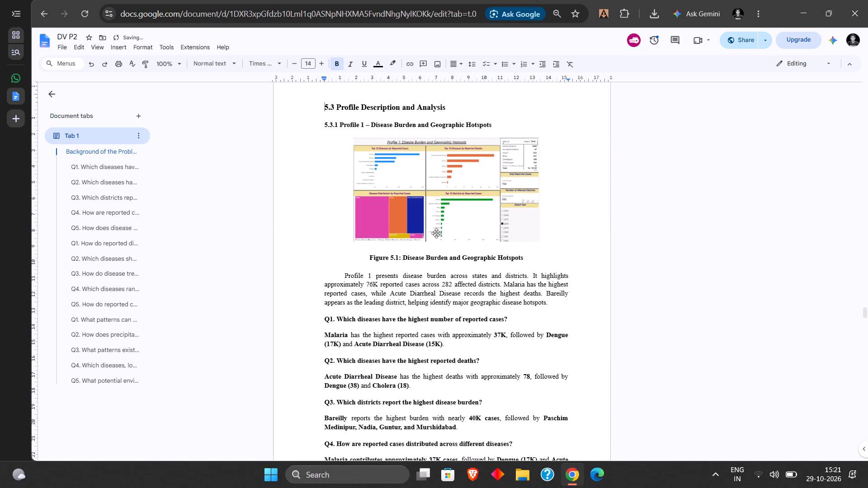
Shrink the Profile 1 dashboard image in stages until the Q5 answer fits on page 14 and section 5.3.2 starts on page 15.
scroll(436, 274, "down", 4)
scroll(436, 274, "up", 2)
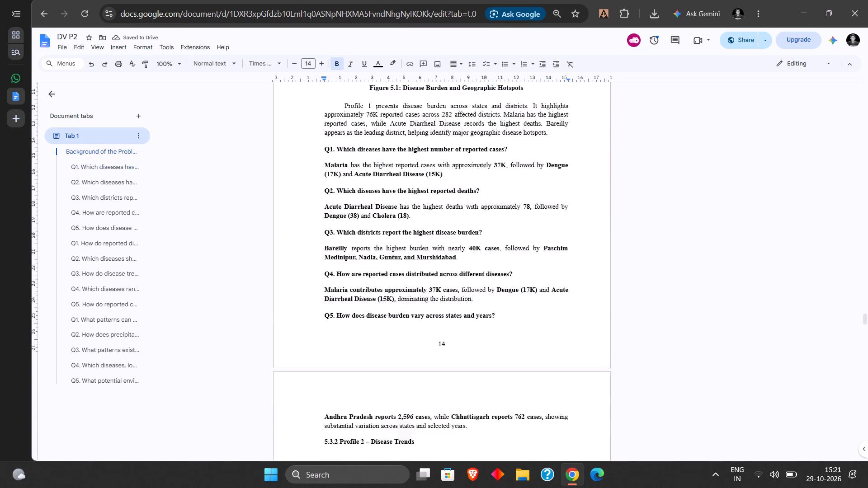
scroll(436, 274, "up", 3)
left_click(449, 245)
left_click_drag(538, 297, 527, 291)
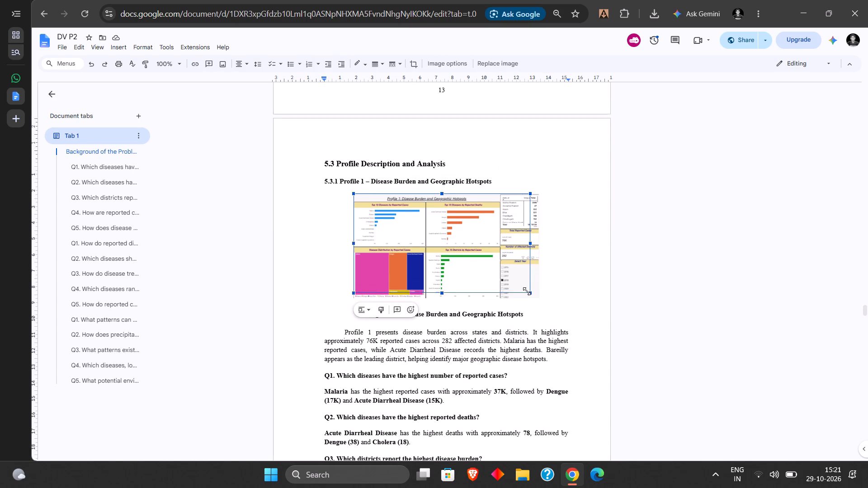
left_click_drag(527, 291, 525, 291)
scroll(525, 292, "down", 5)
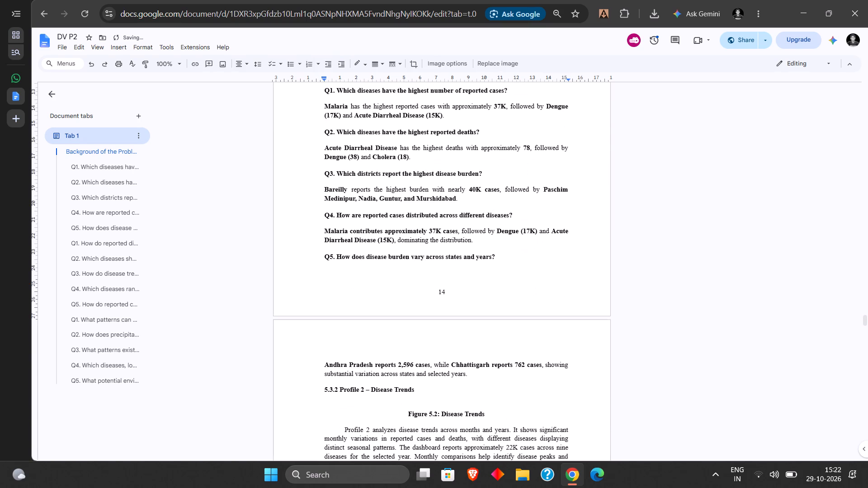
scroll(525, 291, "up", 4)
left_click_drag(531, 235, 516, 222)
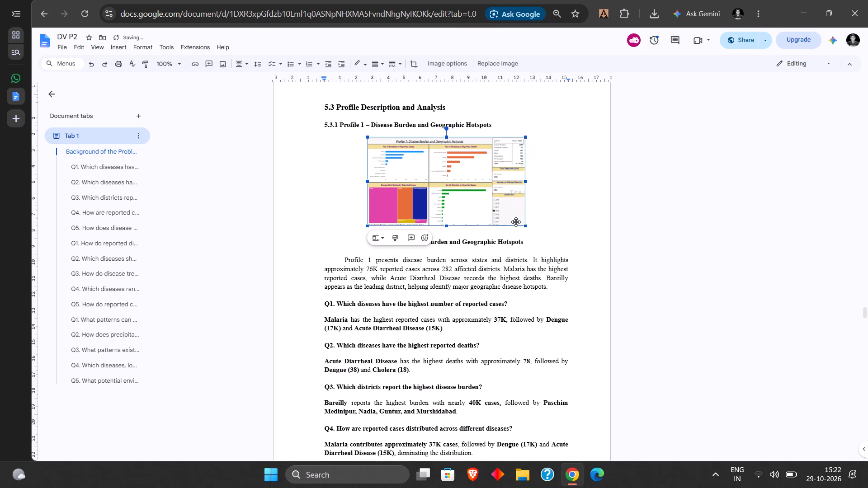
scroll(526, 256, "down", 6)
scroll(526, 256, "up", 3)
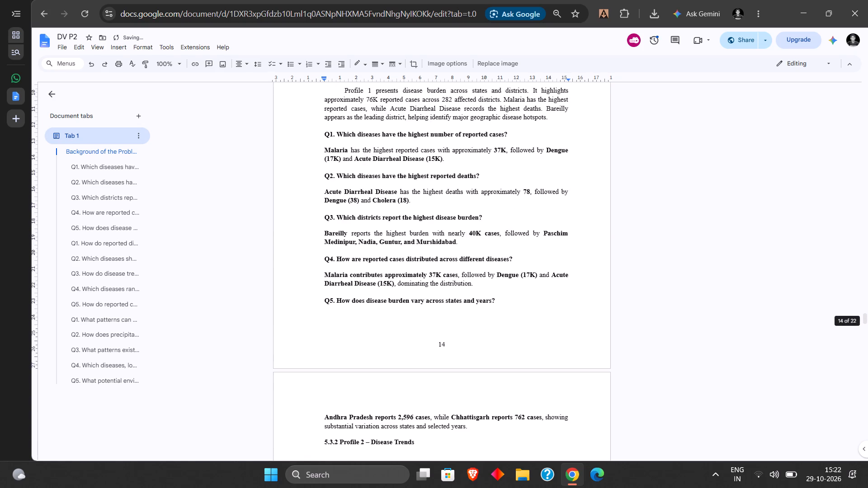
scroll(526, 256, "up", 4)
left_click_drag(526, 282, 515, 272)
scroll(537, 280, "down", 5)
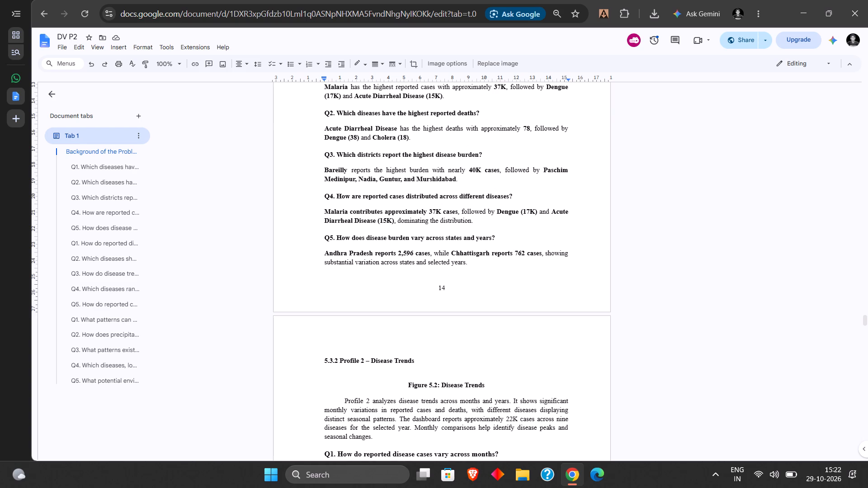
Examine the layout of the Profile 2 and Profile 3 sections on pages 15 to 17, including their images, captions and page breaks.
scroll(530, 344, "down", 2)
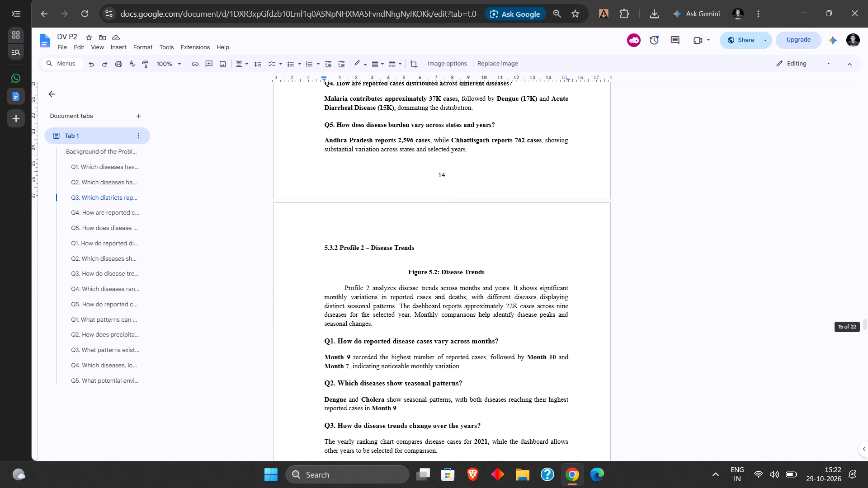
scroll(448, 257, "down", 8)
scroll(460, 265, "up", 4)
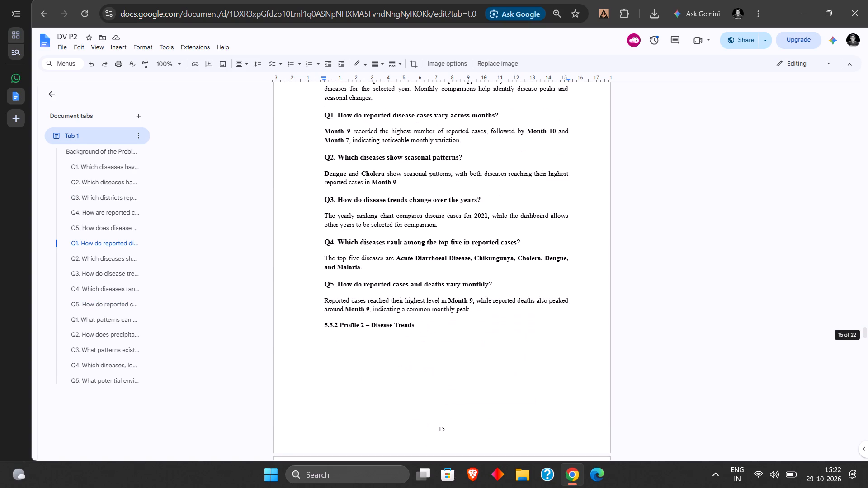
scroll(460, 265, "down", 5)
scroll(461, 267, "up", 10)
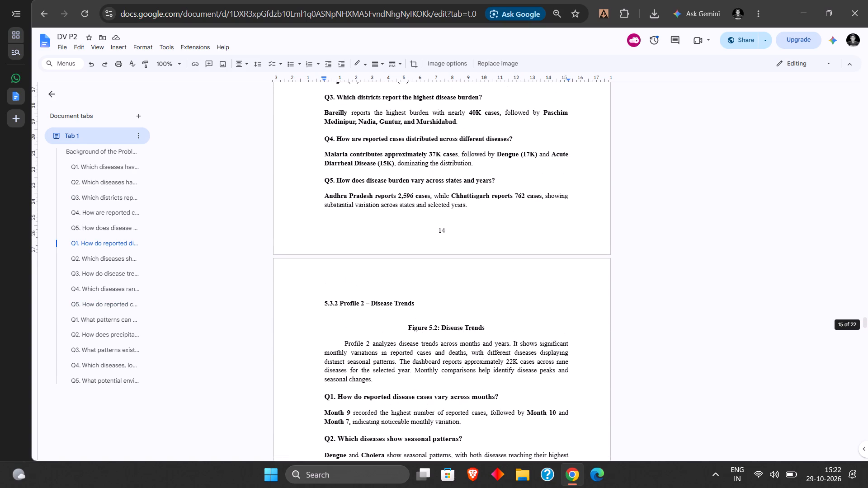
scroll(460, 264, "up", 1)
scroll(460, 269, "down", 5)
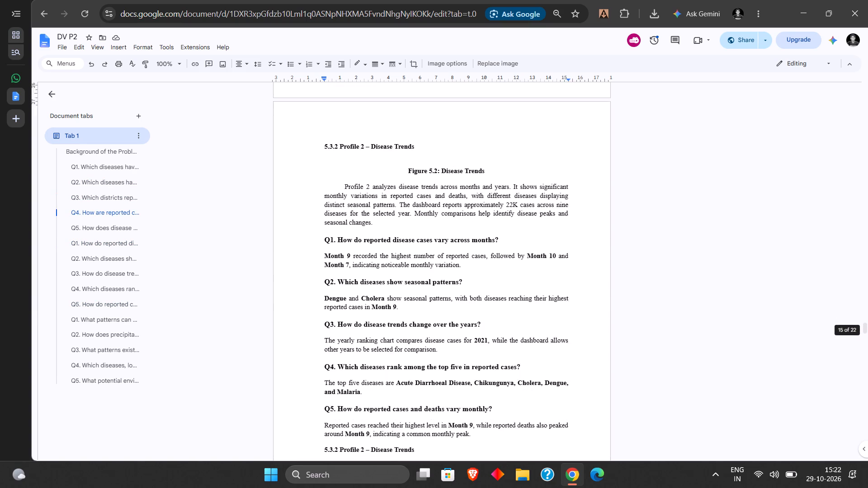
scroll(460, 269, "down", 15)
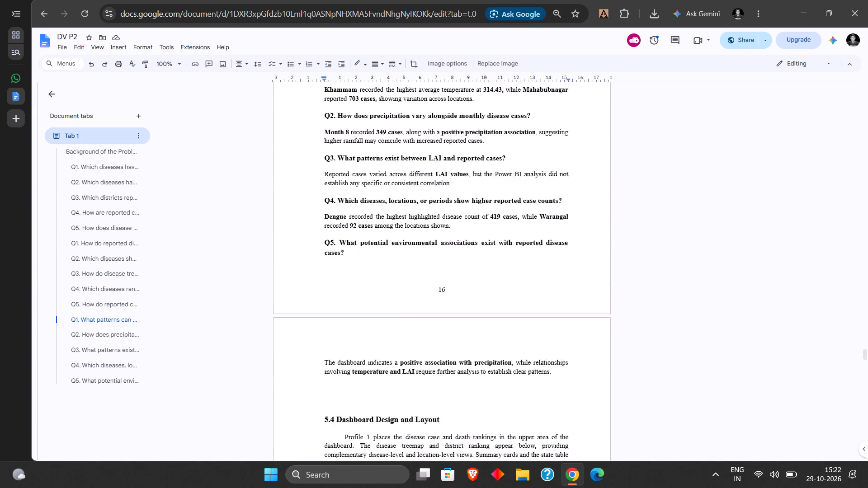
scroll(462, 286, "up", 9)
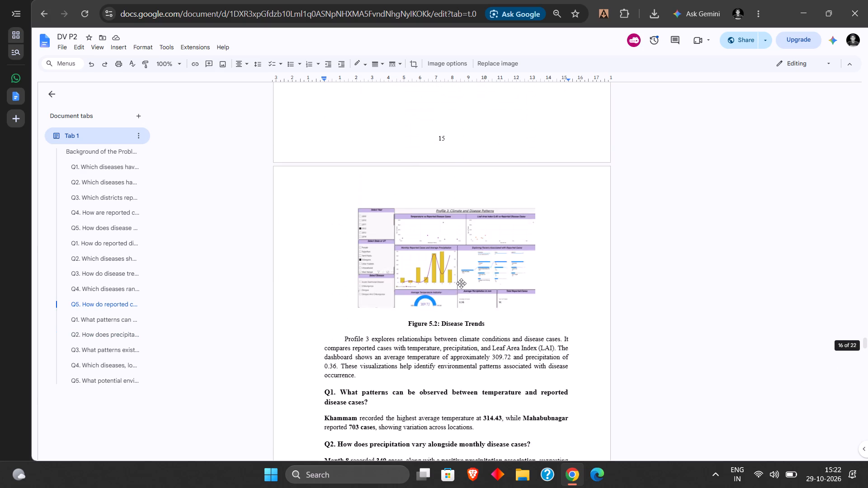
Remove the profile number 2 from the duplicate 5.3.2 Disease Trends heading that precedes the Profile 3 dashboard image.
scroll(461, 283, "up", 4)
left_click(363, 268)
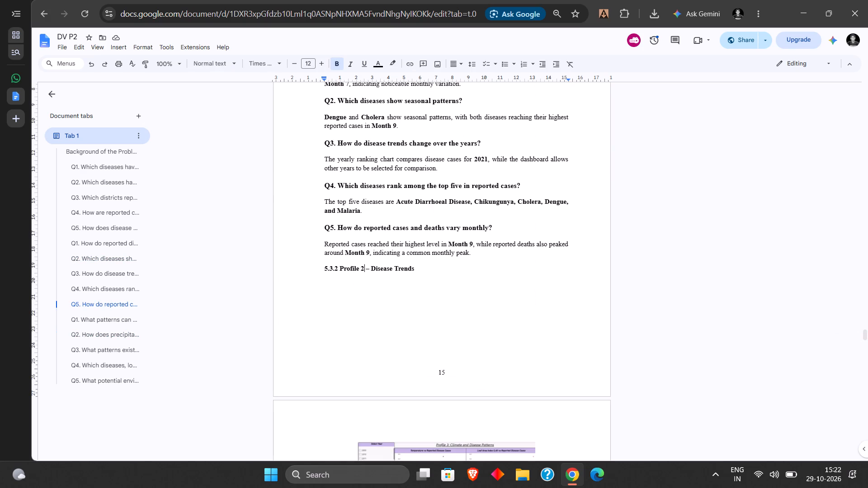
key("BackSpace")
key("Page_Down")
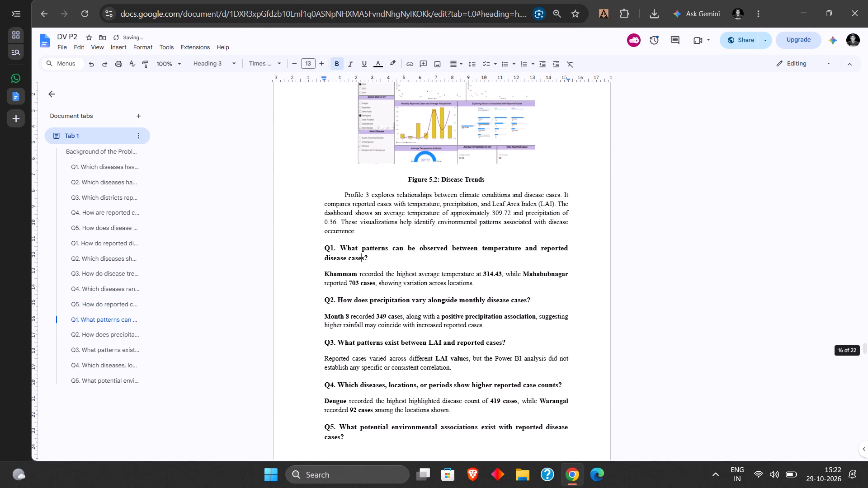
Review the page breaks and figure placement from the Chapter 5 title through the Profile 2 – Disease Trends section.
scroll(377, 273, "up", 4)
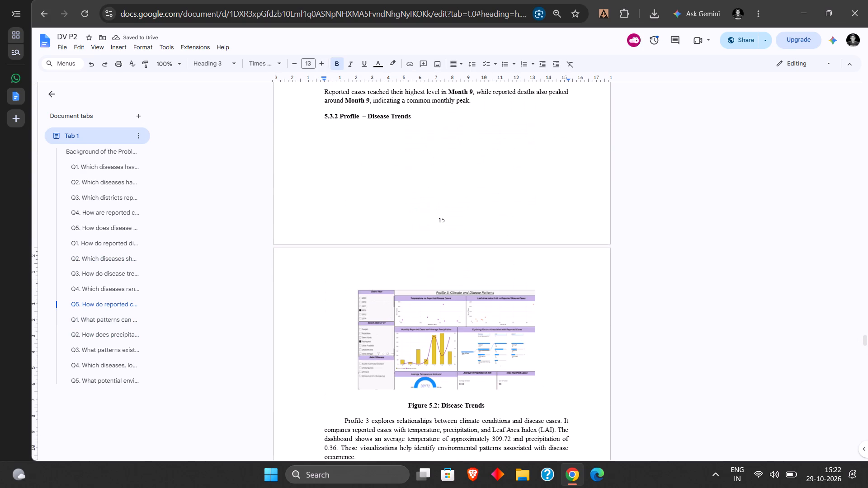
scroll(377, 273, "up", 8)
left_click(443, 277)
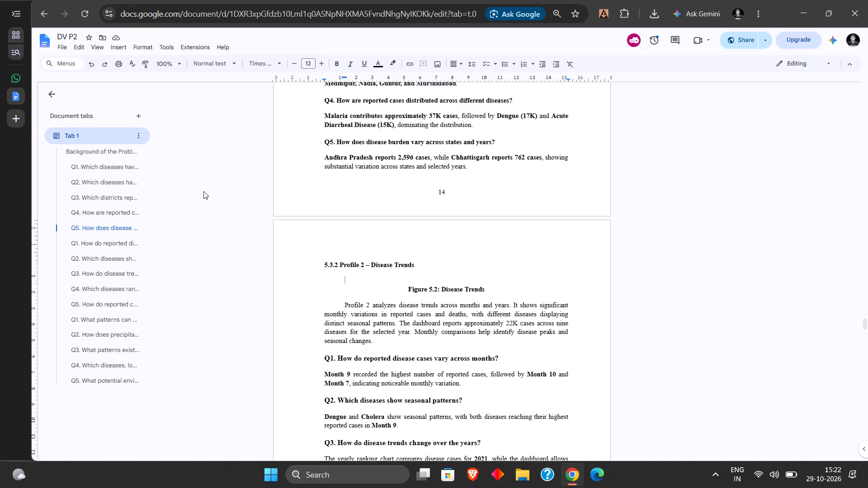
scroll(398, 295, "up", 6)
scroll(398, 309, "down", 3)
scroll(398, 313, "up", 17)
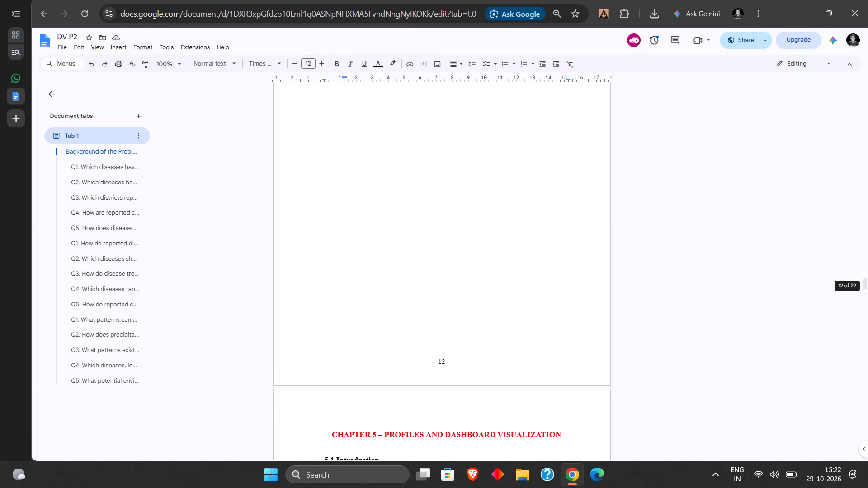
scroll(398, 313, "down", 20)
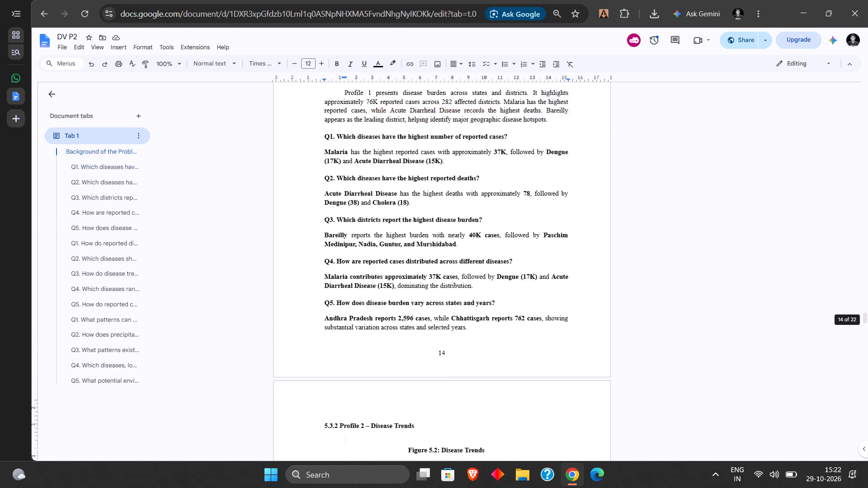
Insert six blank lines after the Profile 2 Q5 answer to move the duplicate 5.3.2 heading onto the Profile 3 dashboard's page.
scroll(404, 321, "down", 4)
scroll(404, 318, "up", 2)
scroll(406, 341, "down", 5)
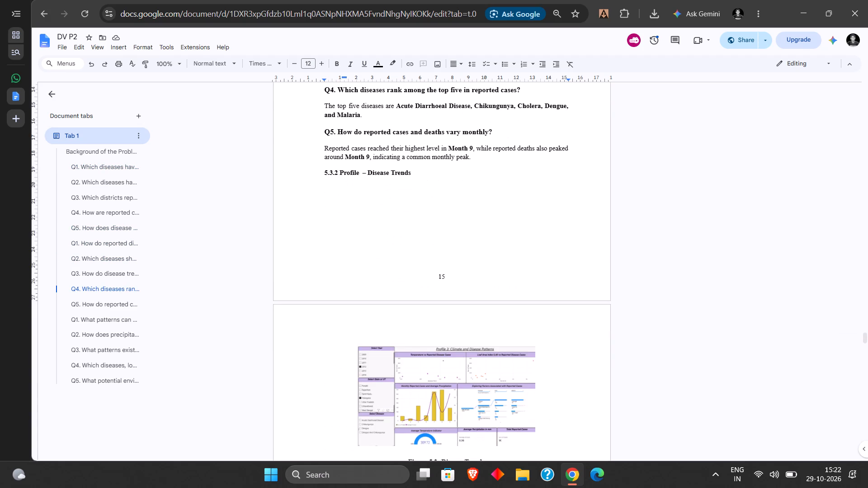
left_click(500, 164)
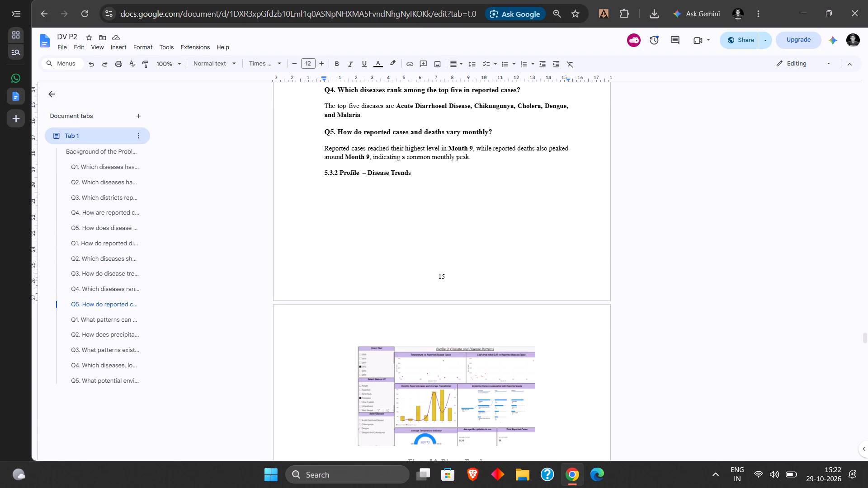
key("Return")
key("Return")
key("Return")
key("Return")
key("Return")
key("Return")
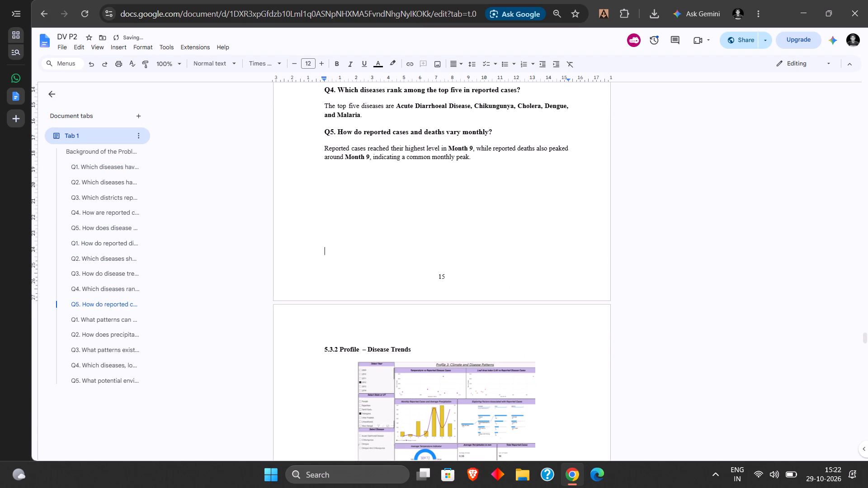
Renumber the heading above the Profile 3 dashboard image as 5.3.3.
left_click(339, 346)
type("\\3")
key("BackSpace")
key("BackSpace")
key("BackSpace")
key("3")
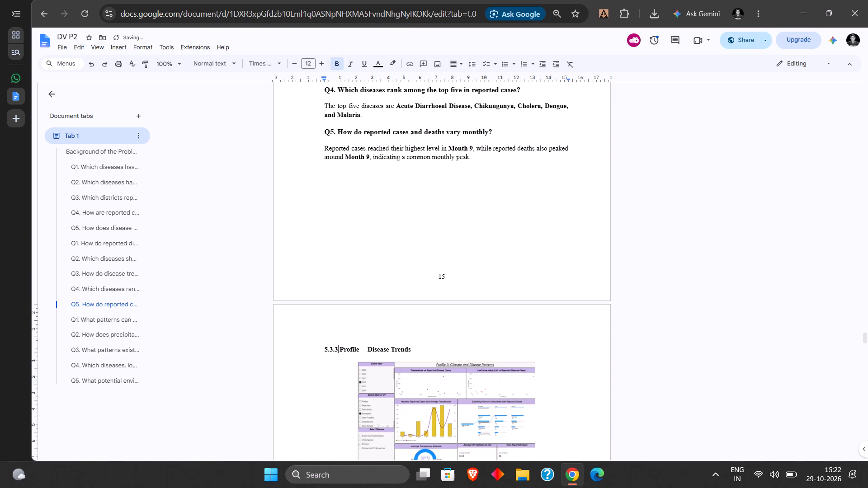
Add the profile number 3 before the dash in the 5.3.3 heading above the Profile 3 dashboard image.
scroll(346, 345, "down", 2)
scroll(460, 273, "up", 6, "ctrl")
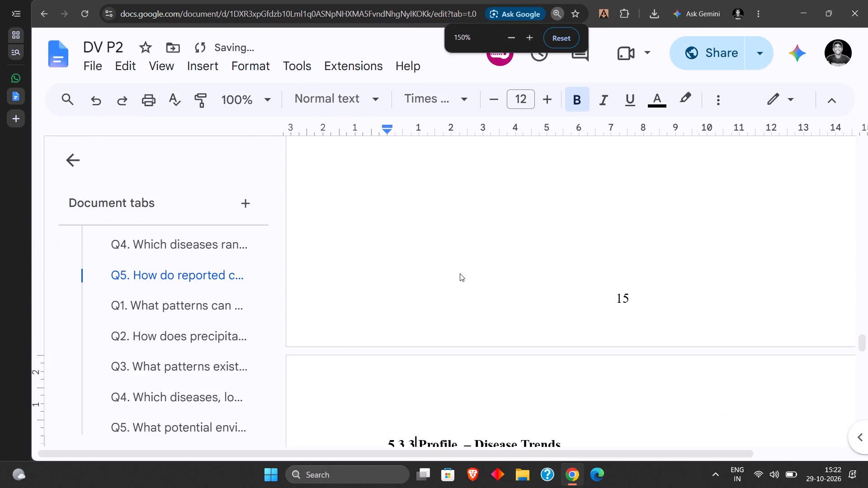
scroll(460, 275, "down", 2, "ctrl")
scroll(476, 240, "down", 3, "ctrl")
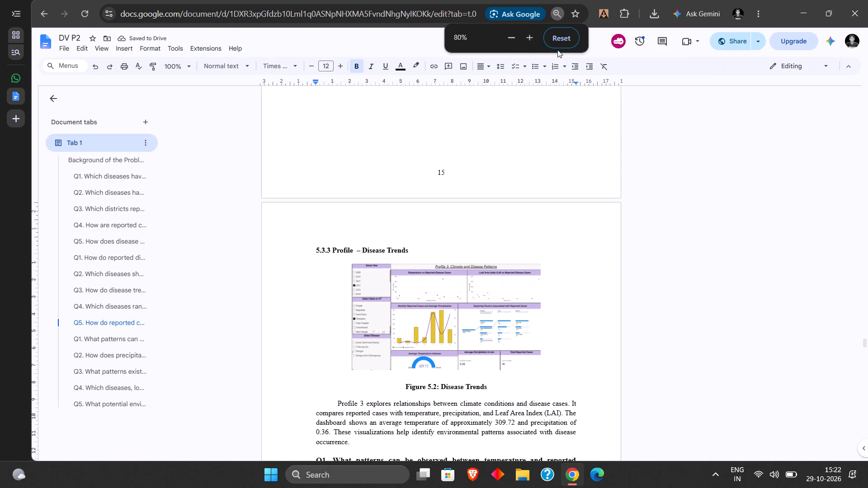
left_click(558, 48)
scroll(403, 305, "down", 1)
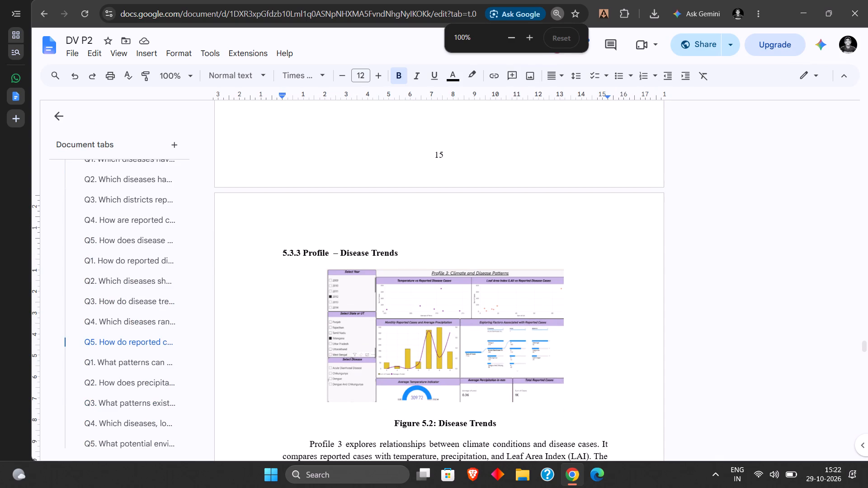
scroll(340, 249, "up", 6)
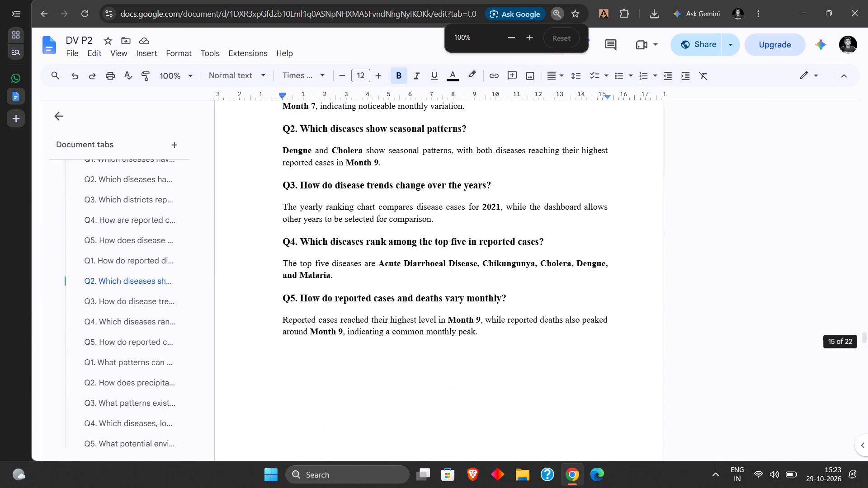
scroll(340, 249, "up", 4)
scroll(340, 249, "down", 11)
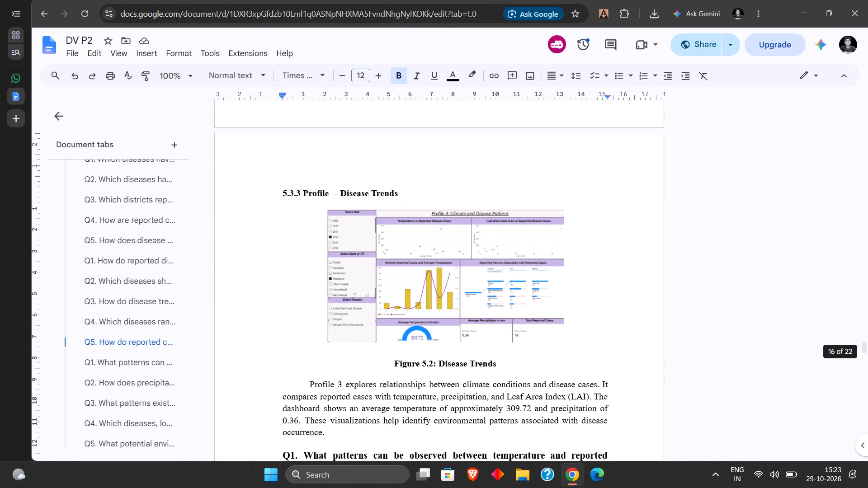
left_click(335, 194)
key("3")
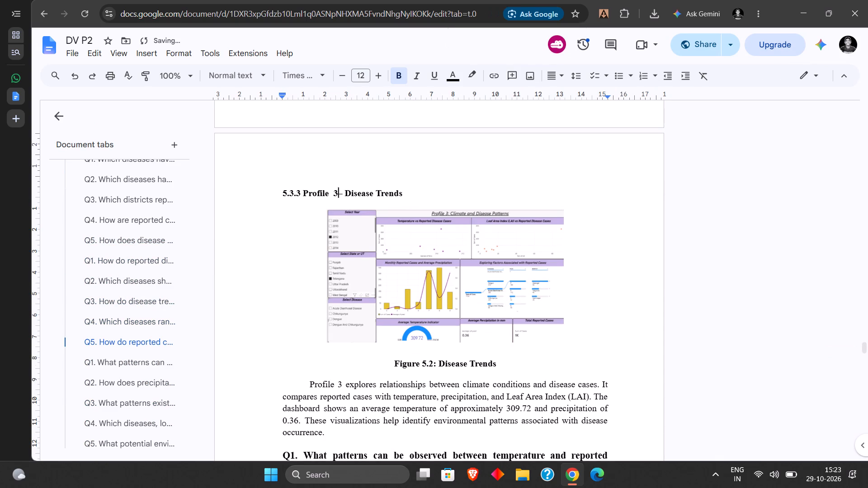
key("space")
Change the title text of the 5.3.3 Profile 3 heading to "Climate and Disease Patterns".
left_click_drag(349, 191, 380, 193)
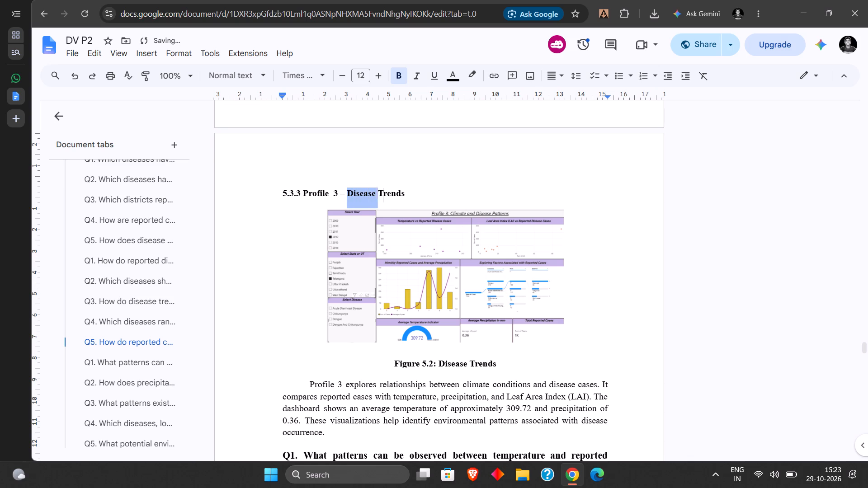
left_click_drag(380, 193, 390, 193)
double_click(391, 193)
key("p")
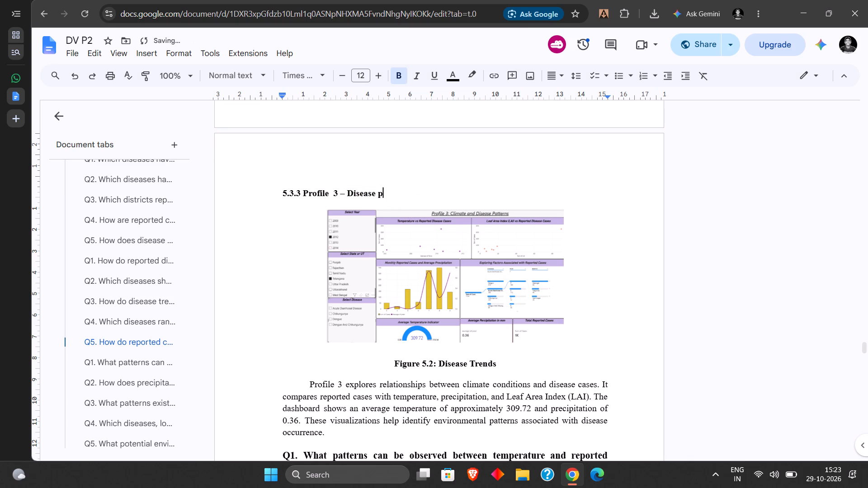
key("BackSpace")
type("Pattterns")
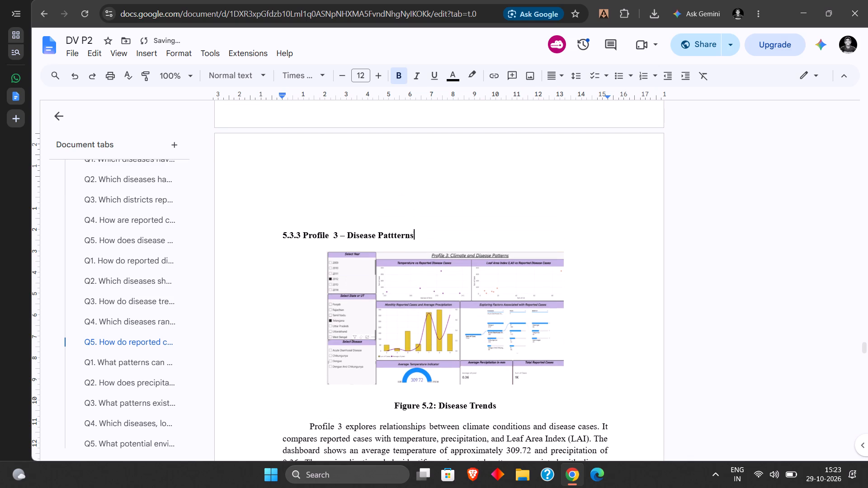
key("ctrl+Left")
key("ctrl+Left")
key("ctrl+Left")
key("ctrl+Right")
type("Cl")
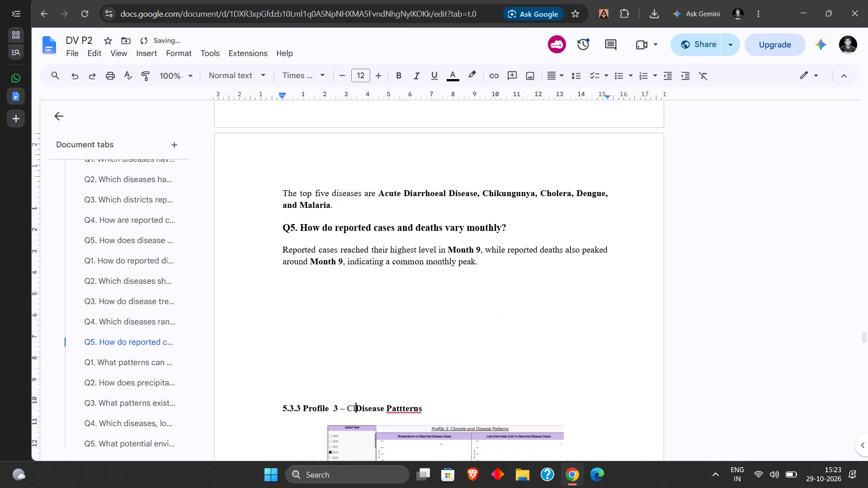
key("BackSpace")
key("BackSpace")
key("Right")
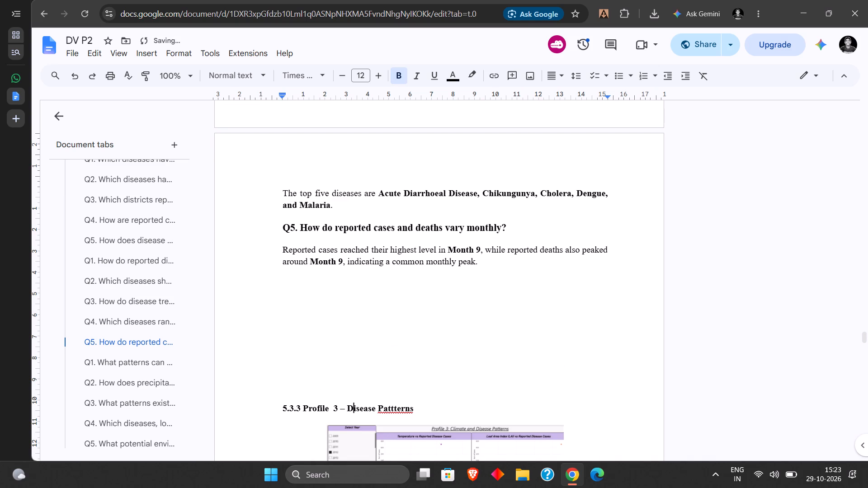
key("c")
key("BackSpace")
key("BackSpace")
type("Climate")
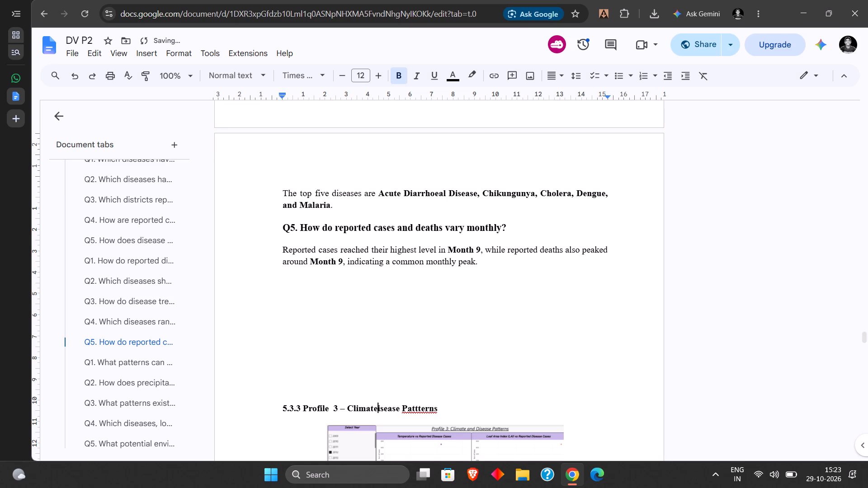
key("space")
type("and D")
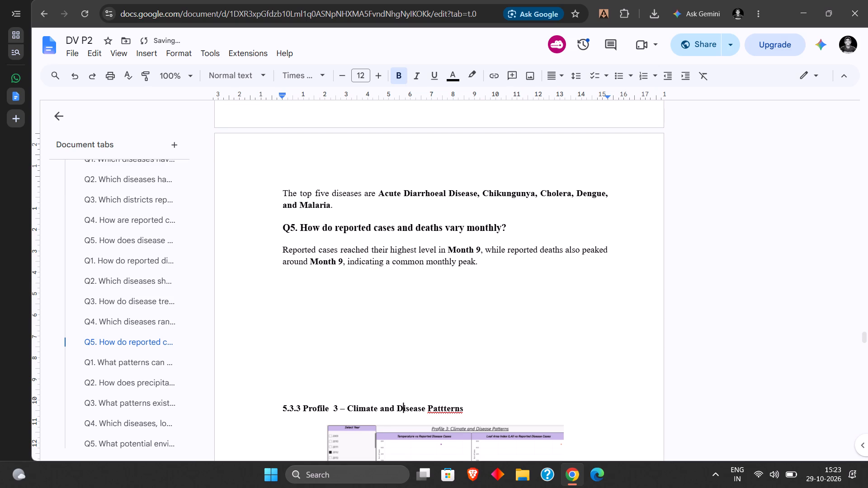
left_click(441, 405)
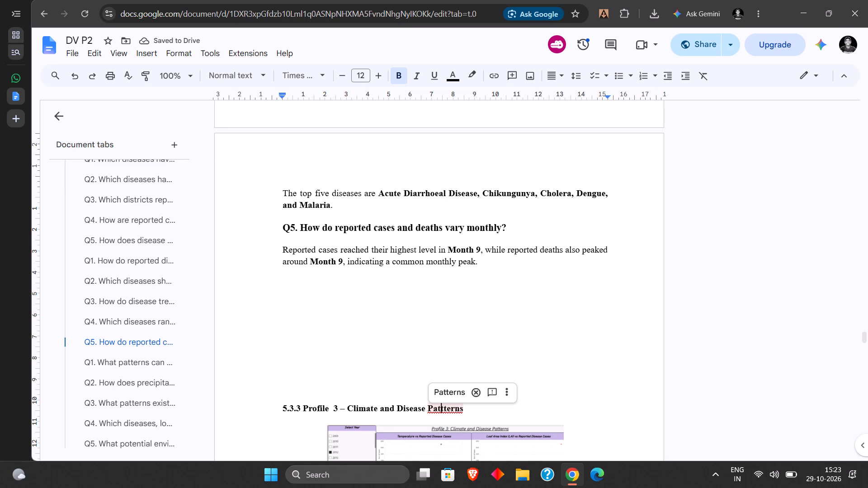
key("BackSpace")
Review the page breaks and spacing around the Profile 2 answers and the 5.3.3 Profile 3 section.
scroll(439, 412, "down", 4)
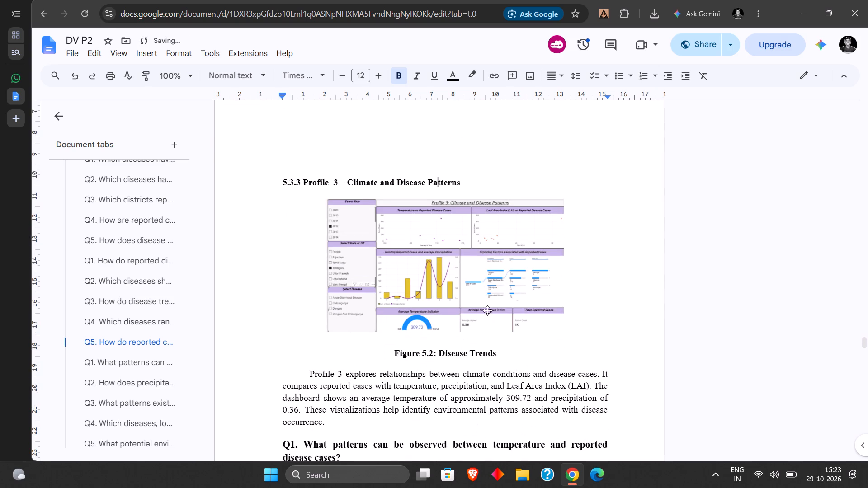
scroll(492, 305, "down", 2)
scroll(499, 302, "up", 3)
scroll(499, 302, "down", 1)
scroll(501, 302, "down", 1, "ctrl")
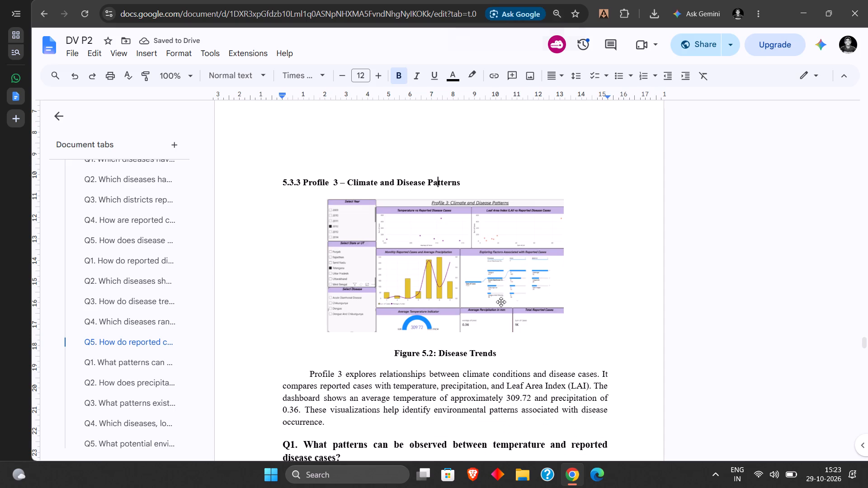
scroll(501, 302, "down", 1, "ctrl")
left_click(564, 48)
scroll(480, 240, "down", 2)
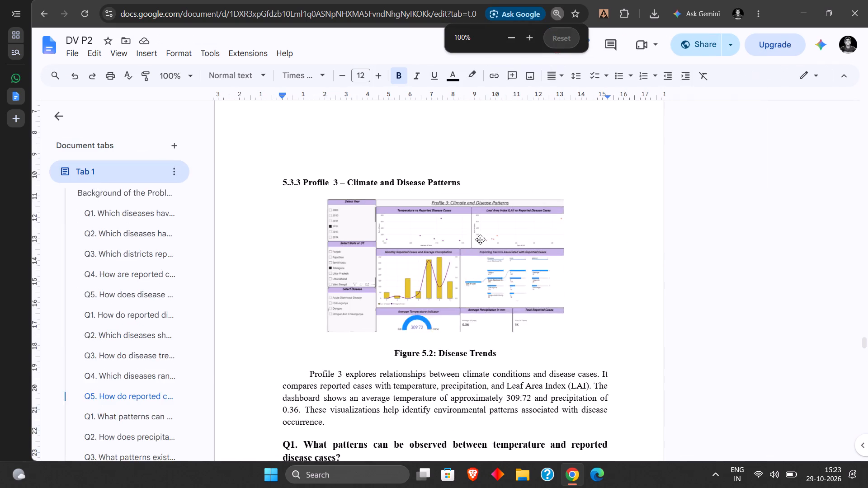
scroll(480, 239, "down", 6)
scroll(484, 227, "up", 7)
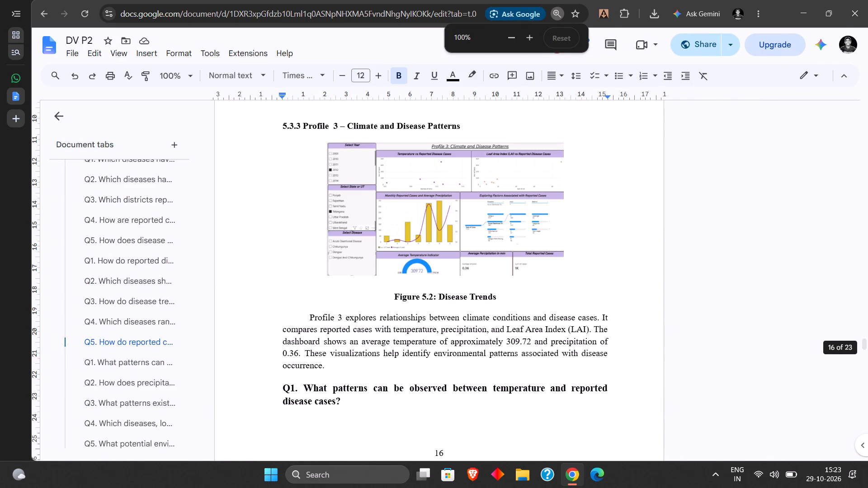
scroll(379, 259, "up", 12)
scroll(387, 266, "down", 8)
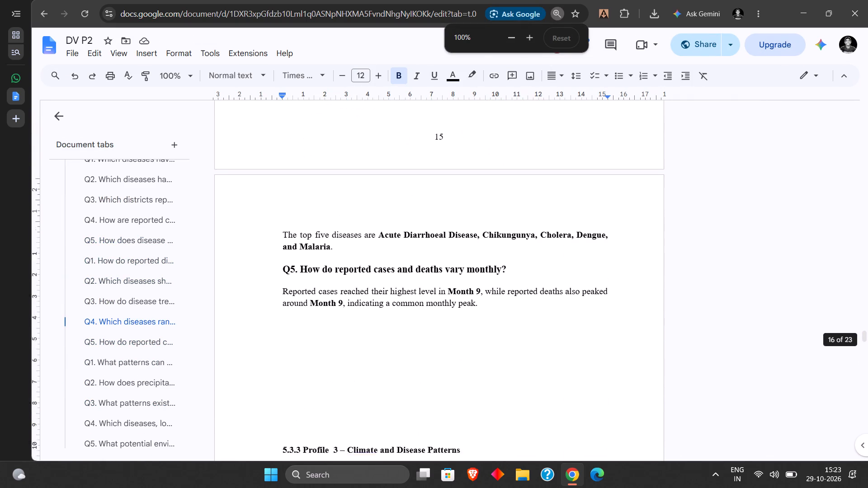
scroll(399, 269, "up", 13)
scroll(401, 272, "down", 1)
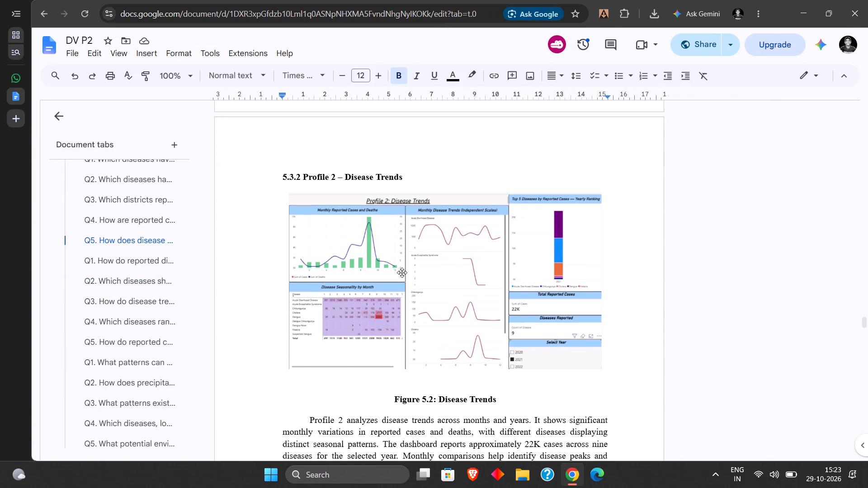
Shrink the Profile 2 Disease Trends dashboard image under the 5.3.2 heading proportionally to about 10 cm wide.
scroll(402, 272, "down", 2, "ctrl")
scroll(403, 272, "up", 1)
left_click(455, 290)
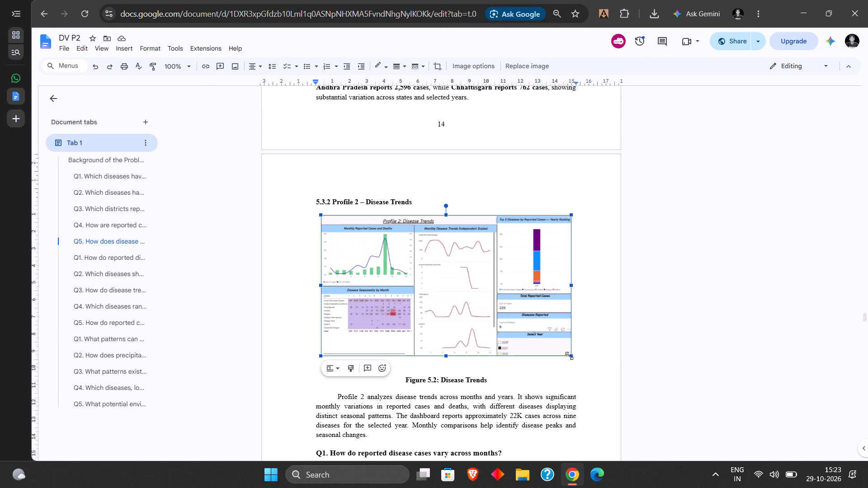
left_click_drag(569, 356, 536, 308)
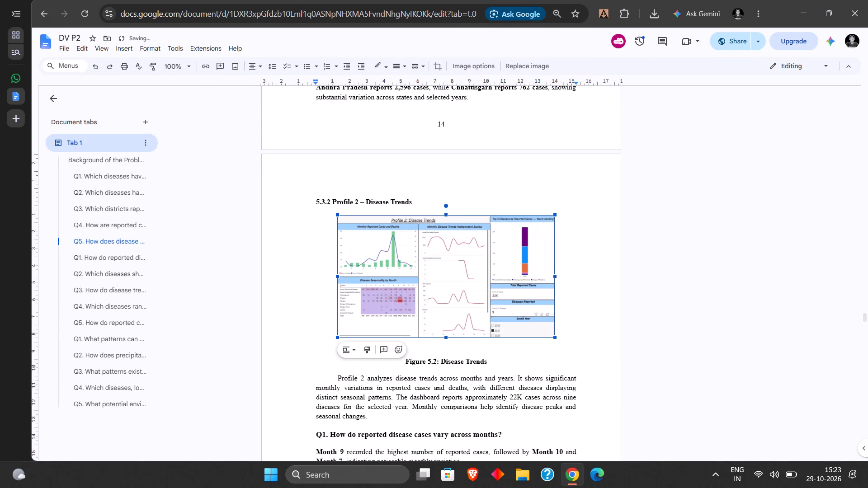
left_click_drag(555, 338, 538, 295)
left_click_drag(547, 327, 533, 303)
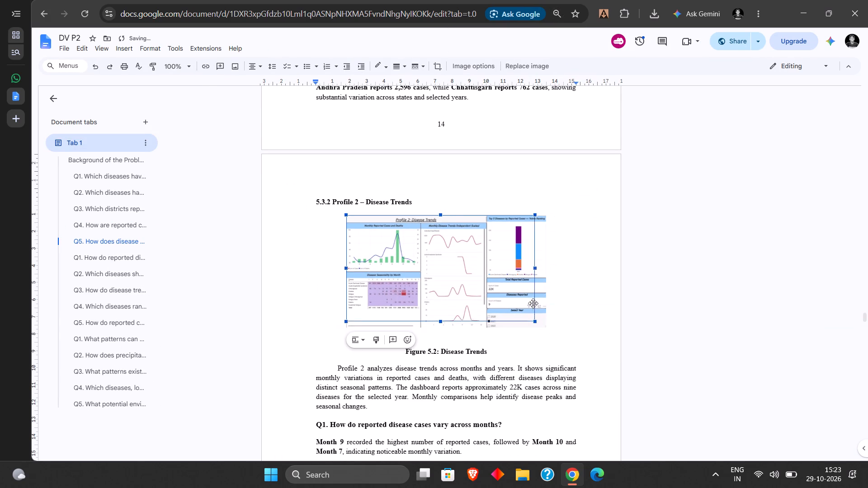
left_click_drag(533, 303, 532, 301)
scroll(531, 302, "down", 5)
scroll(522, 287, "up", 4)
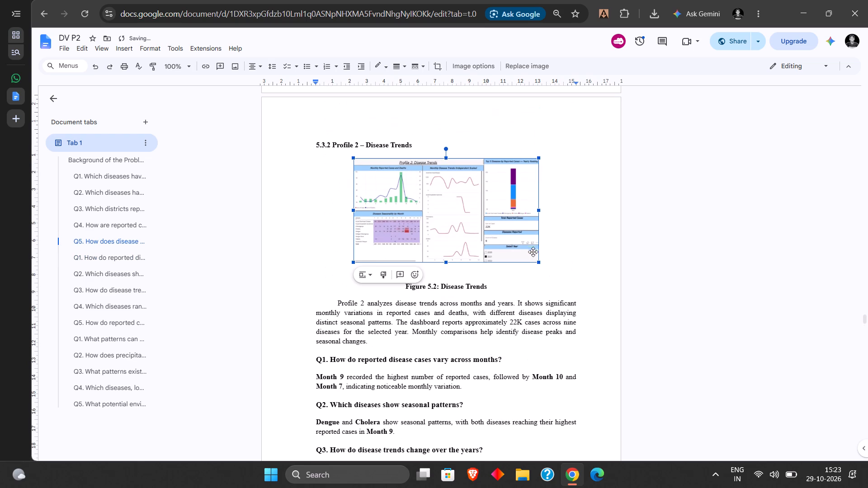
left_click_drag(539, 264, 526, 240)
Remove the blank line between the Profile 2 dashboard image and the Figure 5.2 caption.
left_click(500, 252)
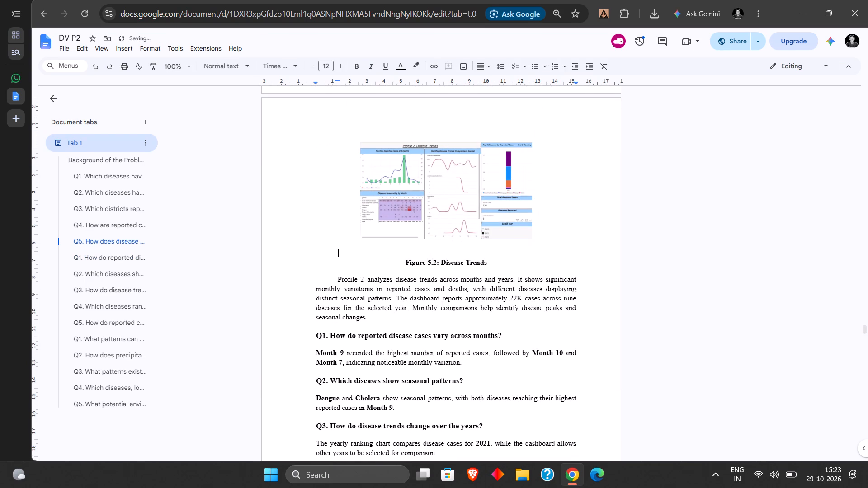
key("BackSpace")
key("BackSpace")
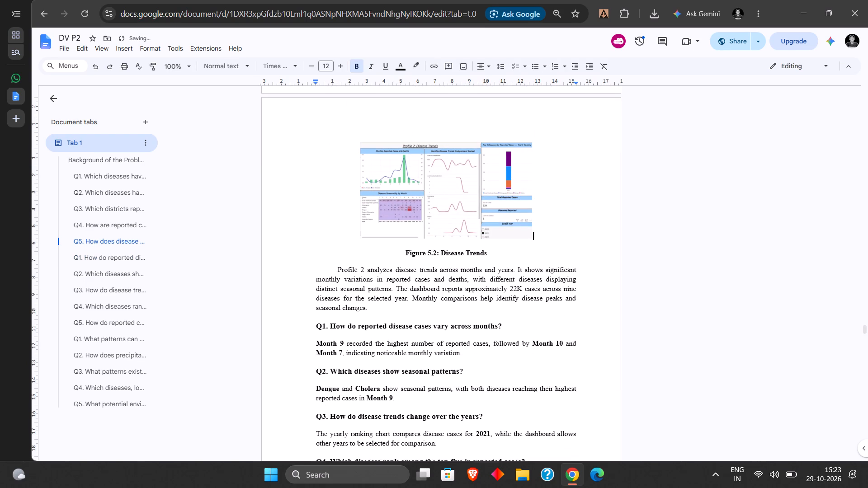
Move the Profile 2 description paragraph from below the Figure 5.2 caption to between the 5.3.2 heading and the dashboard image, as in section 5.3.1.
scroll(506, 254, "up", 4)
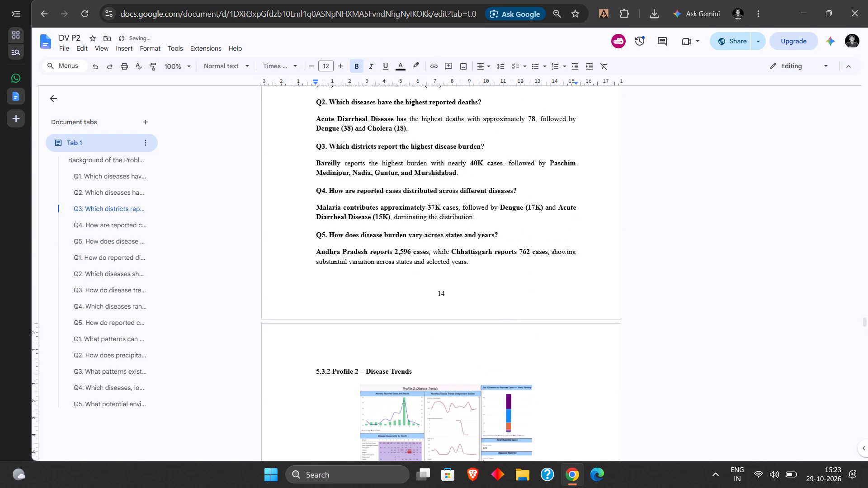
scroll(475, 283, "down", 4)
scroll(475, 282, "up", 10)
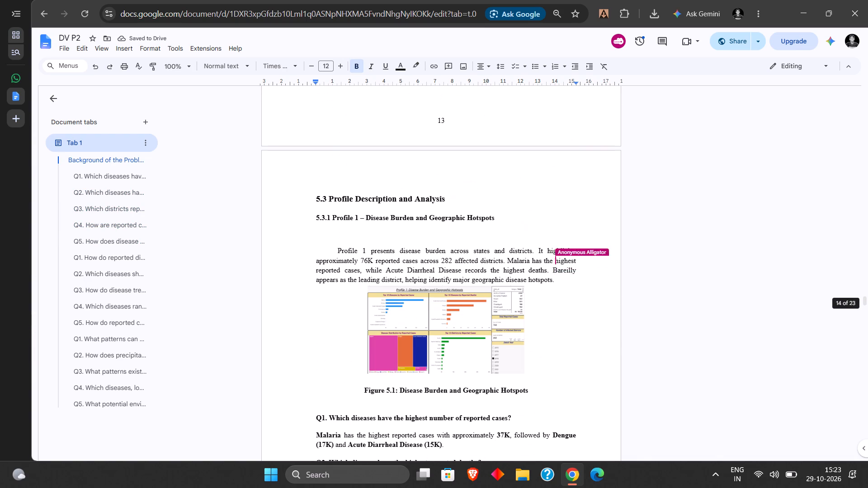
left_click(386, 237)
scroll(388, 243, "down", 5)
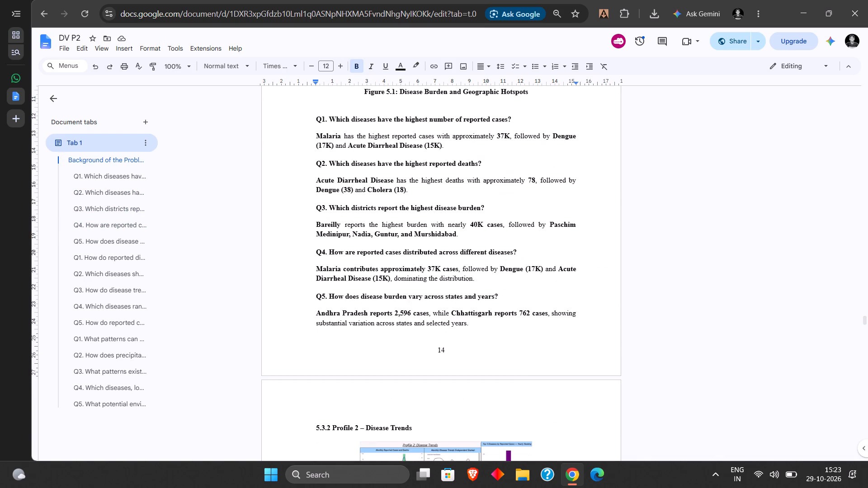
scroll(395, 247, "down", 5)
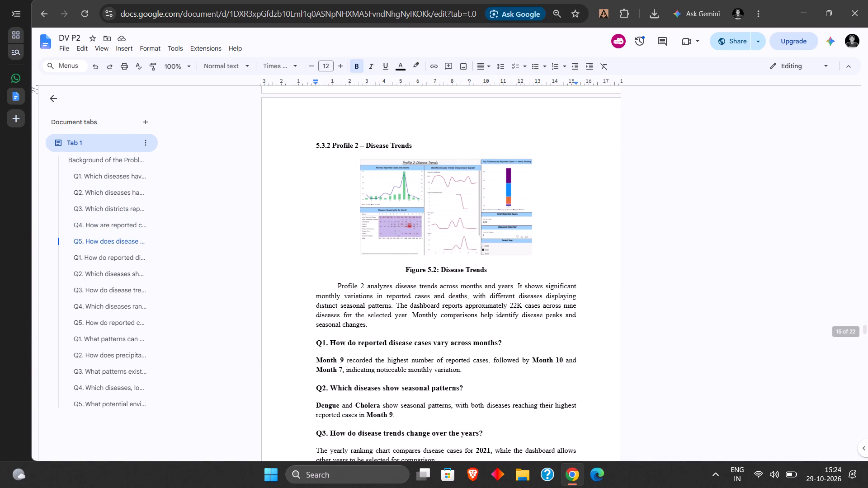
left_click_drag(337, 284, 380, 327)
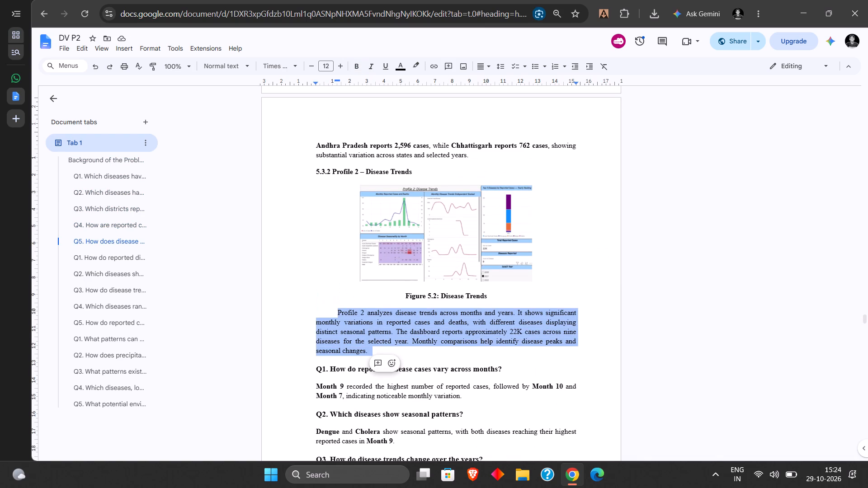
key("ctrl+x")
left_click(433, 181)
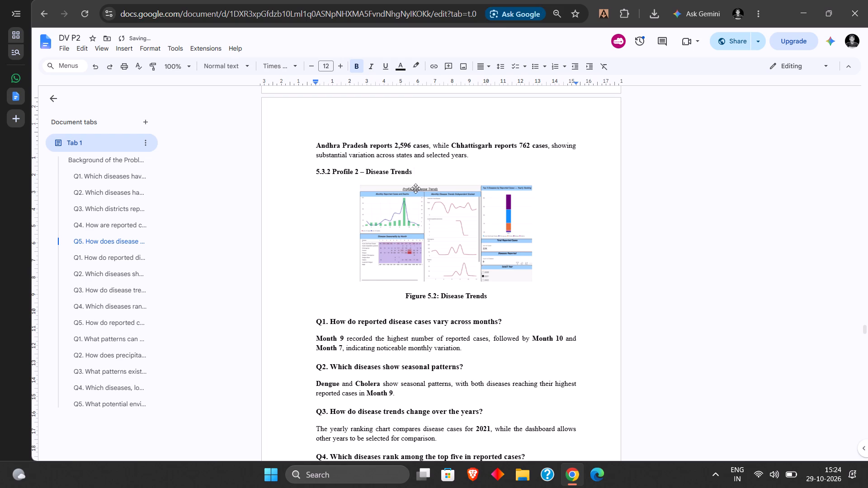
key("Return")
key("ctrl+v")
key("BackSpace")
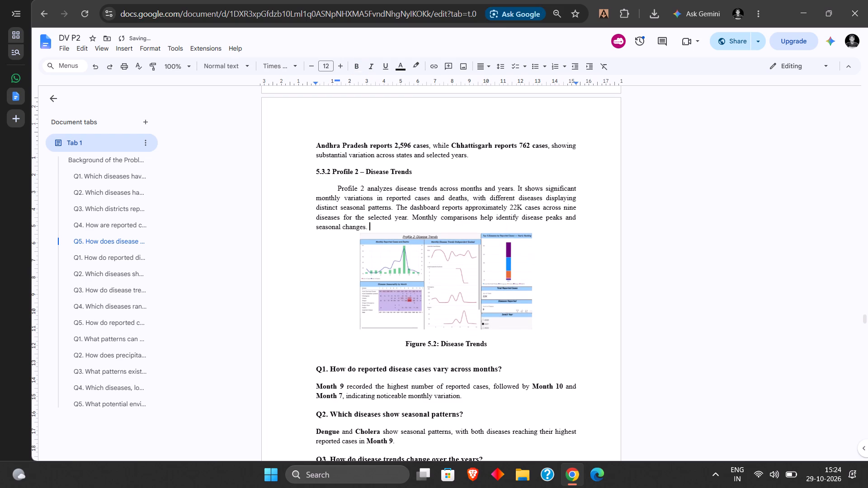
scroll(392, 206, "up", 5)
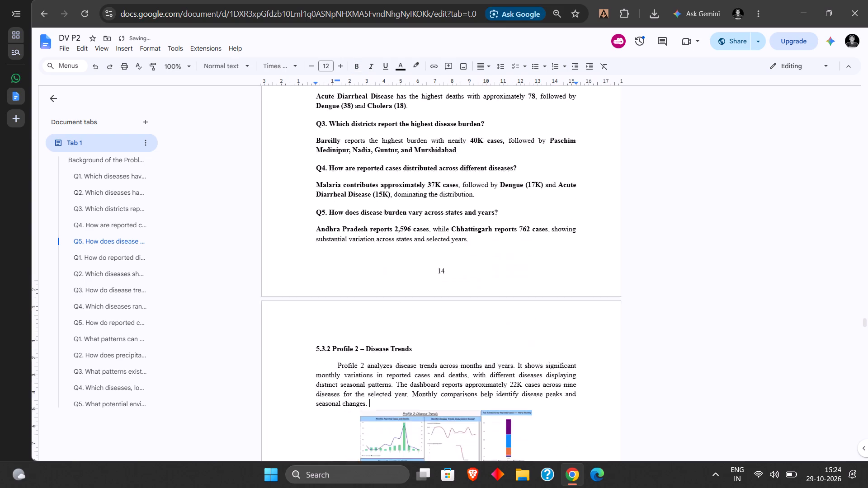
Undo the edits that placed the Profile 2 description paragraph above its dashboard image.
scroll(392, 206, "up", 4)
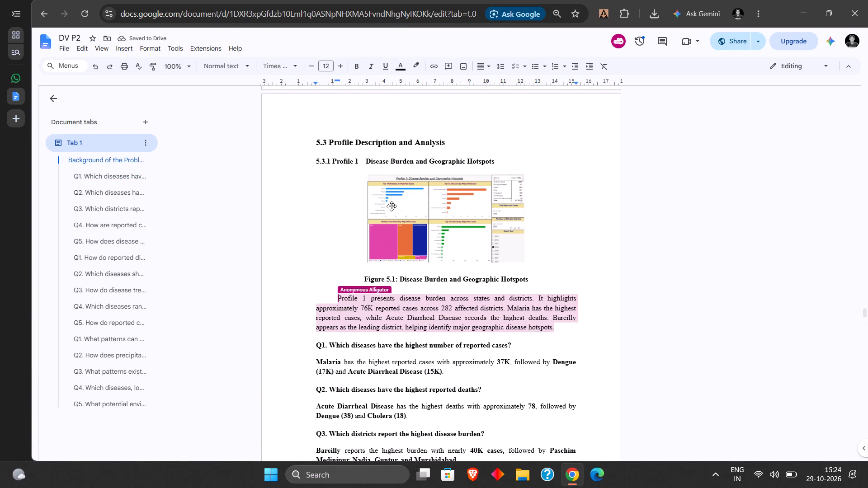
scroll(392, 206, "down", 7)
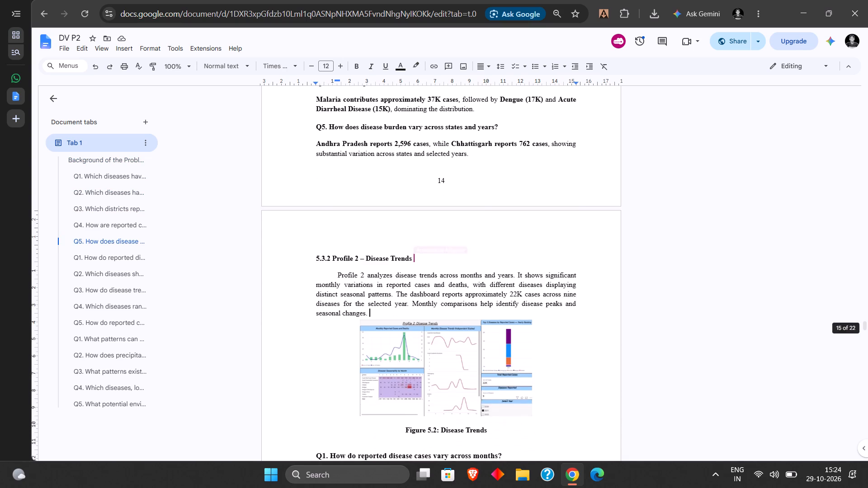
scroll(393, 211, "down", 2)
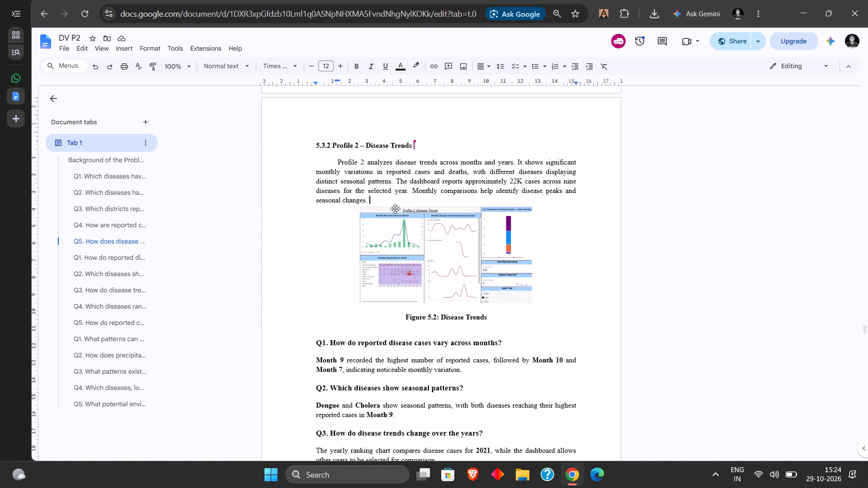
key("ctrl+z")
key("ctrl+z")
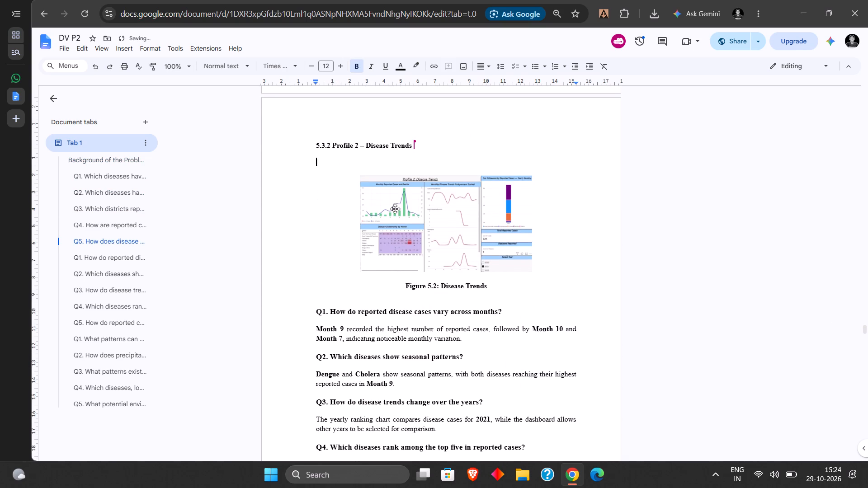
key("ctrl+z")
key("ctrl+z")
left_click(657, 222)
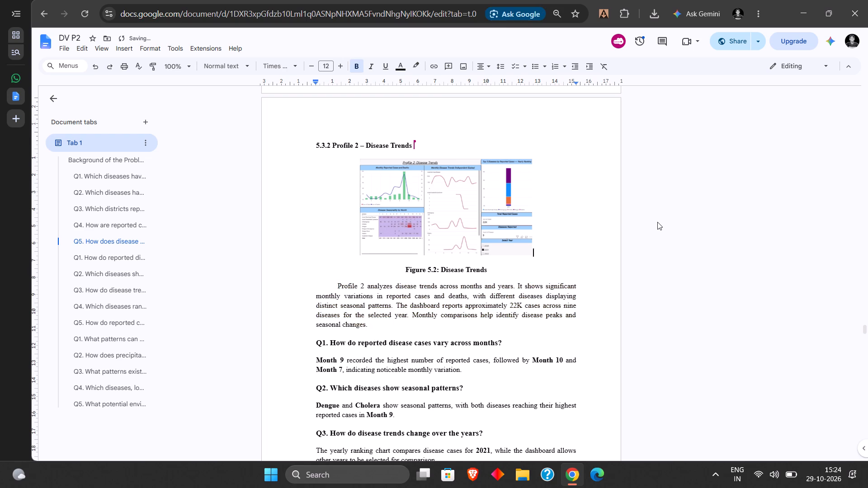
Delete all blank lines above the 5.3.3 Profile 3 heading so it starts at the top of page 16.
scroll(657, 222, "down", 8)
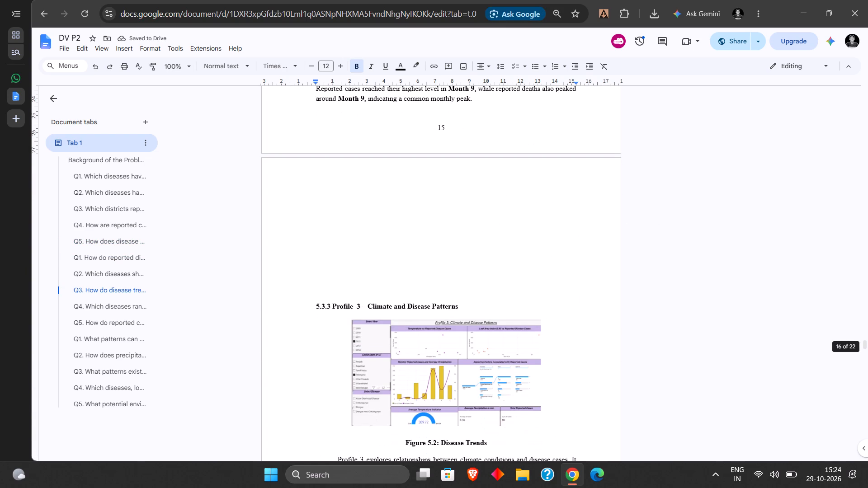
left_click_drag(377, 284, 312, 170)
key("Delete")
key("Delete")
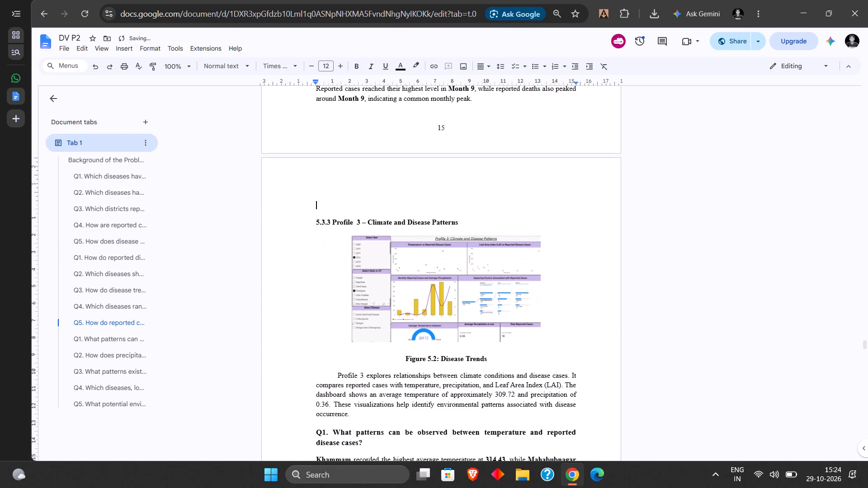
key("Delete")
scroll(368, 213, "up", 2)
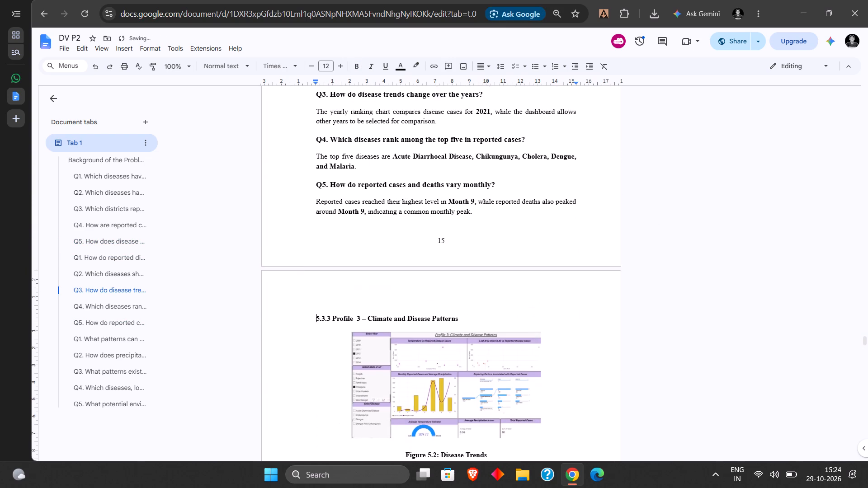
Shrink the Profile 3 dashboard image proportionally to about 10 cm wide to gain room on page 16.
scroll(368, 213, "down", 8)
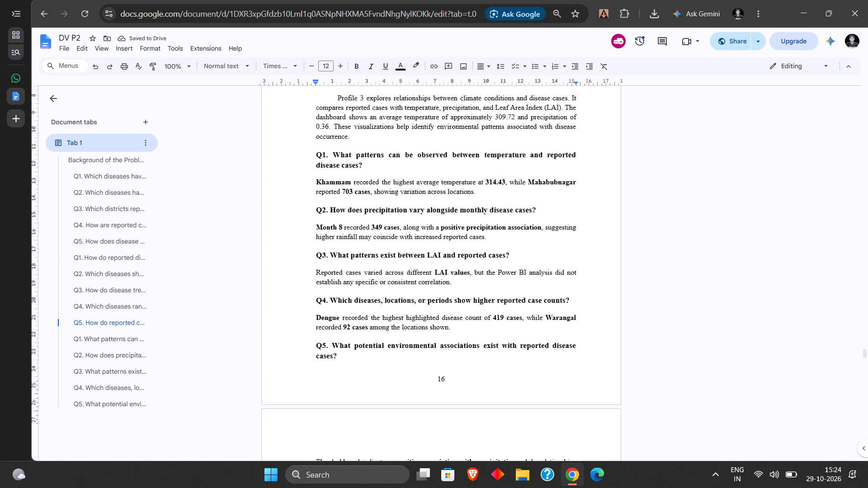
scroll(347, 242, "up", 4)
left_click(442, 188)
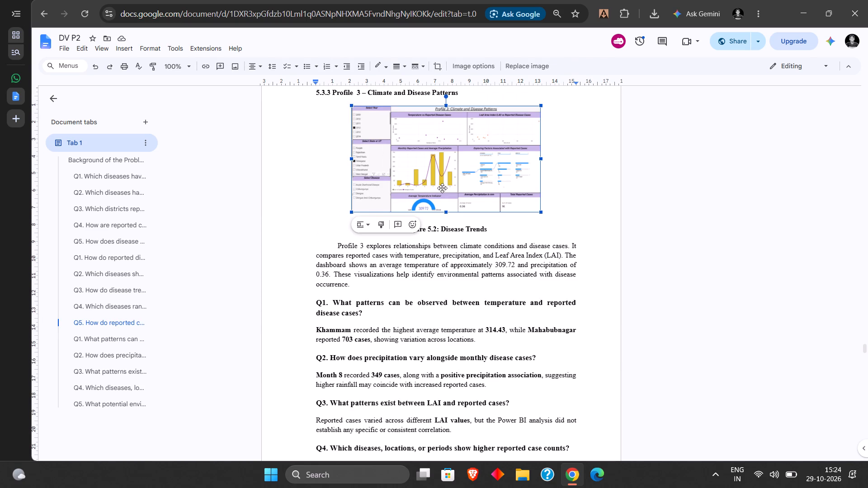
left_click_drag(542, 212, 527, 200)
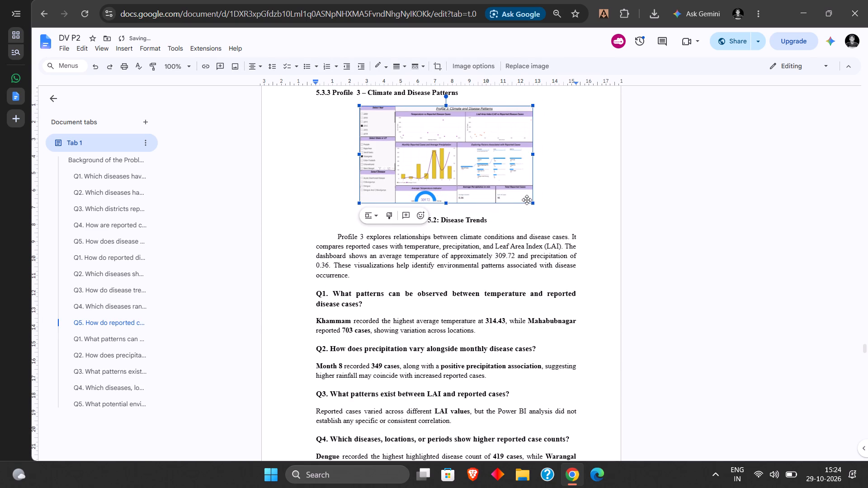
scroll(532, 219, "down", 5)
scroll(526, 211, "up", 5)
scroll(526, 211, "down", 3)
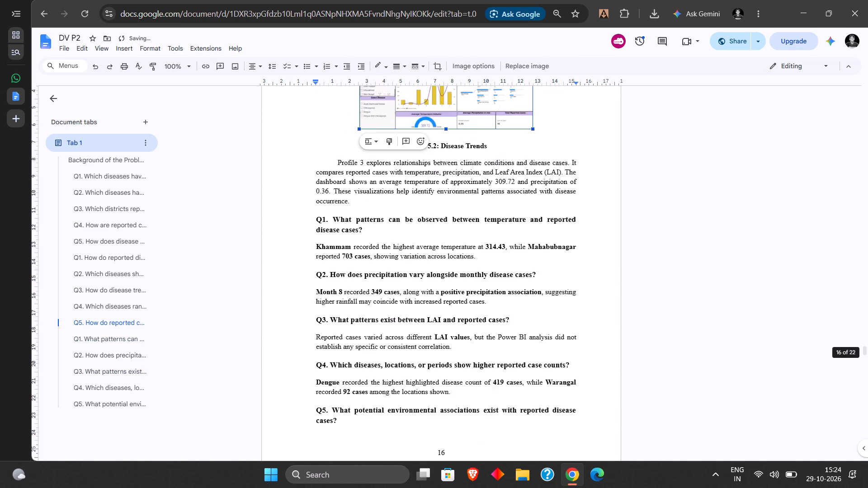
scroll(524, 209, "up", 3)
scroll(407, 223, "up", 2)
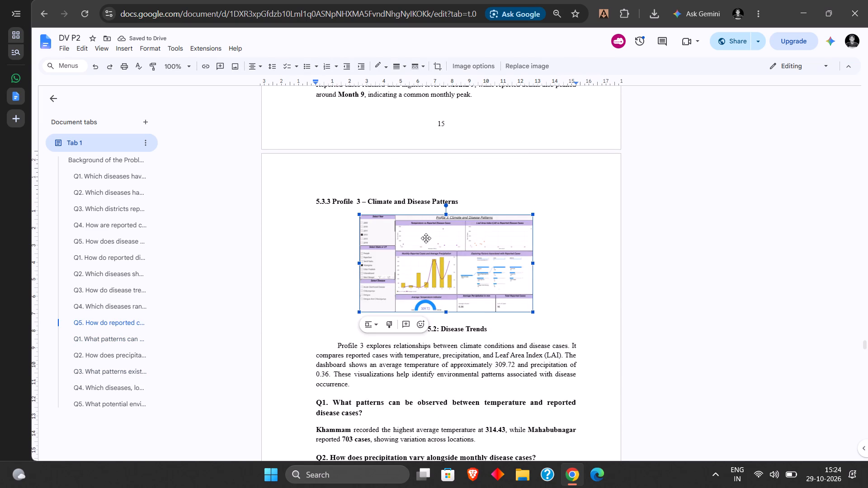
Shrink the Profile 3 dashboard image proportionally to about 8 cm wide so the Q5 answer fits on page 16.
left_click(483, 256)
left_click_drag(531, 310, 531, 316)
left_click_drag(532, 316, 512, 295)
scroll(476, 273, "down", 6)
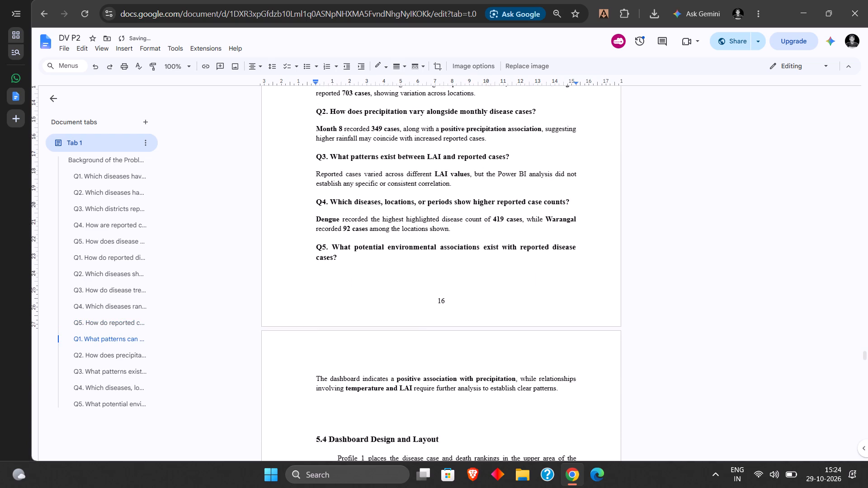
scroll(471, 253, "up", 5)
left_click_drag(524, 249, 513, 234)
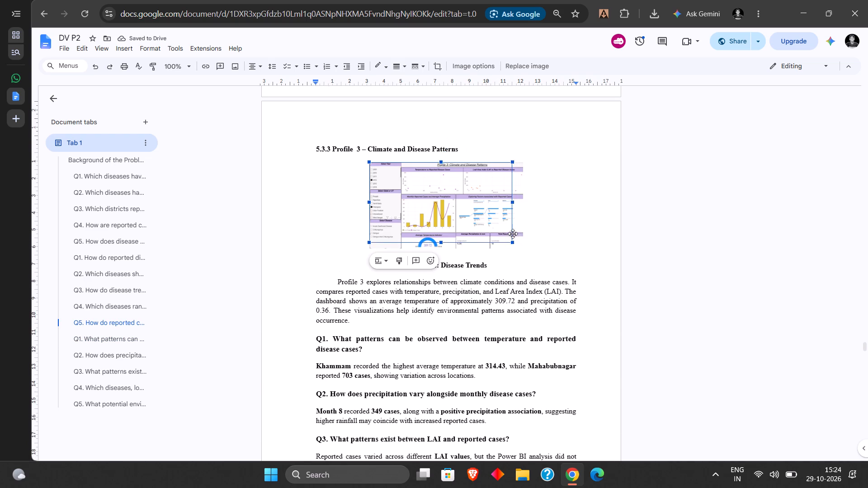
left_click_drag(513, 234, 513, 233)
scroll(444, 206, "up", 11)
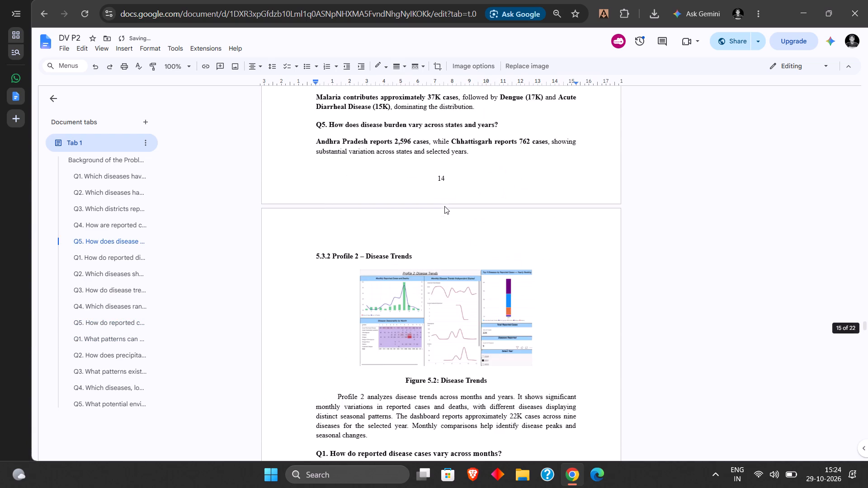
scroll(444, 212, "down", 10)
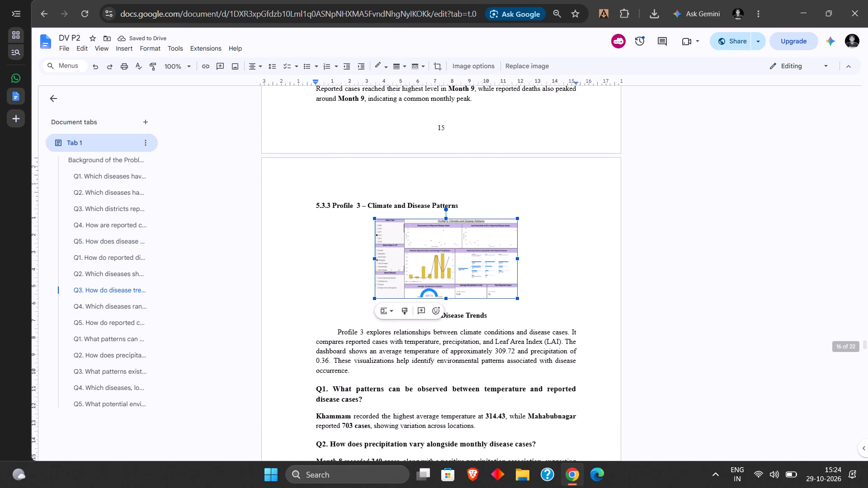
scroll(518, 300, "down", 6)
scroll(518, 291, "up", 4)
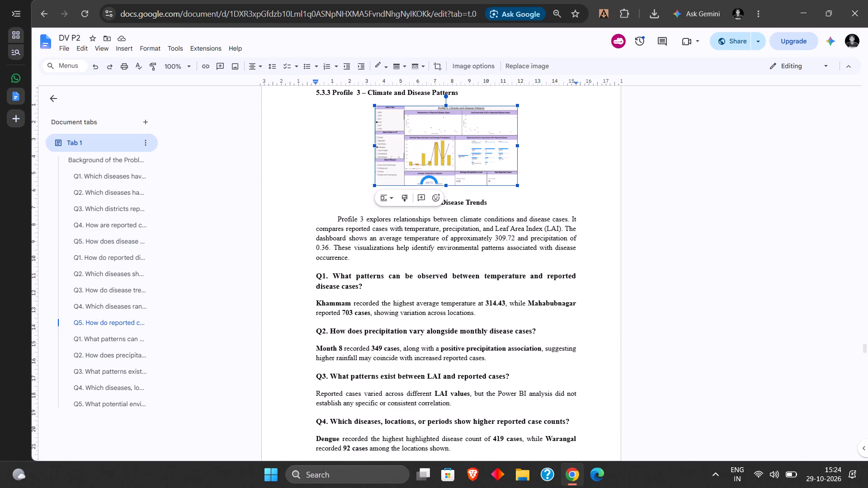
left_click(752, 281)
Delete the two blank lines above the 5.4 Dashboard Design and Layout heading so it starts at the top of page 17.
scroll(674, 267, "up", 18)
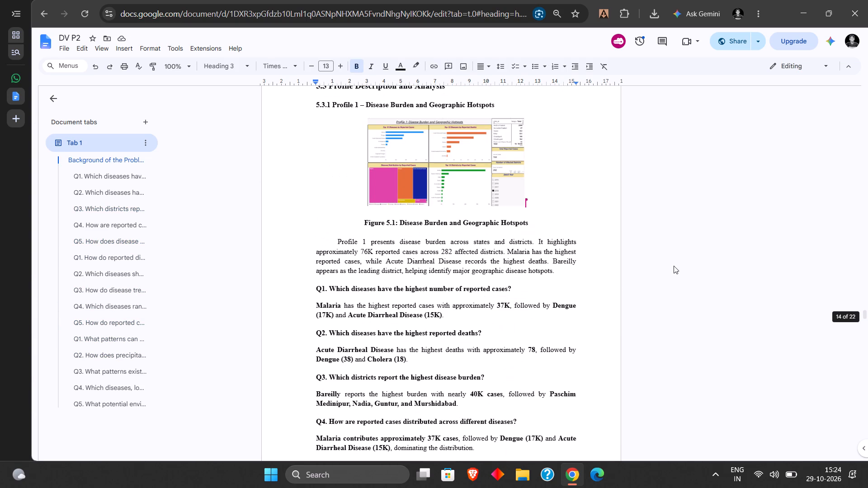
scroll(674, 266, "down", 20)
scroll(674, 266, "down", 6)
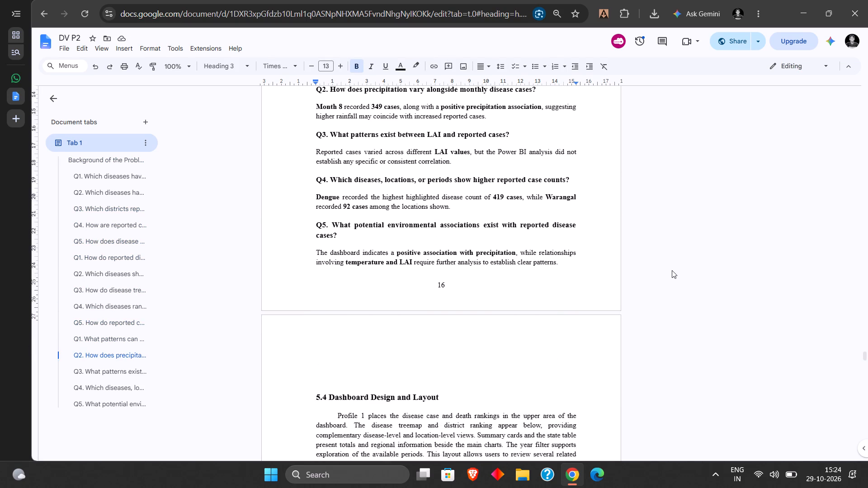
scroll(672, 270, "down", 1)
scroll(639, 252, "up", 5)
left_click(365, 378)
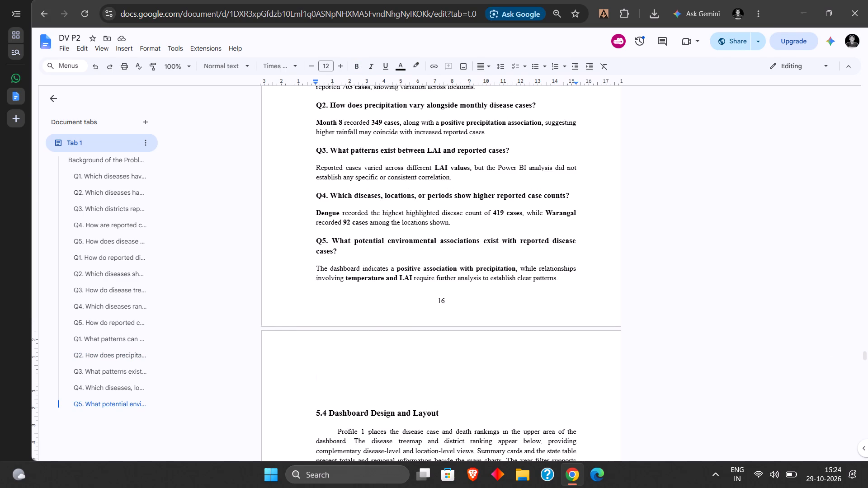
key("Delete")
key("Delete")
Insert three blank lines after the 5.7 Key Insights paragraph to push the 5.8 Dashboard Evaluation and Usability heading onto page 18.
scroll(390, 341, "down", 6)
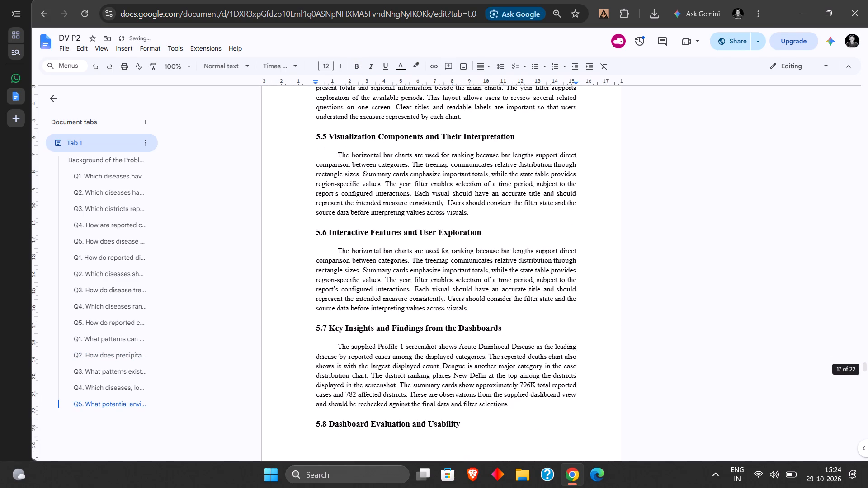
scroll(395, 333, "down", 5)
scroll(395, 330, "up", 4)
left_click(532, 358)
left_click(531, 351)
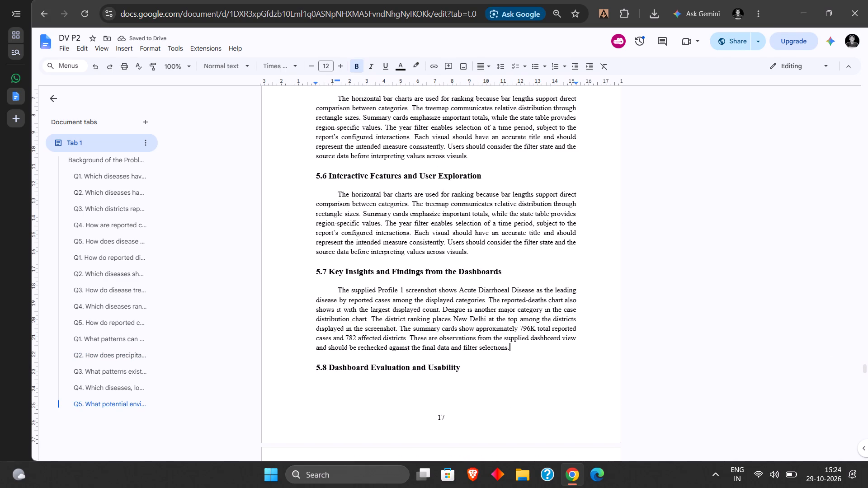
scroll(529, 345, "up", 5)
scroll(529, 345, "down", 1)
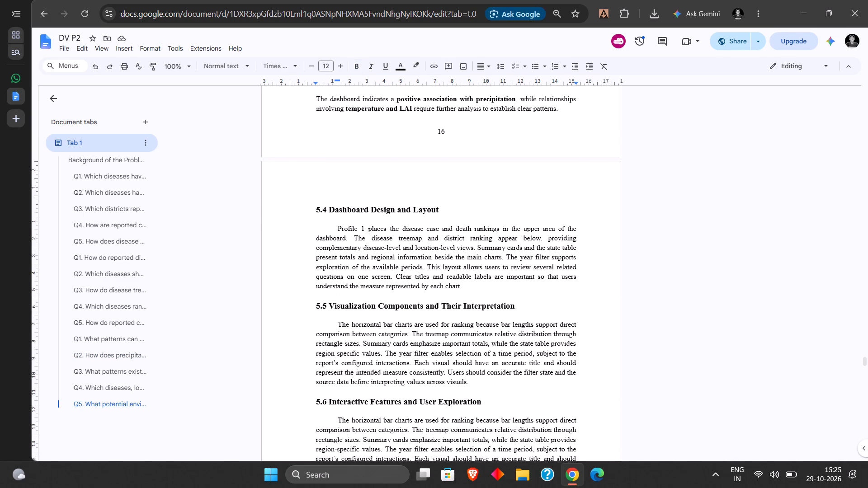
key("Return")
scroll(529, 345, "down", 3)
key("Return")
key("Return")
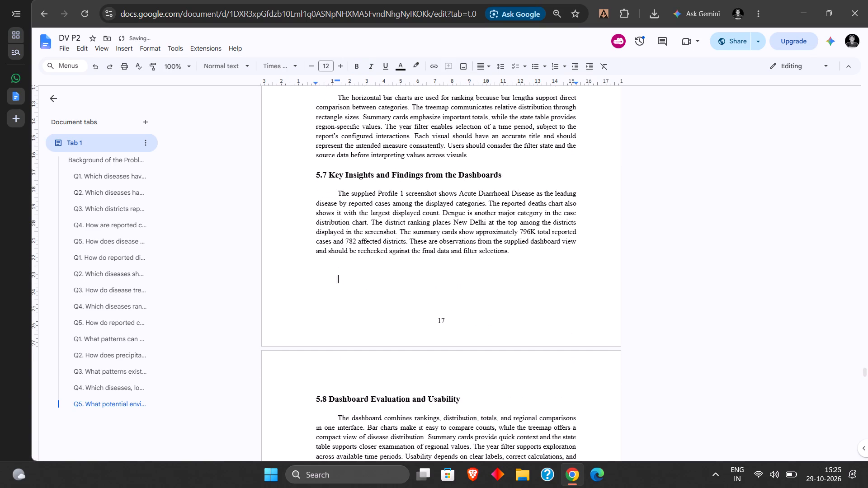
Adjust the blank lines above the Chapter 6 Conclusions and Future Scope heading so the chapter starts at the top of page 19.
scroll(529, 343, "down", 4)
scroll(476, 302, "down", 3)
left_click(381, 218)
key("Return")
key("Return")
key("Return")
key("Return")
key("Return")
key("Return")
key("Return")
key("Return")
key("Return")
key("Return")
key("Return")
key("Return")
key("Return")
key("Return")
key("Return")
key("Return")
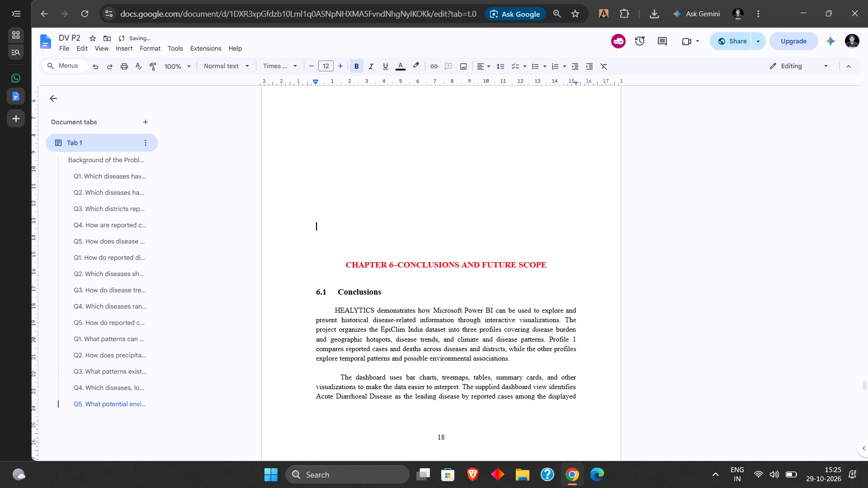
scroll(381, 219, "down", 5)
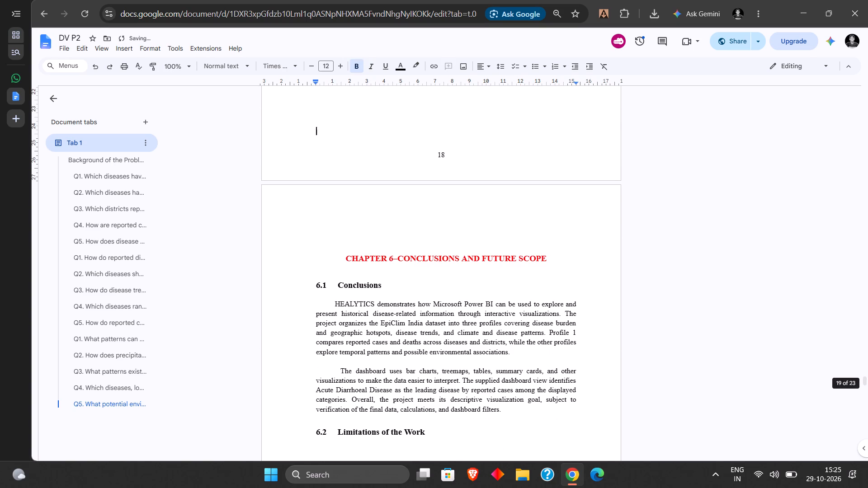
key("Delete")
key("Delete")
key("Delete")
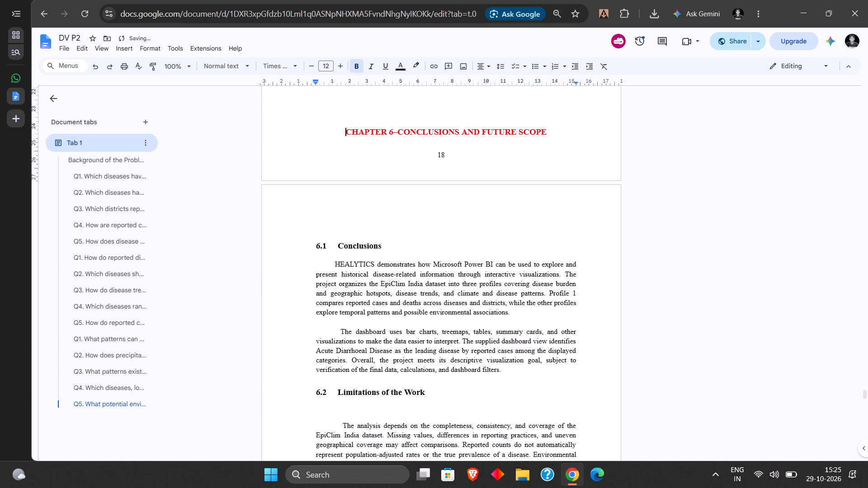
key("Return")
Review the page breaks and spacing from the Chapter 6 sections back through Chapter 5 to section 5.3.
scroll(392, 228, "down", 9)
scroll(393, 228, "up", 3)
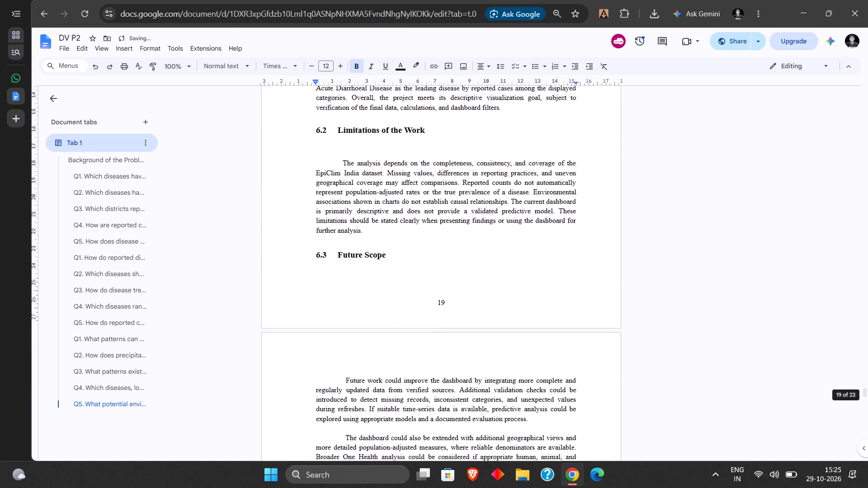
scroll(393, 228, "up", 19)
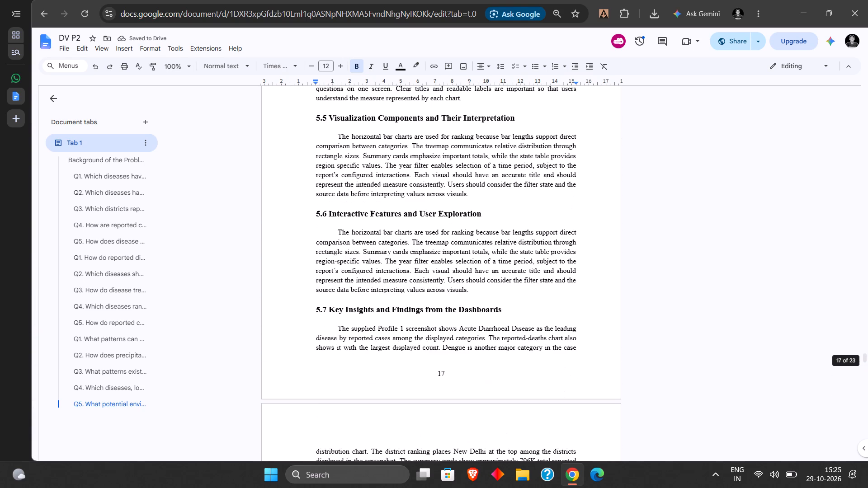
scroll(394, 229, "down", 6)
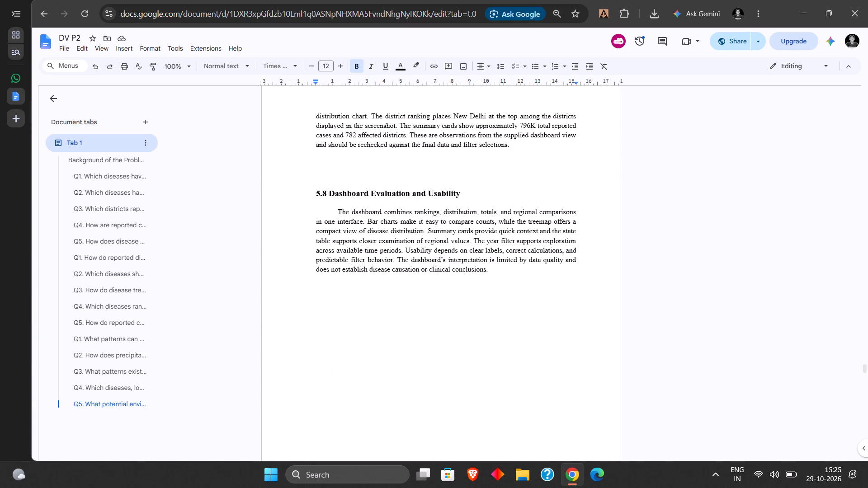
scroll(396, 233, "down", 10)
scroll(401, 232, "up", 5)
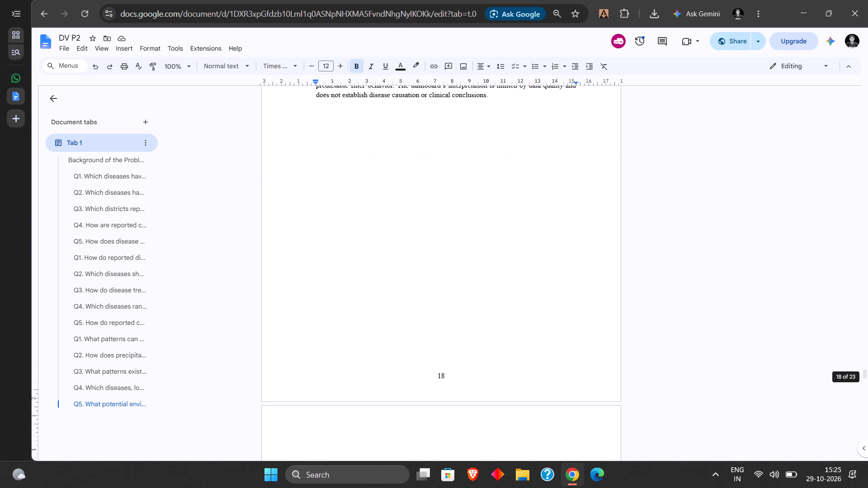
scroll(401, 232, "up", 20)
scroll(401, 232, "up", 18)
scroll(401, 231, "up", 6)
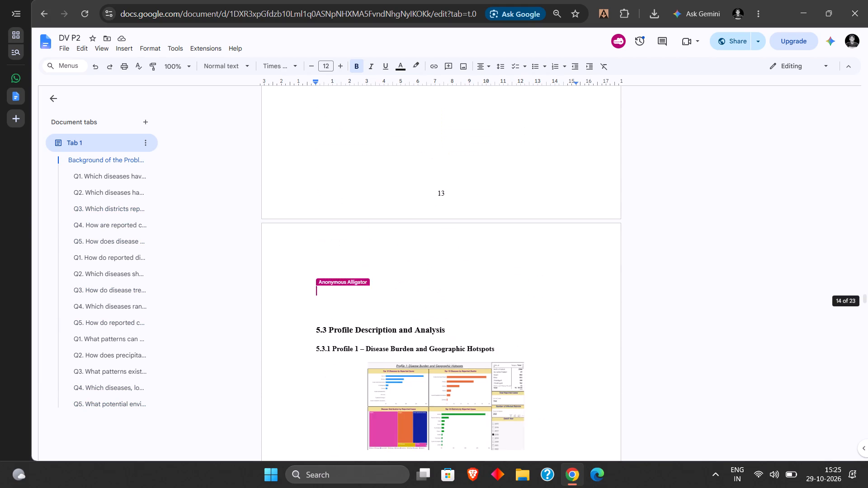
scroll(401, 231, "up", 3)
Review the layout from the 5.3 profile sections through Chapter 6 and the References to the Appendices heading.
scroll(401, 237, "down", 4)
scroll(337, 211, "down", 6)
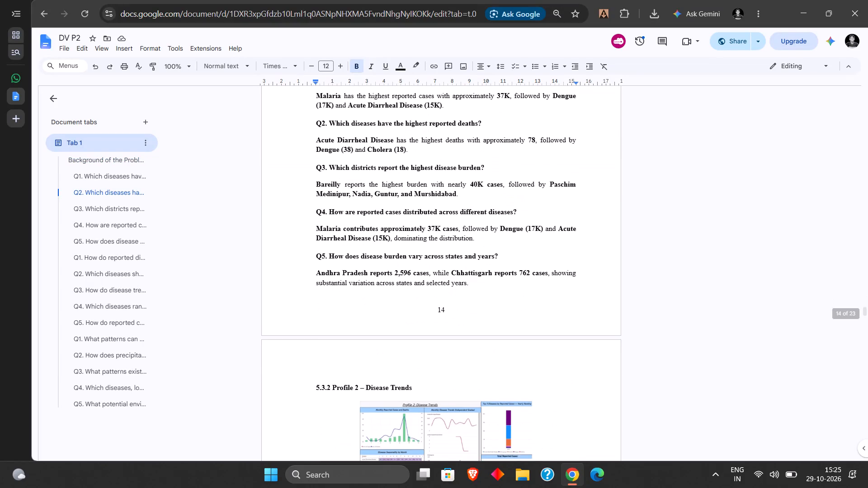
scroll(343, 210, "down", 19)
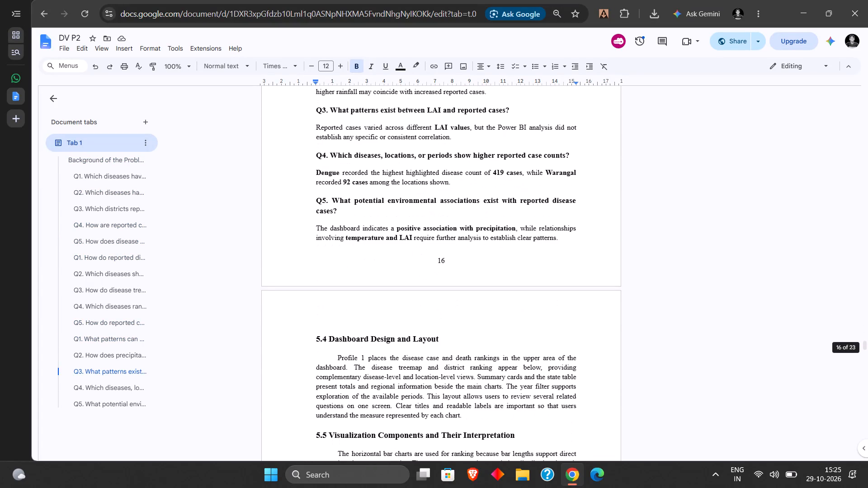
scroll(344, 205, "down", 1)
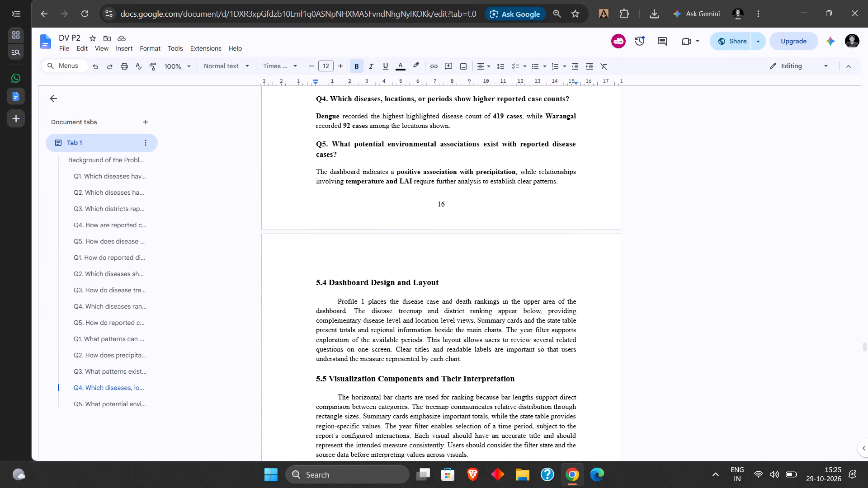
scroll(340, 202, "down", 3)
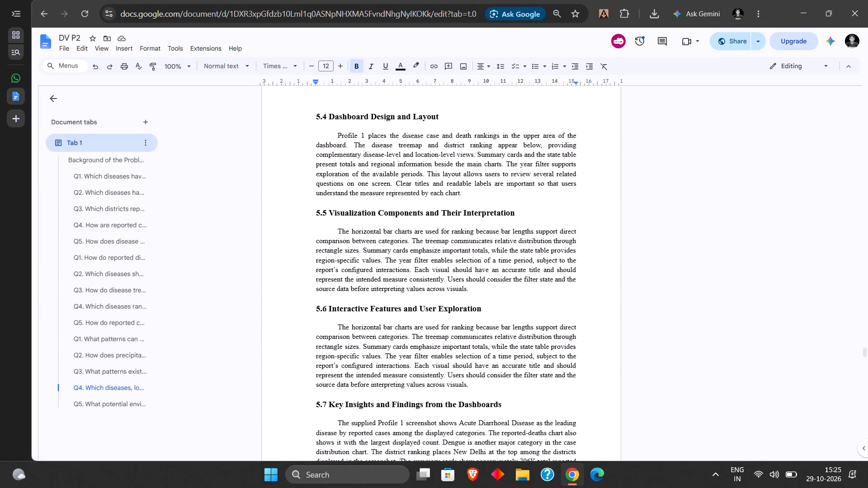
scroll(342, 206, "down", 17)
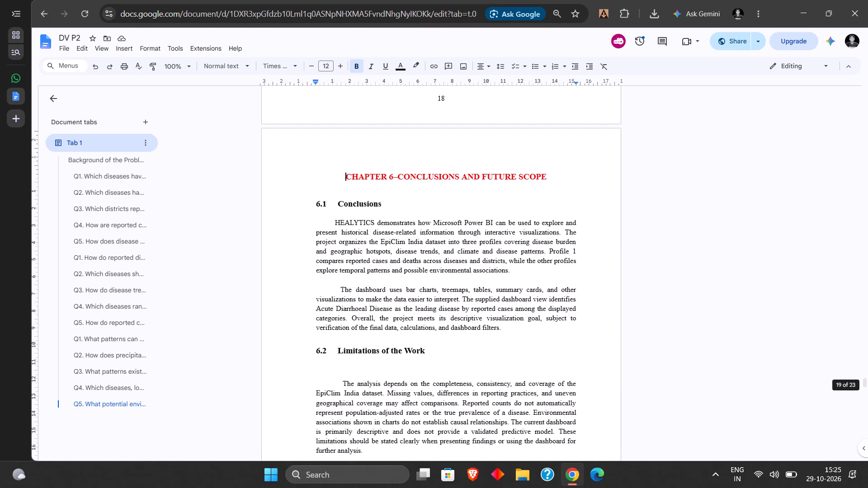
scroll(349, 214, "down", 9)
scroll(351, 217, "up", 4)
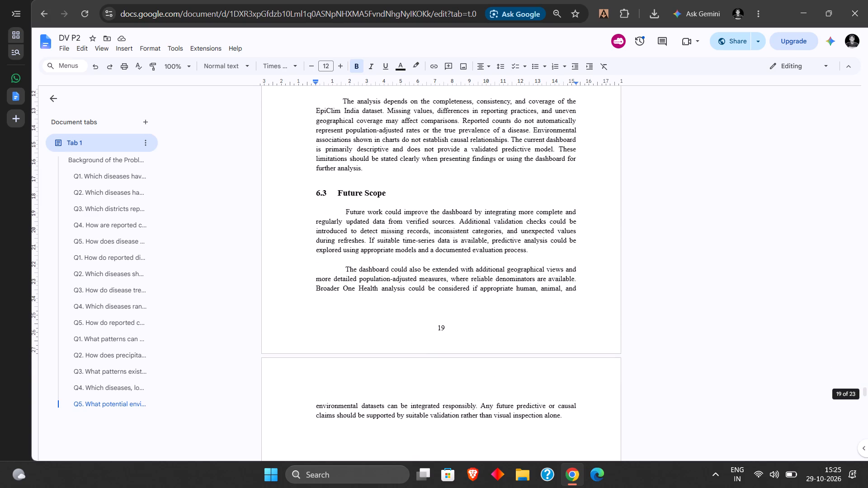
scroll(349, 214, "up", 5)
scroll(350, 230, "down", 19)
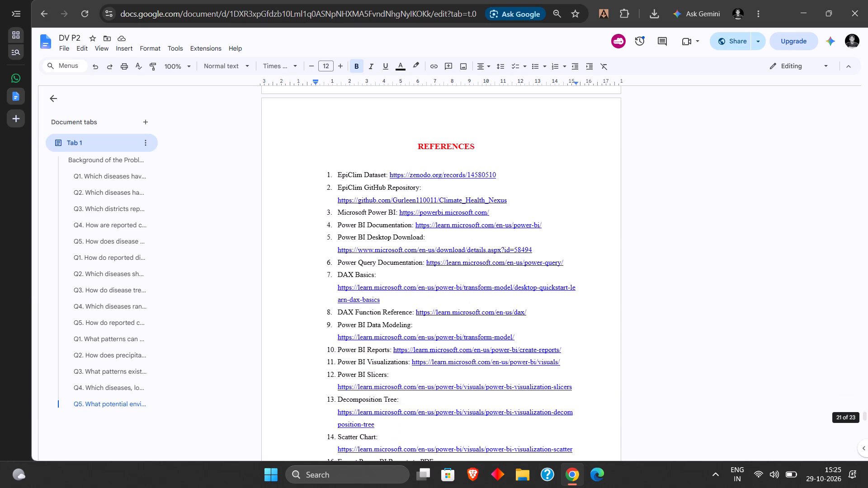
scroll(349, 212, "down", 15)
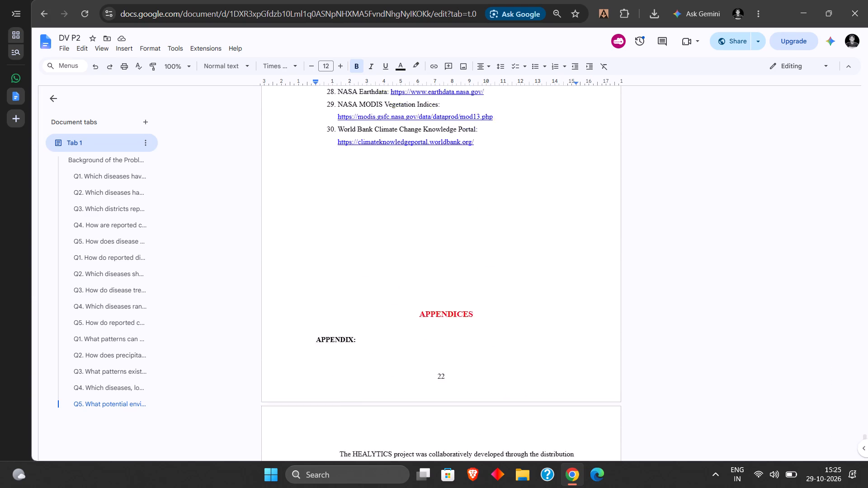
Check the start of the References page, and recheck the page breaks back through Chapter 5 to section 5.3.1.
scroll(347, 206, "up", 17)
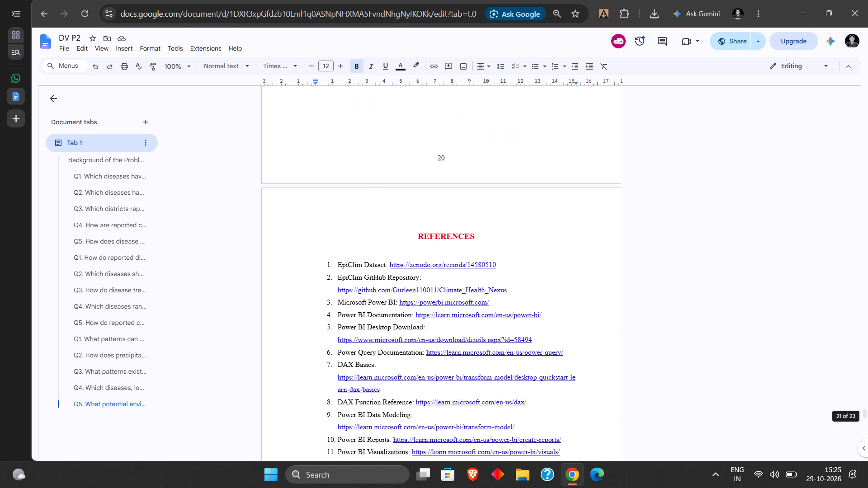
scroll(351, 208, "down", 1)
left_click(389, 171)
left_click(401, 160)
scroll(393, 206, "down", 4)
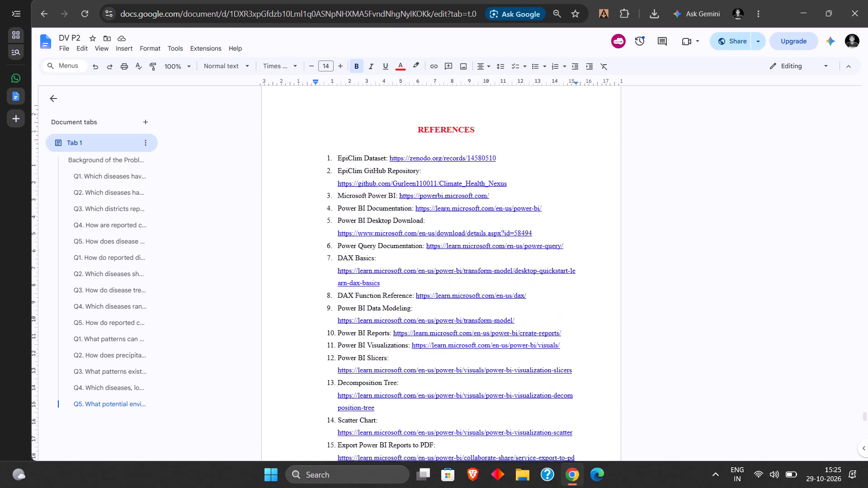
scroll(366, 291, "down", 5)
scroll(373, 282, "up", 9)
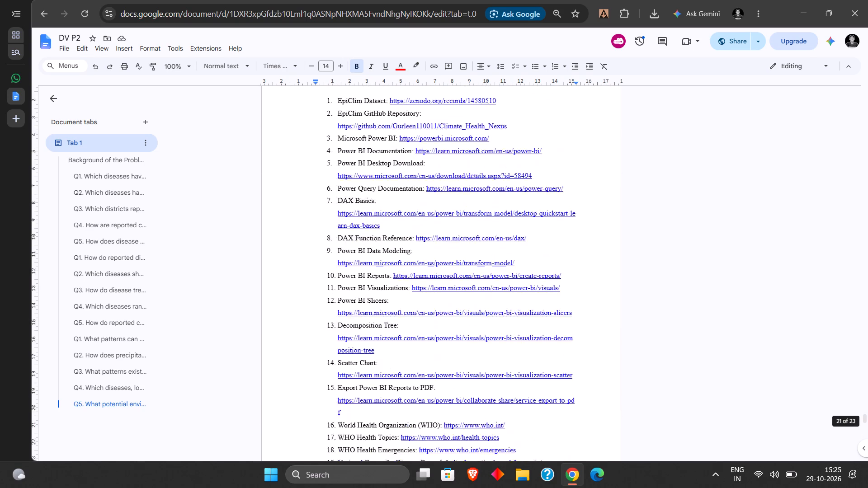
scroll(373, 282, "up", 20)
scroll(373, 282, "up", 18)
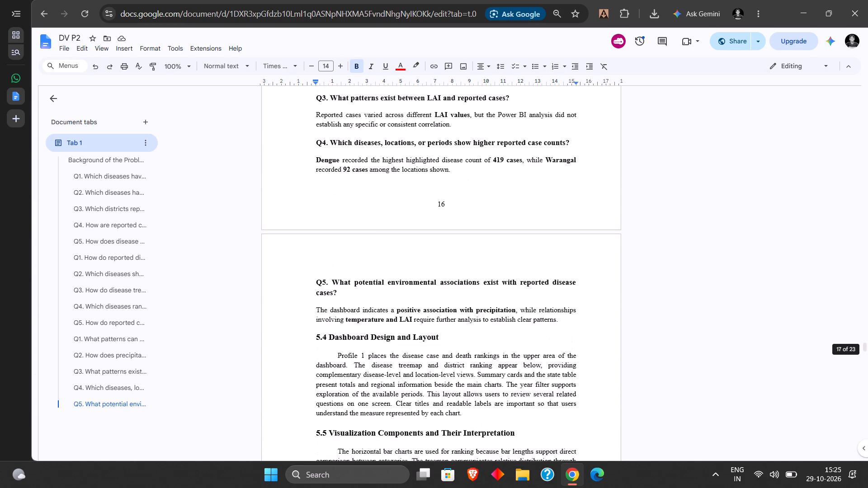
scroll(374, 280, "up", 10)
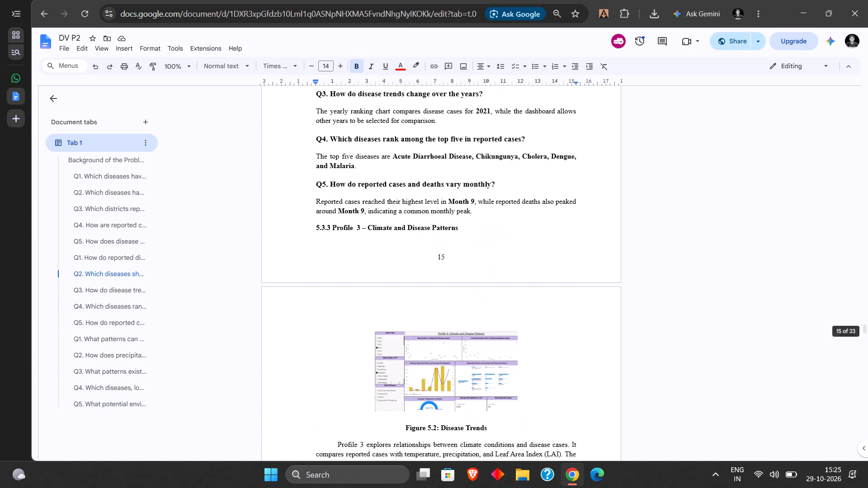
scroll(378, 277, "up", 5)
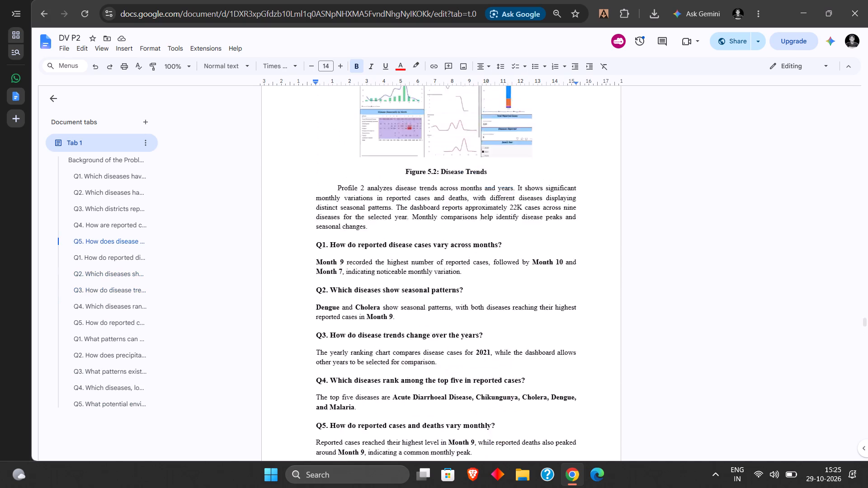
scroll(378, 277, "up", 9)
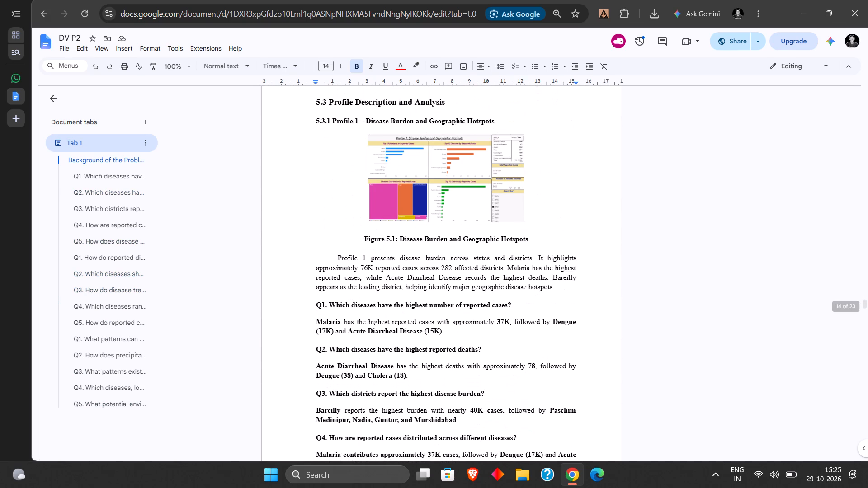
Review the layout and page breaks from section 5.2 through the Chapter 5 profile sections to the start of Chapter 6.
scroll(378, 277, "up", 1)
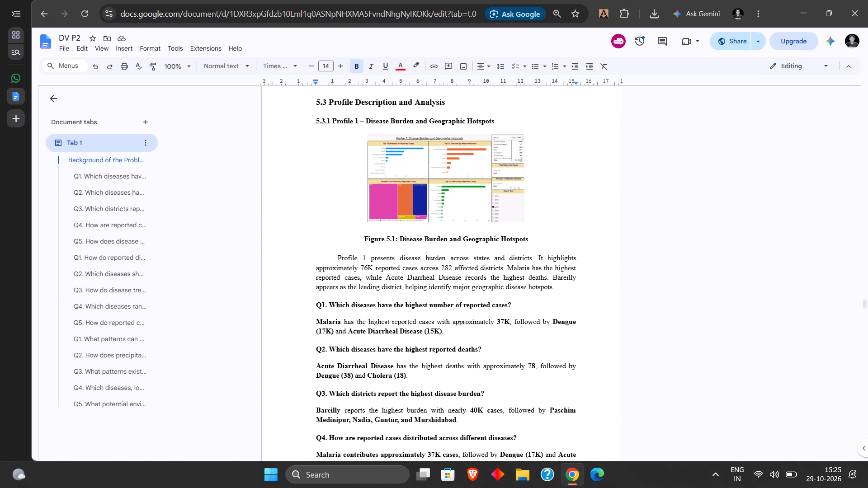
scroll(373, 228, "up", 9)
scroll(374, 228, "down", 3)
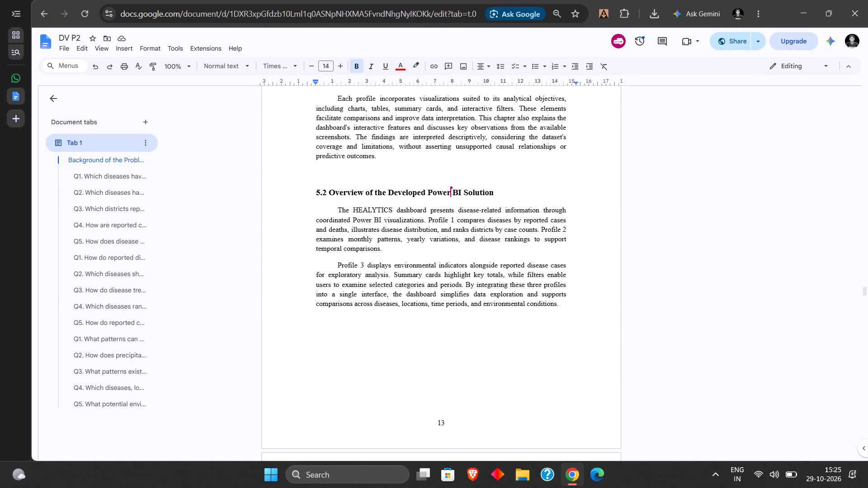
scroll(375, 243, "down", 13)
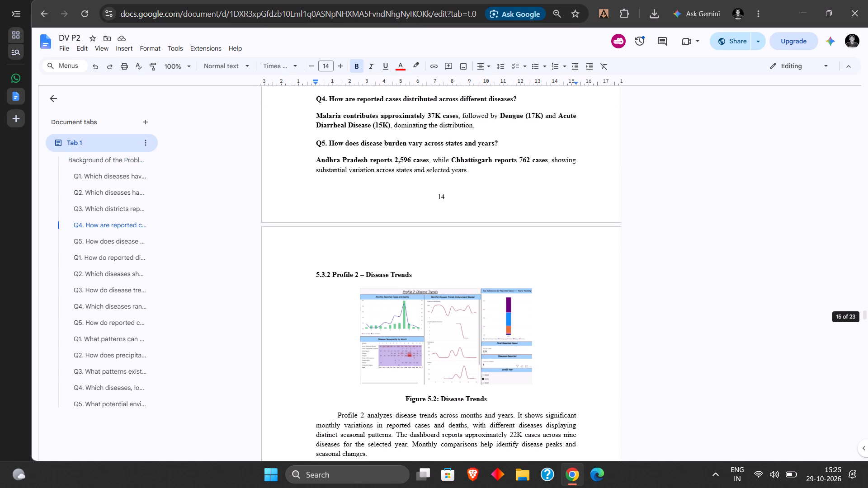
scroll(377, 239, "down", 9)
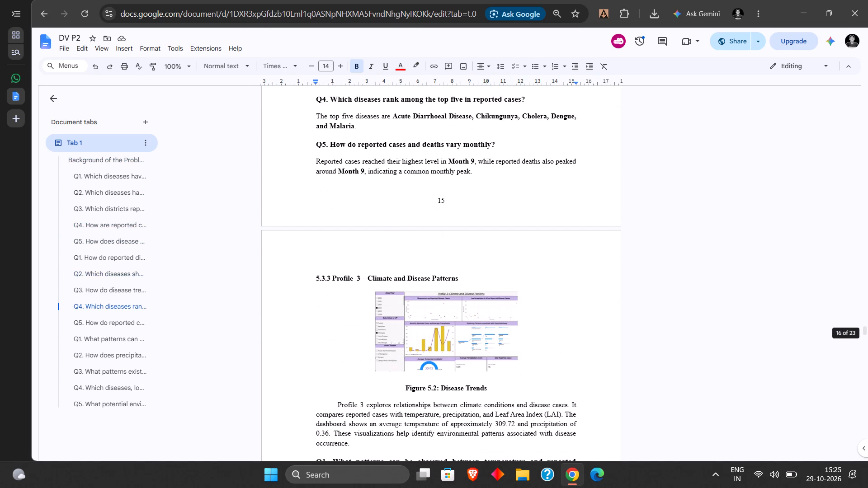
scroll(377, 236, "down", 10)
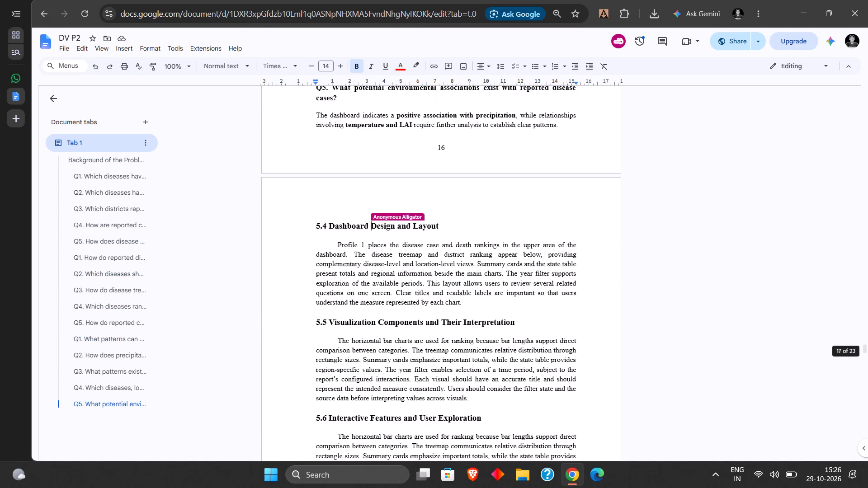
scroll(377, 232, "down", 3)
scroll(377, 232, "up", 1)
scroll(343, 213, "down", 6)
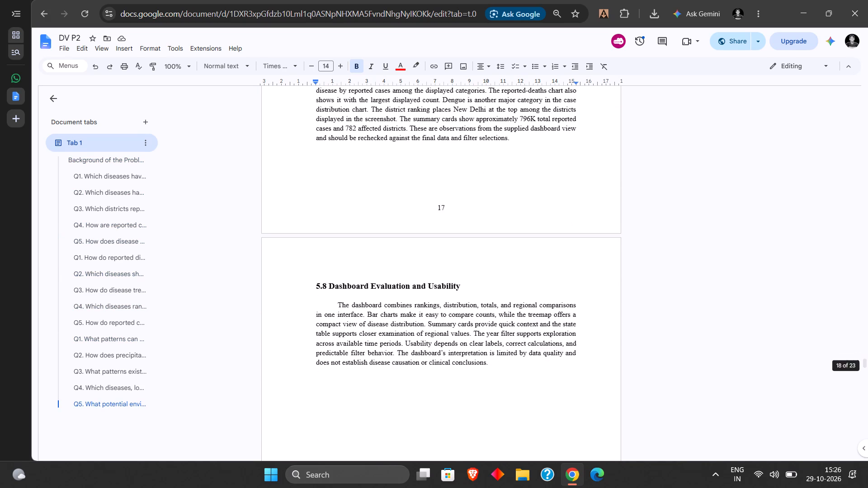
scroll(340, 210, "down", 11)
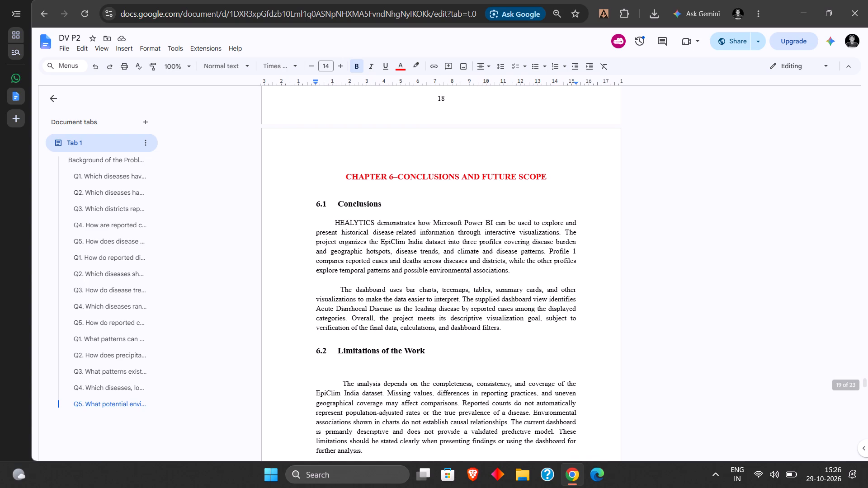
left_click_drag(312, 201, 484, 368)
scroll(401, 350, "down", 5)
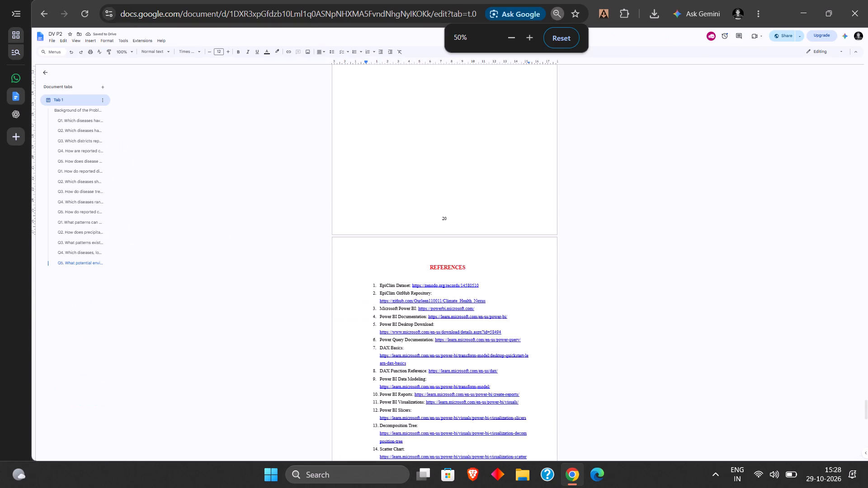
scroll(487, 272, "down", 7)
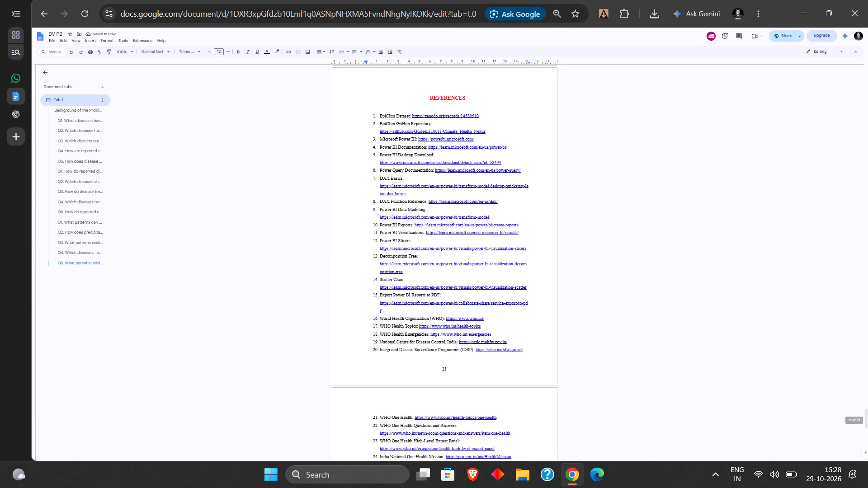
scroll(486, 277, "down", 15)
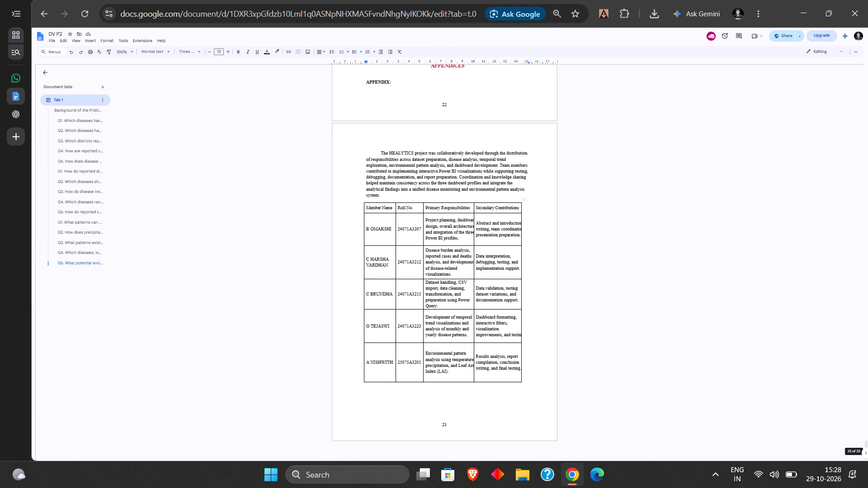
scroll(485, 286, "up", 20)
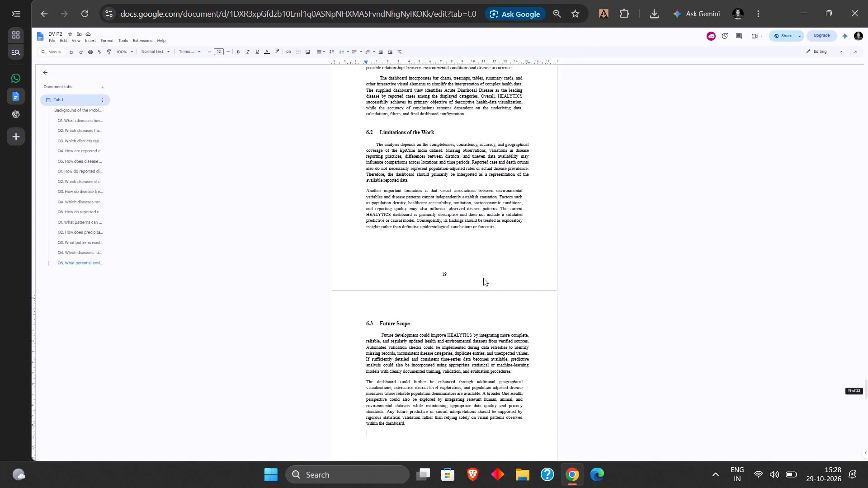
Review the layout of Chapter 5 sections 5.5 to 5.8 on pages 17 and 18.
scroll(461, 195, "up", 3, "ctrl")
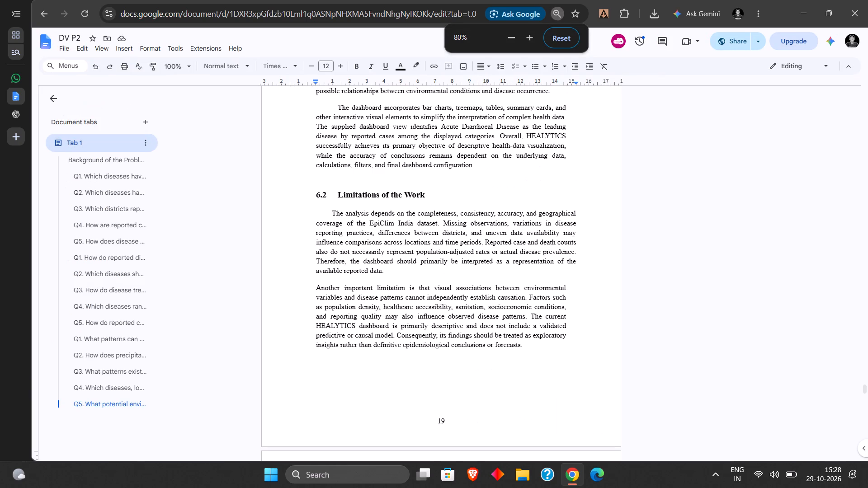
scroll(451, 202, "up", 9)
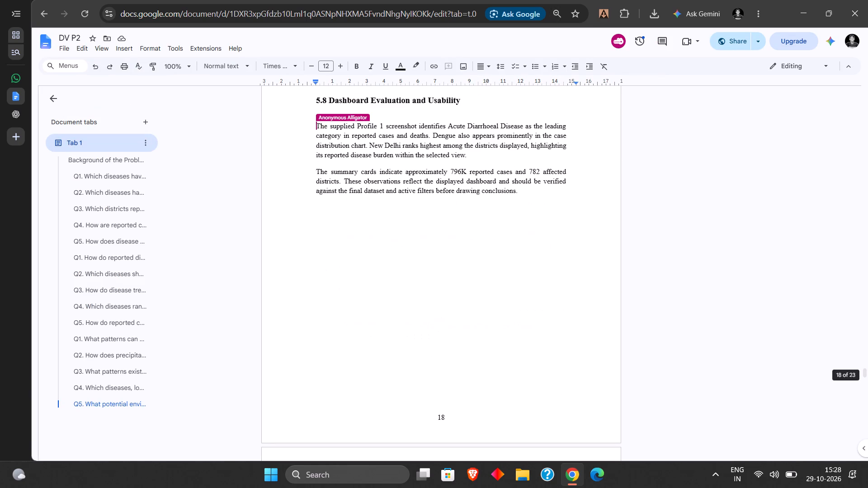
scroll(453, 201, "up", 10)
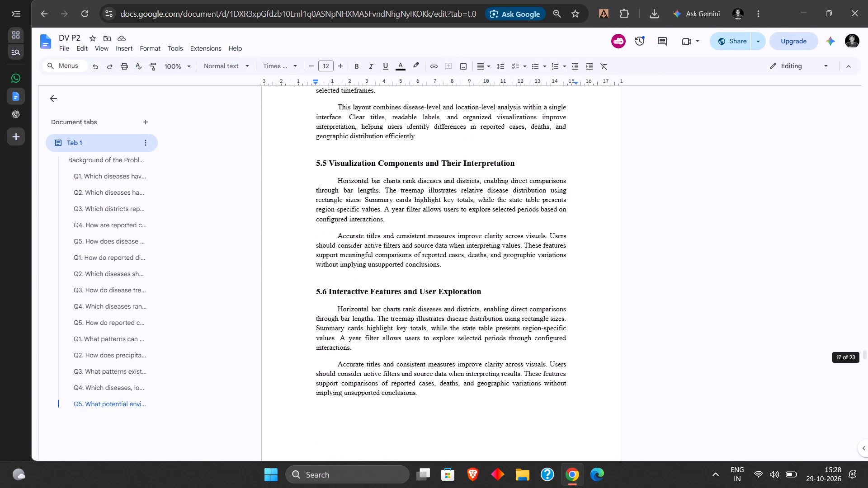
scroll(450, 183, "down", 8)
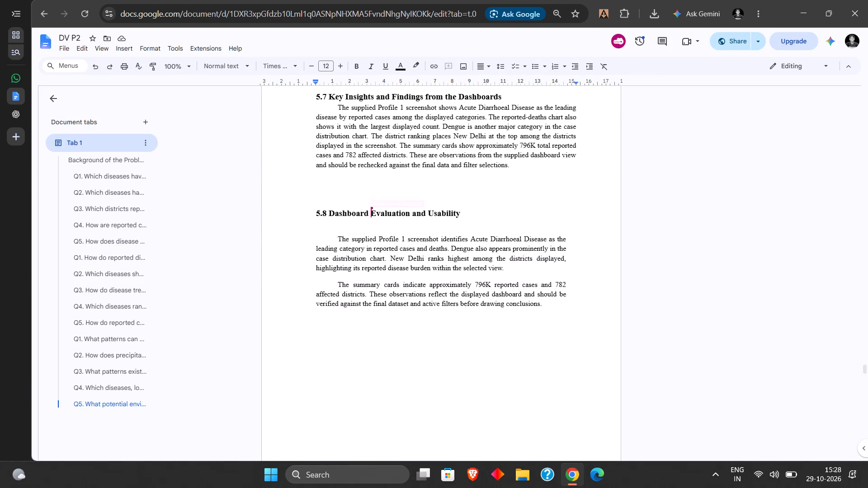
scroll(449, 187, "up", 1)
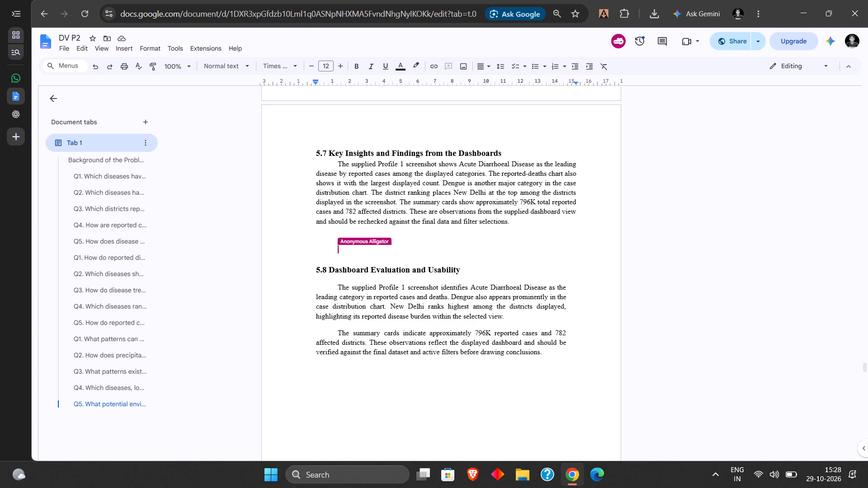
Check the spacing of the References list and around the Appendices heading on pages 20 to 23.
scroll(356, 267, "down", 20)
scroll(356, 267, "down", 8)
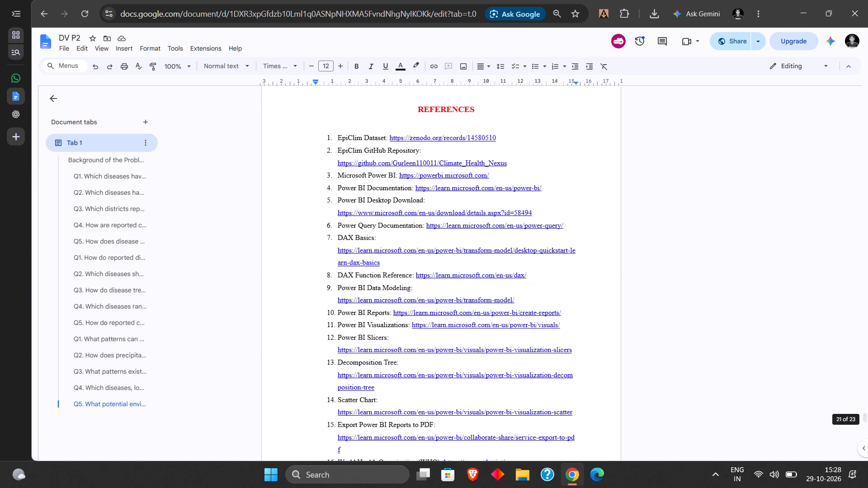
scroll(368, 260, "up", 3)
scroll(370, 259, "down", 9)
scroll(382, 239, "up", 6)
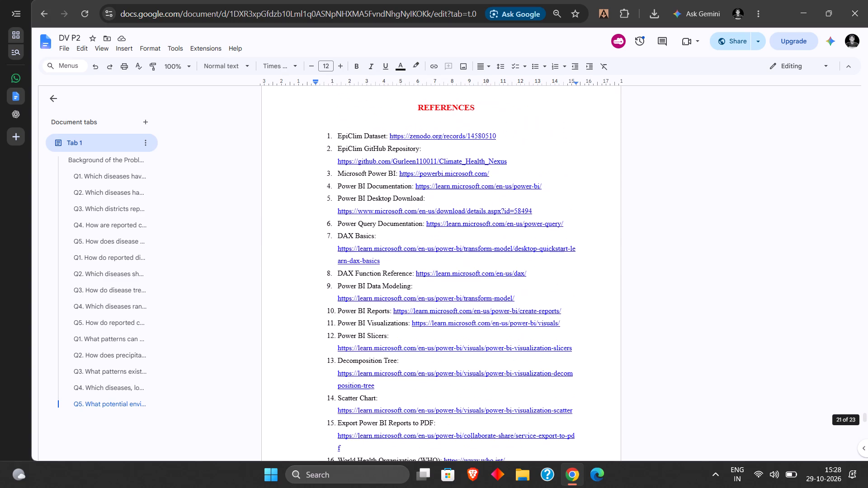
scroll(381, 235, "down", 10)
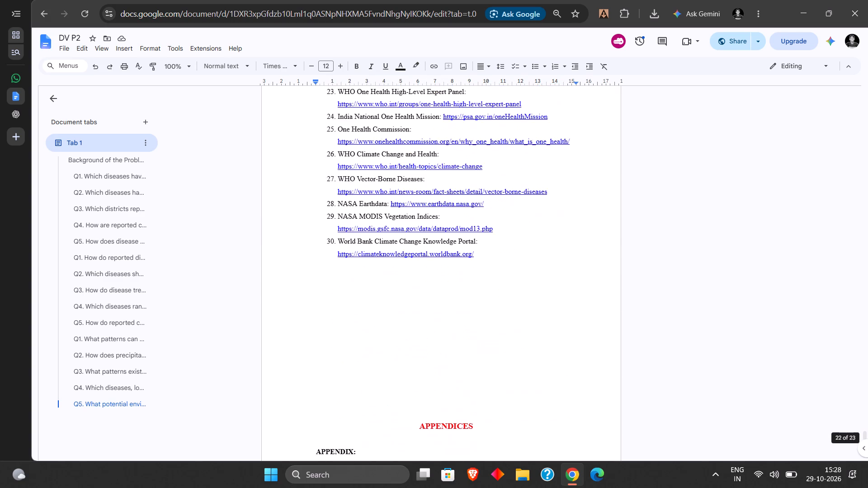
scroll(382, 239, "down", 5)
left_click(417, 130)
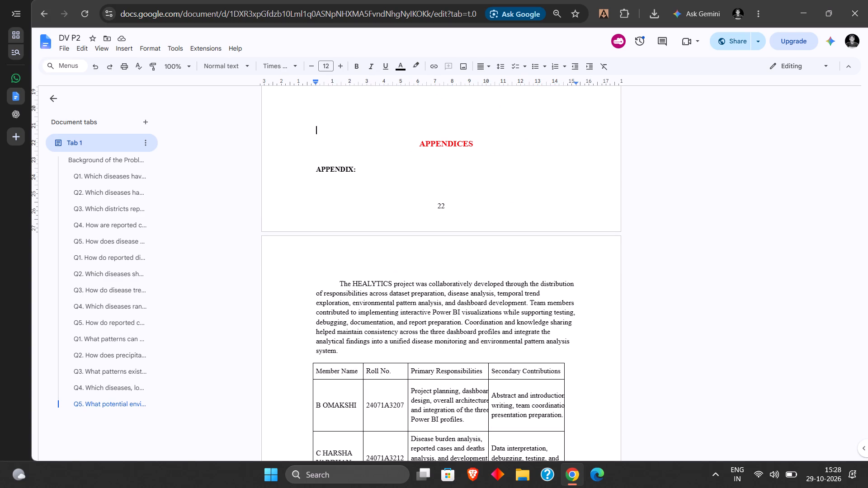
scroll(478, 178, "up", 20)
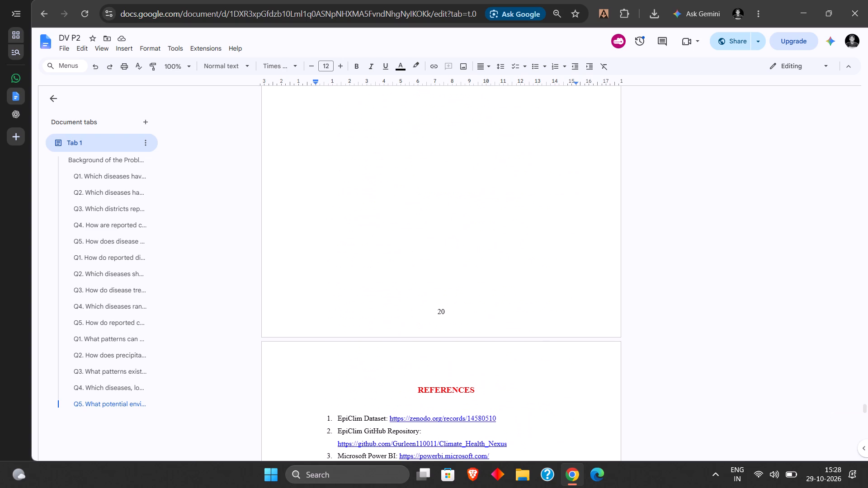
Add blank lines above the APPENDICES heading so it starts page 23 together with the APPENDIX subheading and paragraph.
scroll(488, 191, "down", 20)
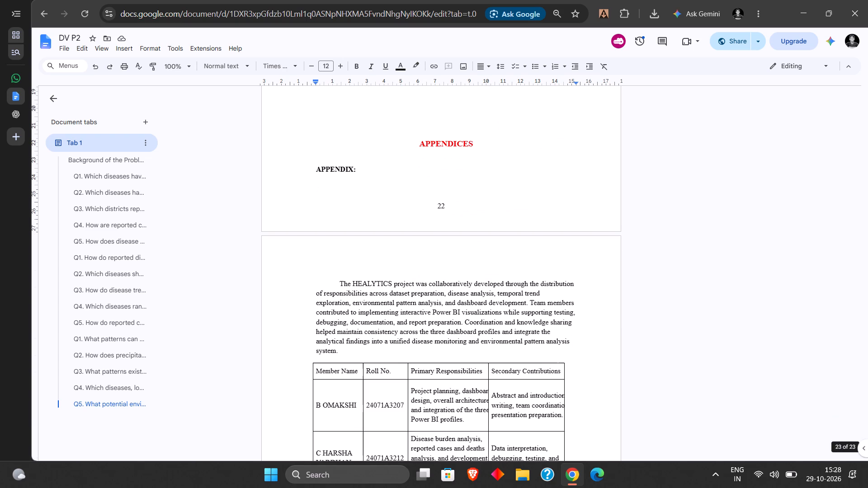
key("Return")
key("Return")
key("Return")
key("Return")
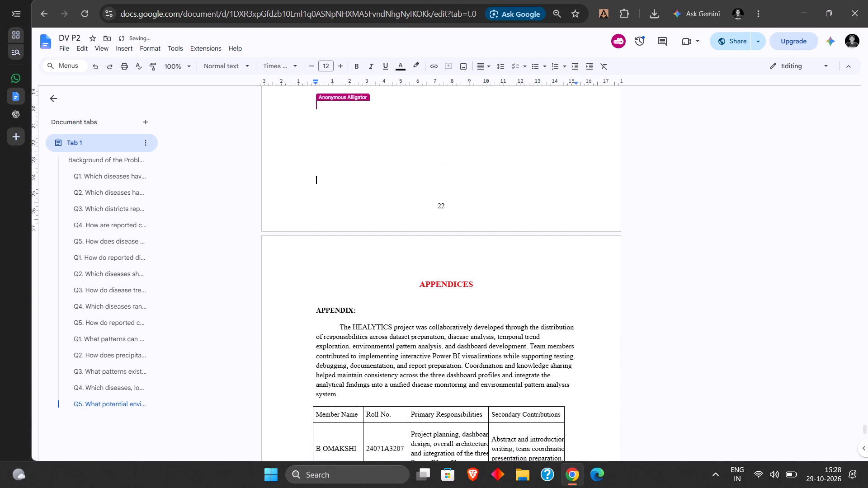
key("BackSpace")
key("BackSpace")
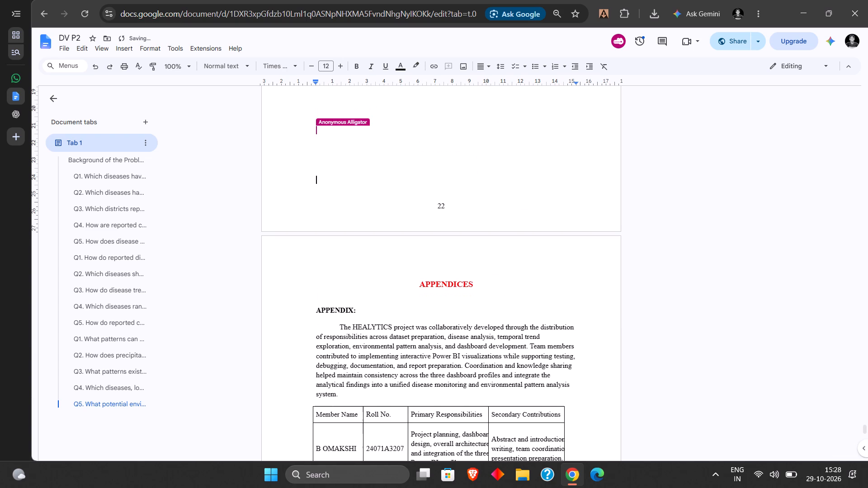
key("BackSpace")
key("Return")
Review the layout of the Appendices page, its member contributions table and the page after it.
scroll(461, 186, "down", 11)
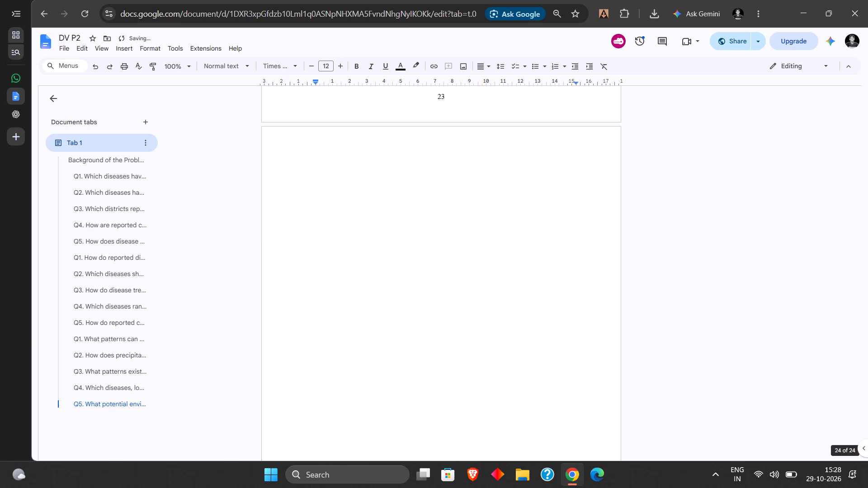
scroll(462, 186, "up", 1)
scroll(462, 186, "down", 8)
scroll(511, 257, "up", 7)
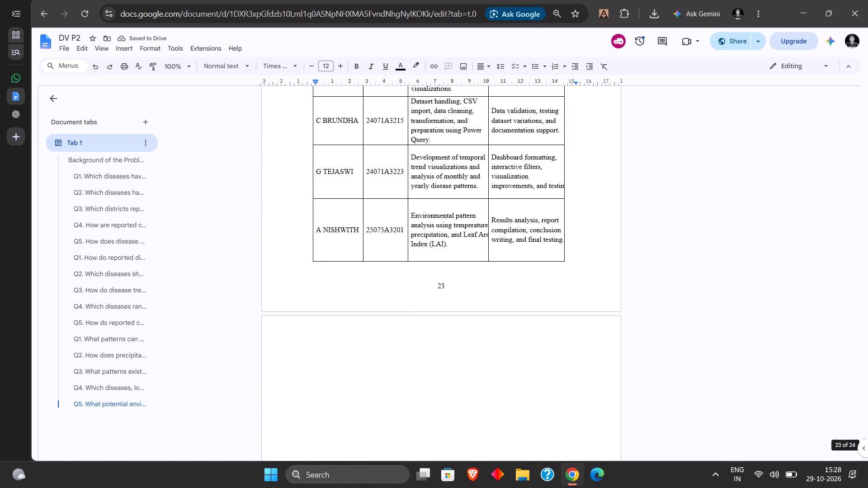
scroll(510, 255, "up", 4)
scroll(525, 259, "down", 3)
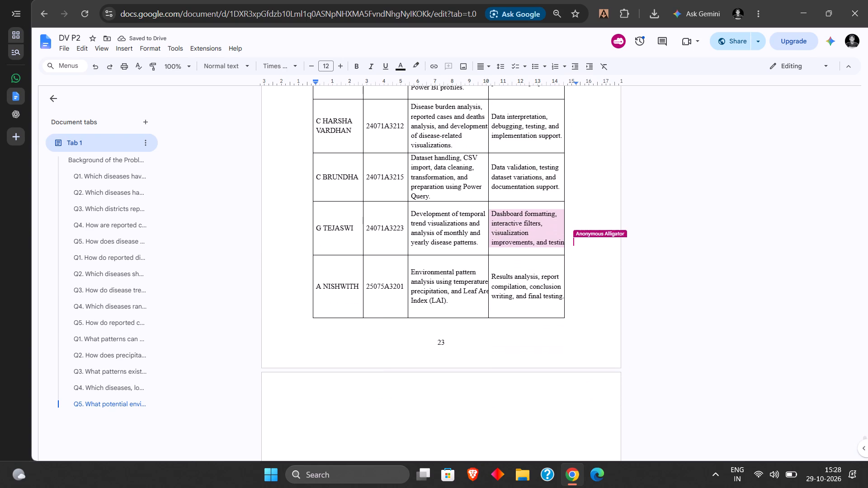
left_click(726, 269)
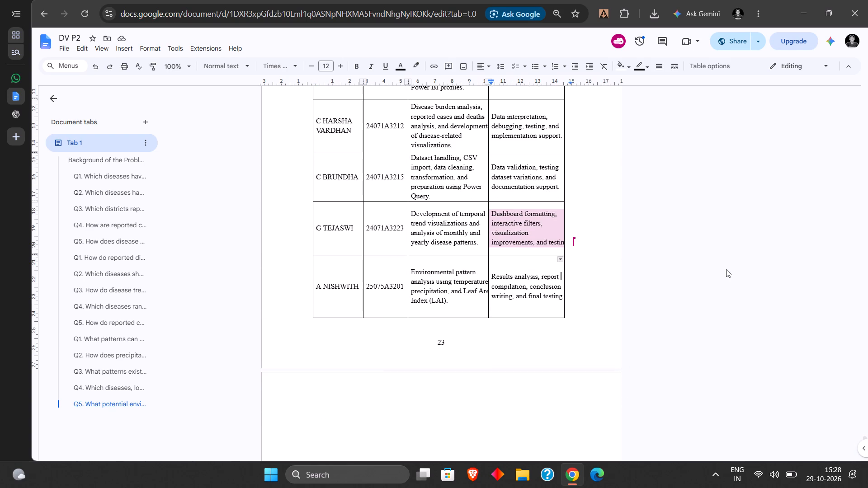
scroll(698, 284, "up", 4)
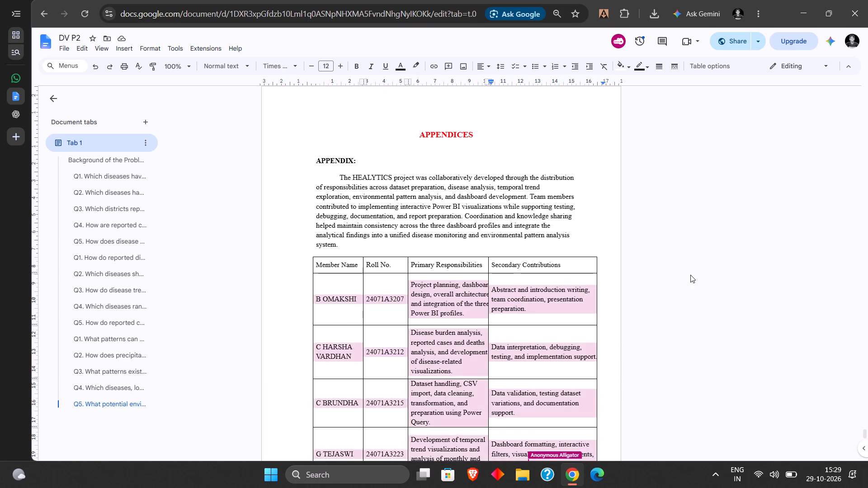
scroll(663, 274, "down", 4)
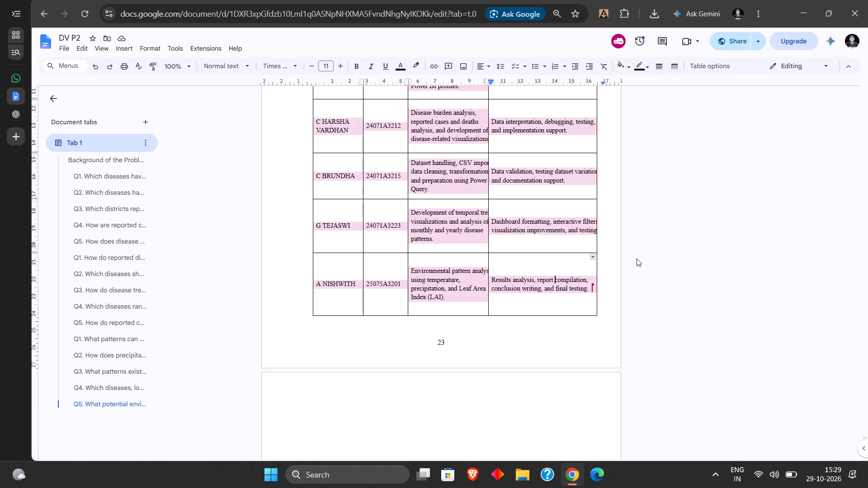
scroll(636, 258, "up", 1)
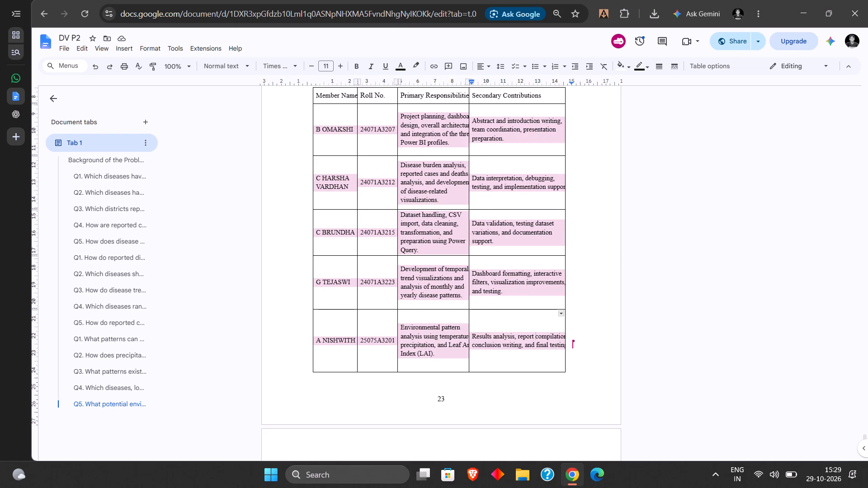
Widen the contributions table and its Primary Responsibilities, Roll No. and Member Name columns so single-line names and roll numbers fit.
left_click_drag(565, 258, 581, 261)
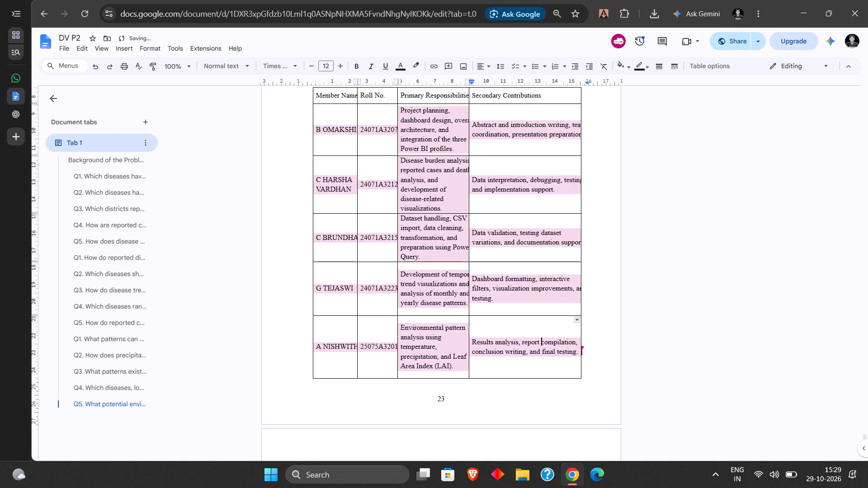
left_click_drag(470, 239, 500, 238)
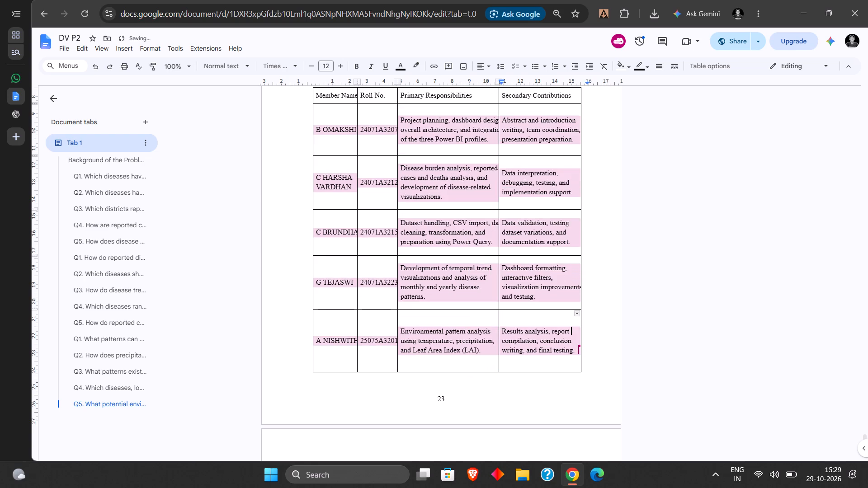
left_click_drag(498, 226, 488, 226)
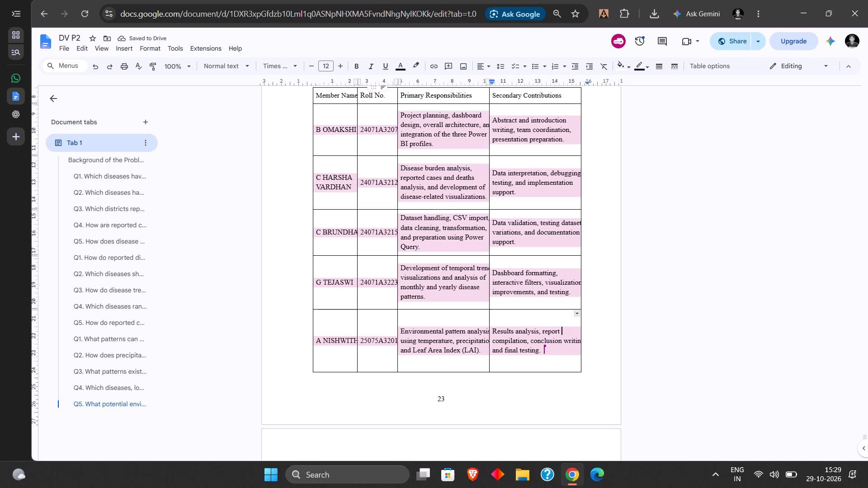
left_click_drag(398, 97, 406, 98)
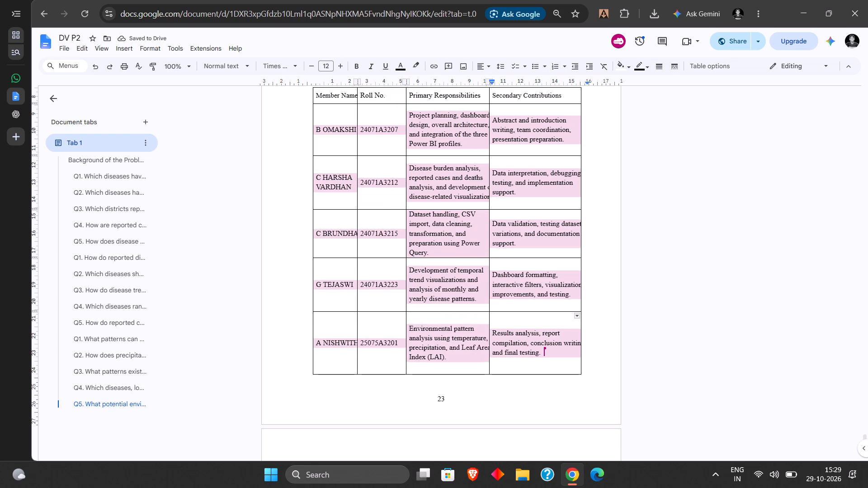
left_click_drag(359, 94, 370, 94)
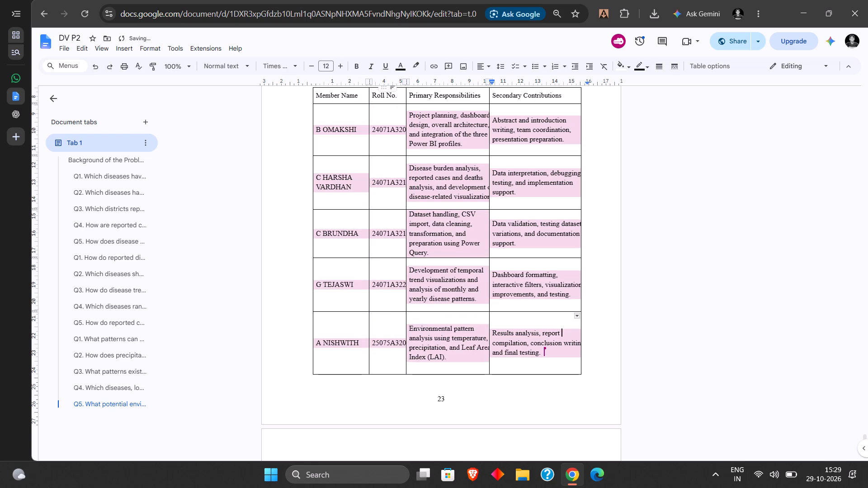
left_click_drag(368, 96, 363, 97)
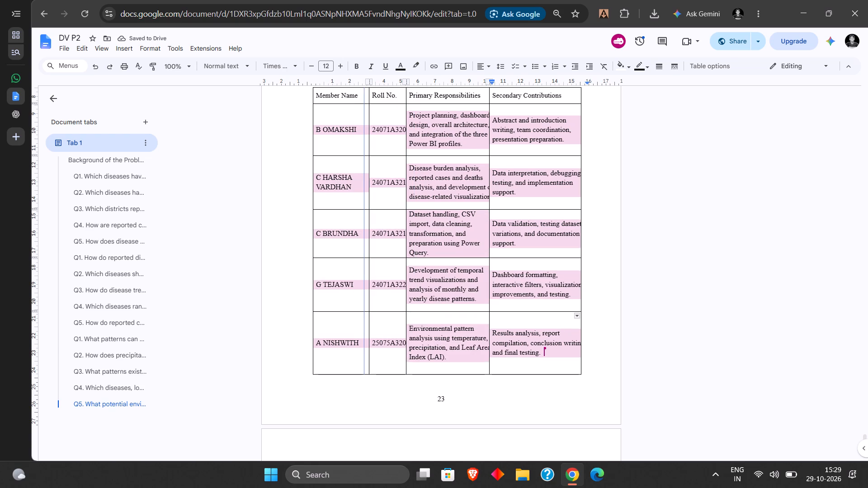
left_click_drag(363, 97, 362, 98)
left_click(362, 98)
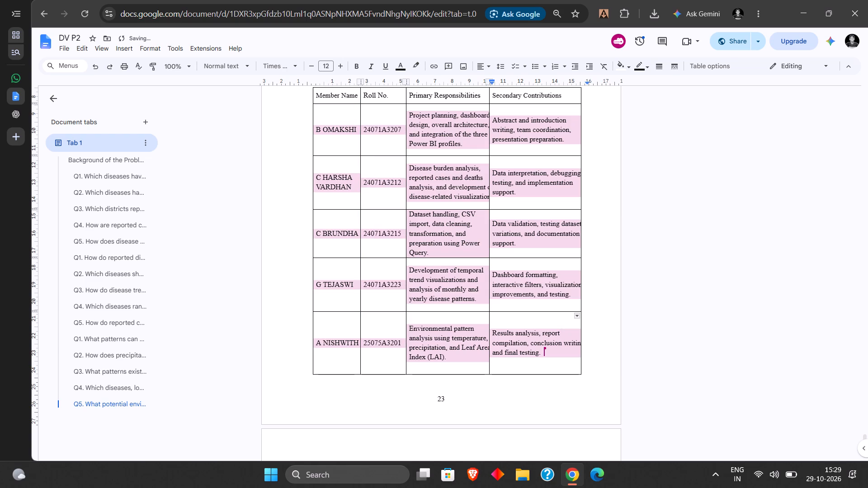
Extend the contributions table's outer edge slightly and widen the Primary Responsibilities column a little against Secondary Contributions.
left_click_drag(580, 97, 588, 98)
left_click_drag(588, 98, 585, 99)
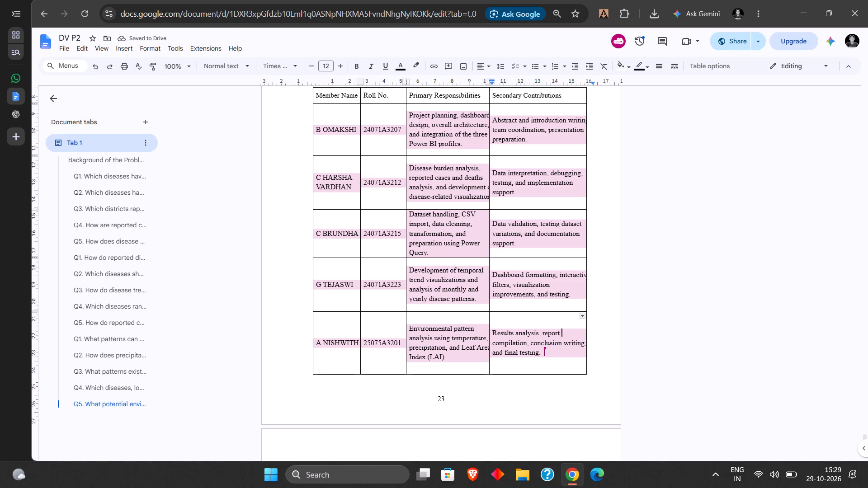
left_click_drag(490, 239, 499, 236)
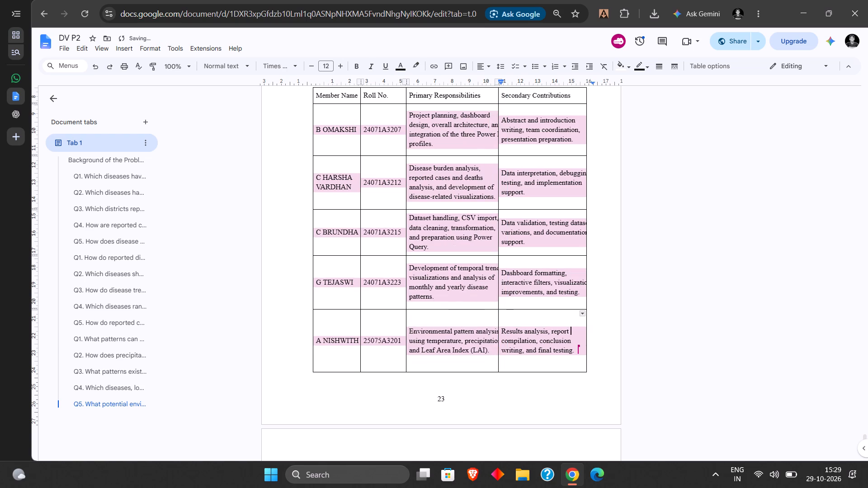
left_click_drag(499, 234, 494, 232)
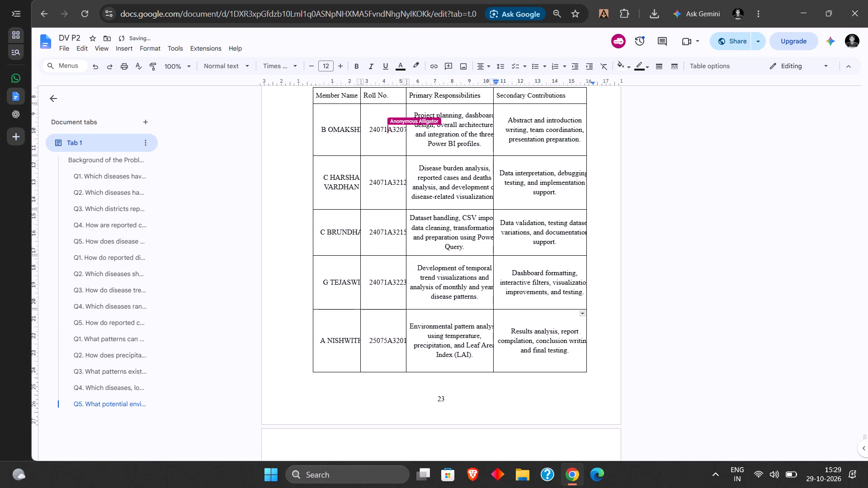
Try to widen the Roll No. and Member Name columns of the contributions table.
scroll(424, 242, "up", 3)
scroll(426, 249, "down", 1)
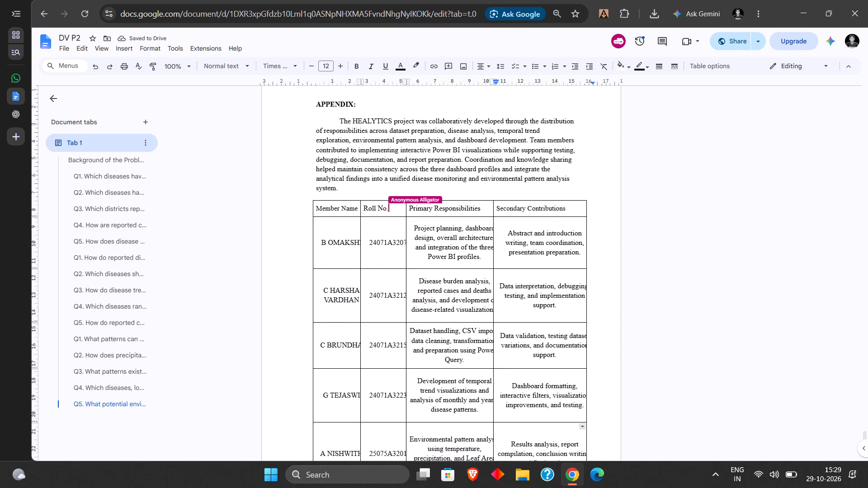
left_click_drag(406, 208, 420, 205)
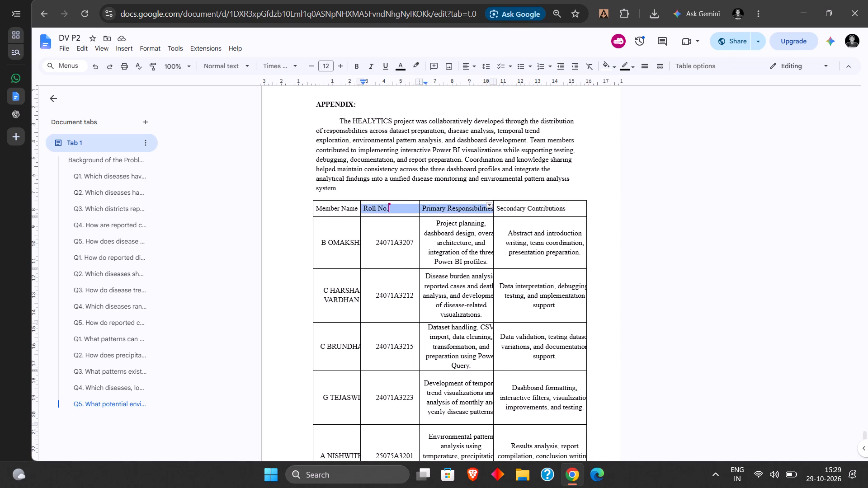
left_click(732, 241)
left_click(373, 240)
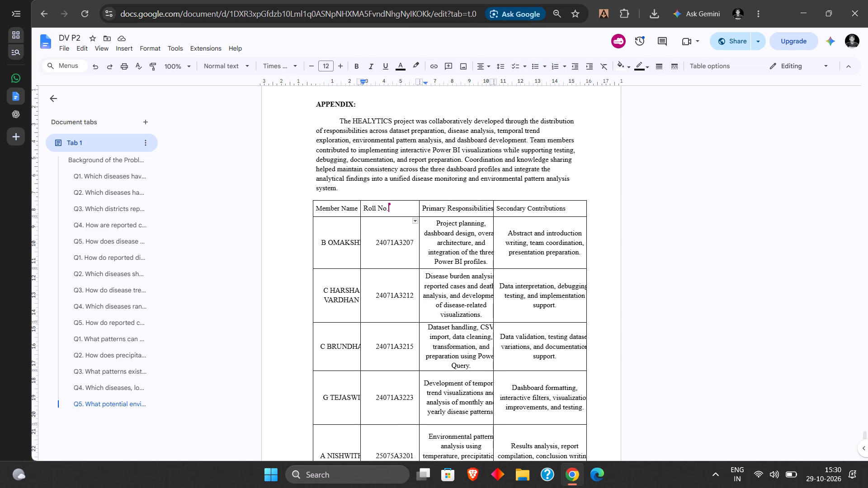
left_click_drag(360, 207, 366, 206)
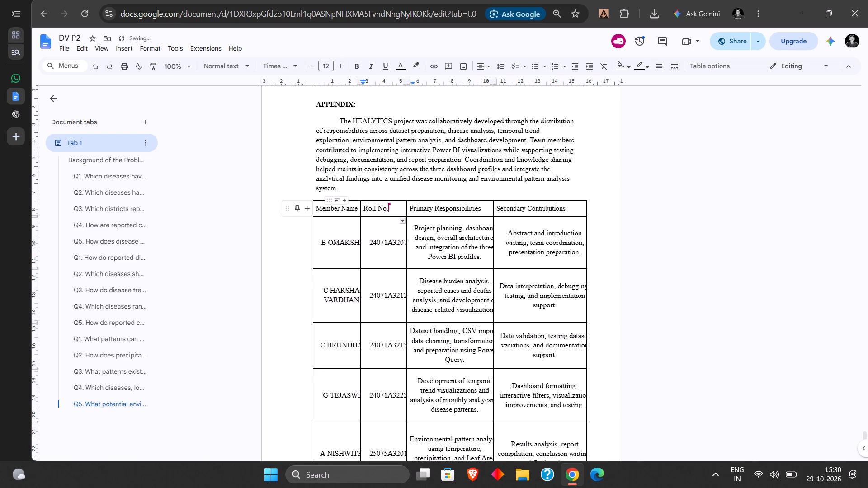
Justify the text in all member rows of the contributions table below the header row.
left_click_drag(320, 244, 532, 432)
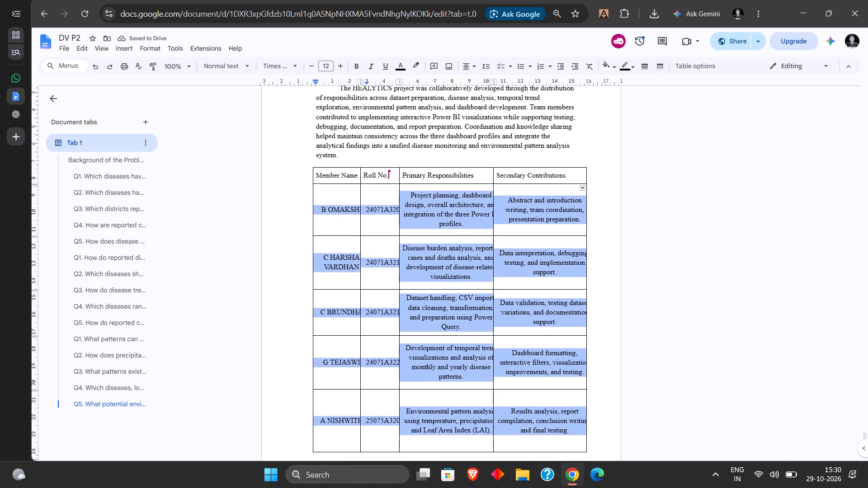
left_click_drag(532, 432, 533, 426)
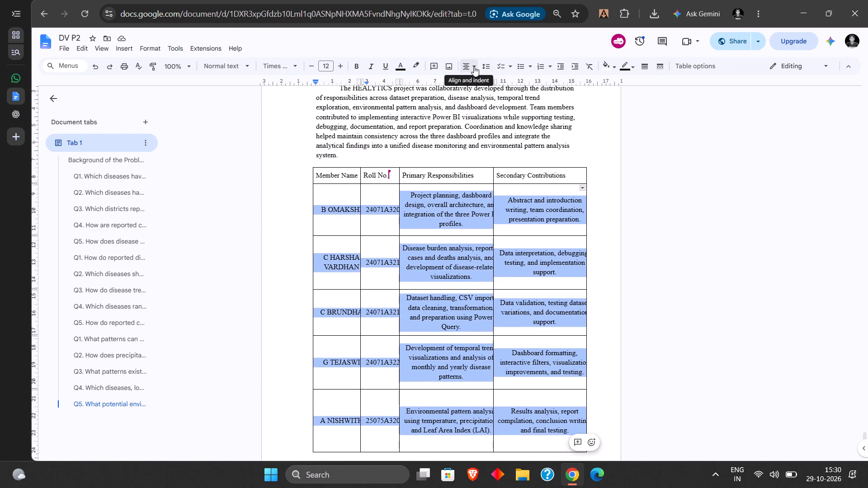
left_click(465, 66)
left_click(509, 83)
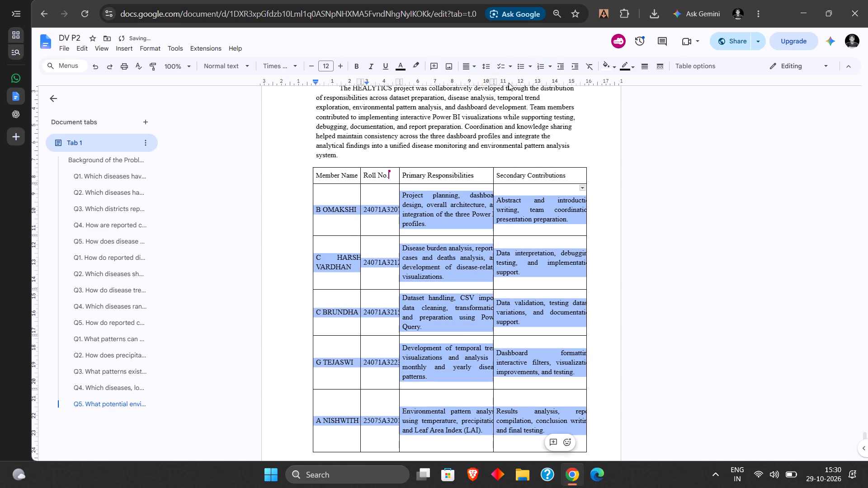
left_click(709, 272)
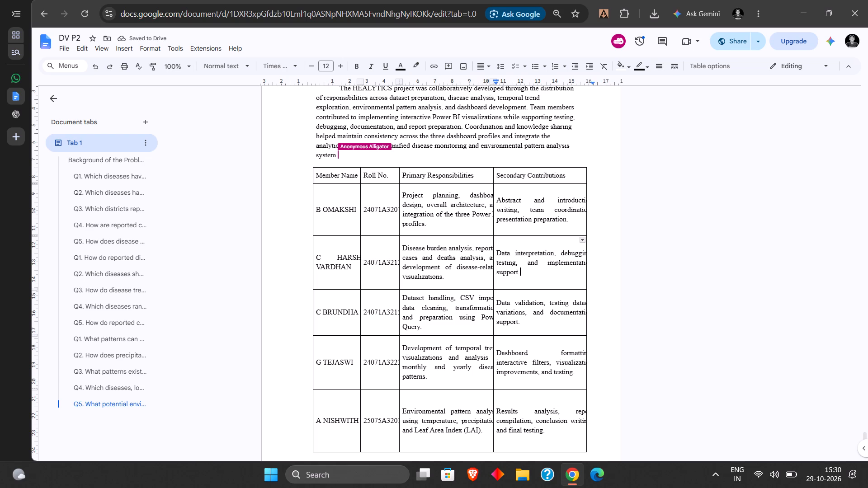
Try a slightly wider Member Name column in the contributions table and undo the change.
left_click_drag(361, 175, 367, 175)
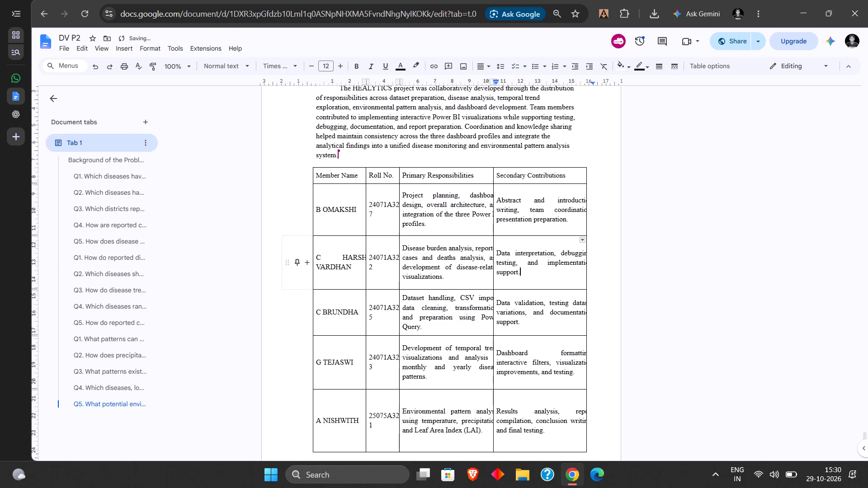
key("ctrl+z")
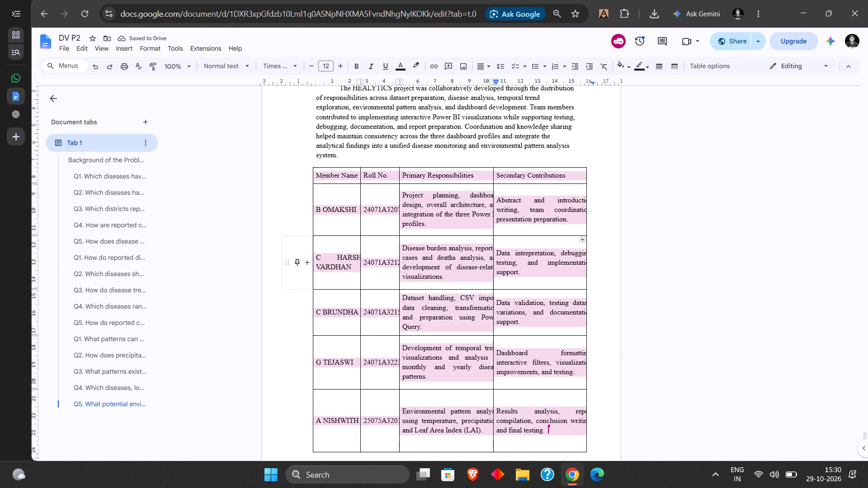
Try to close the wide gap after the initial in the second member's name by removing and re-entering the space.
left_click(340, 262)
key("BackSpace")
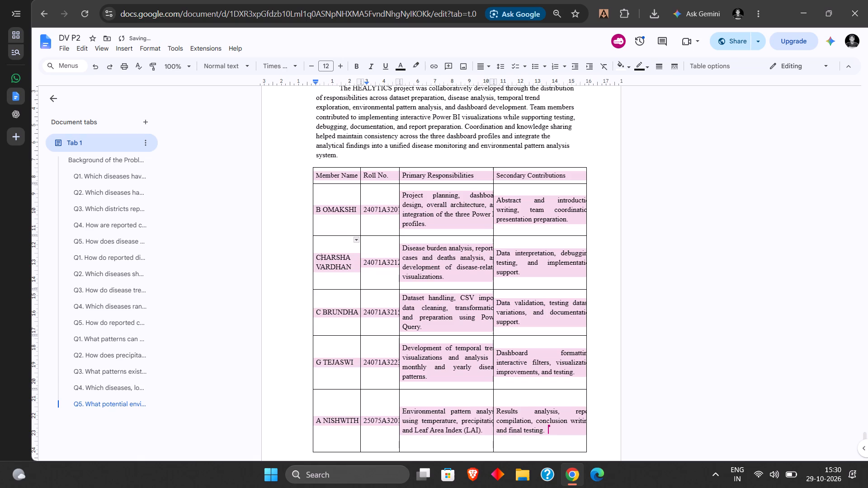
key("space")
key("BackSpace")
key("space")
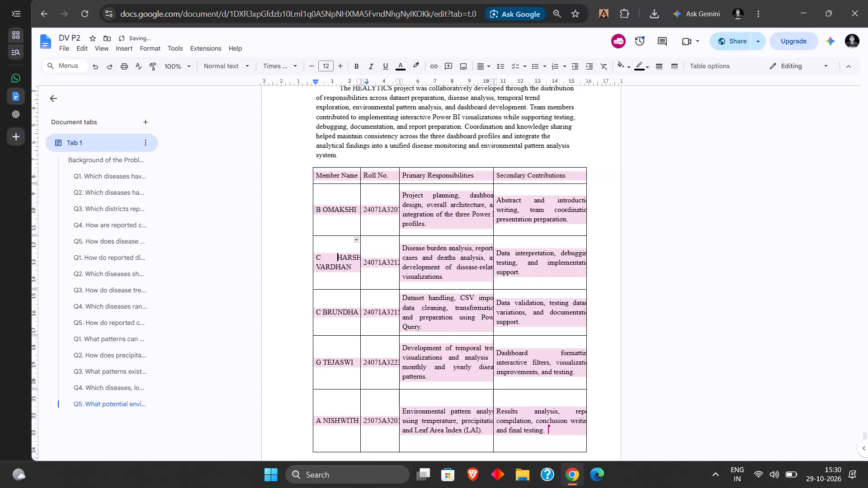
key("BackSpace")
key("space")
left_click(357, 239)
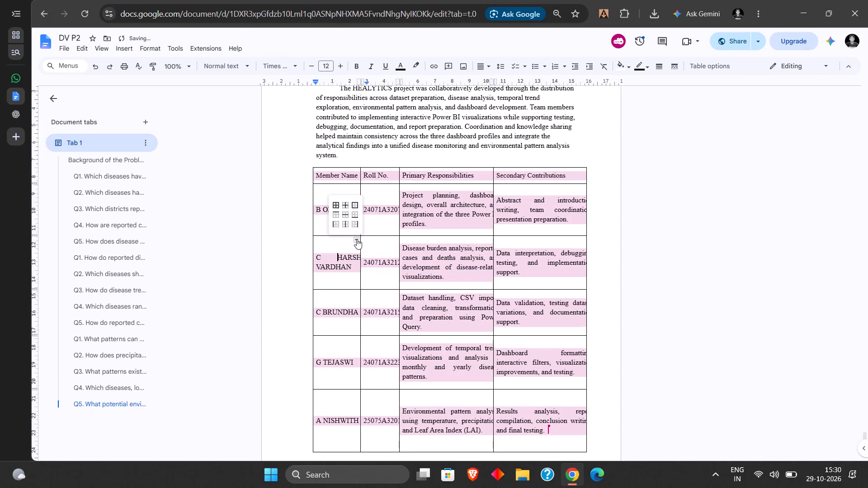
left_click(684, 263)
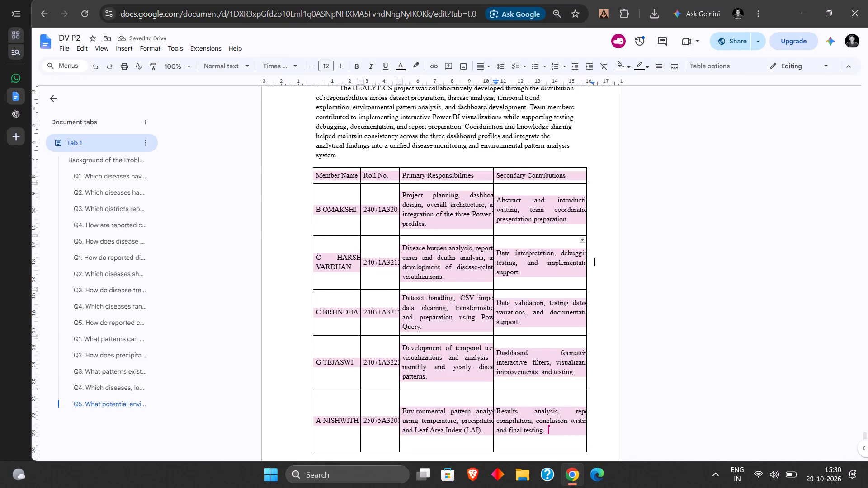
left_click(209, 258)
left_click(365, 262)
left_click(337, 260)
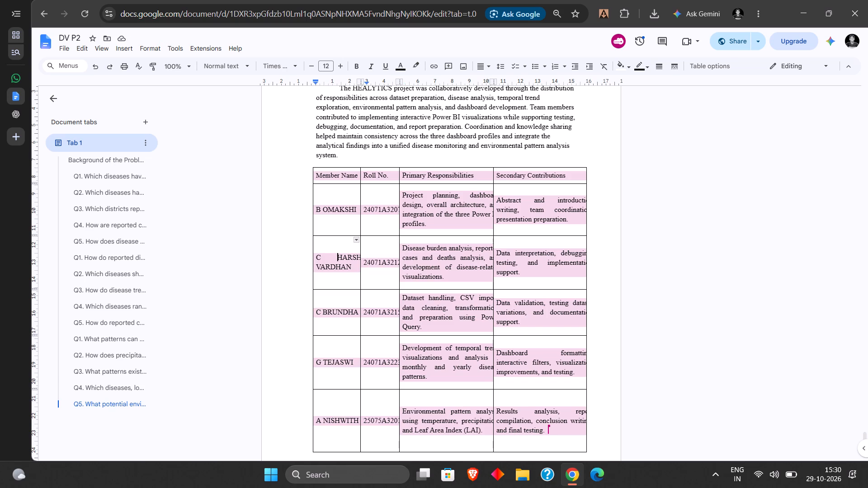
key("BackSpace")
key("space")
Adjust the border between Member Name and Roll No. in the contributions table, leaving Member Name narrower and Roll No. wider.
left_click_drag(360, 179, 367, 179)
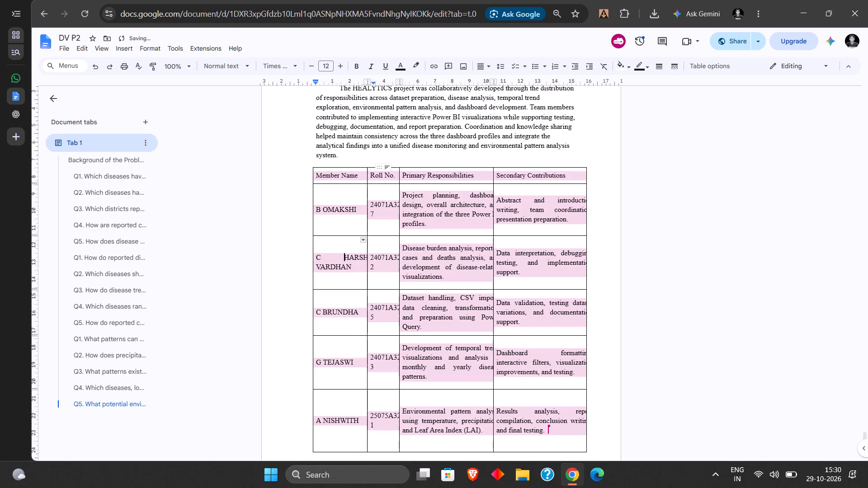
left_click_drag(367, 176, 352, 176)
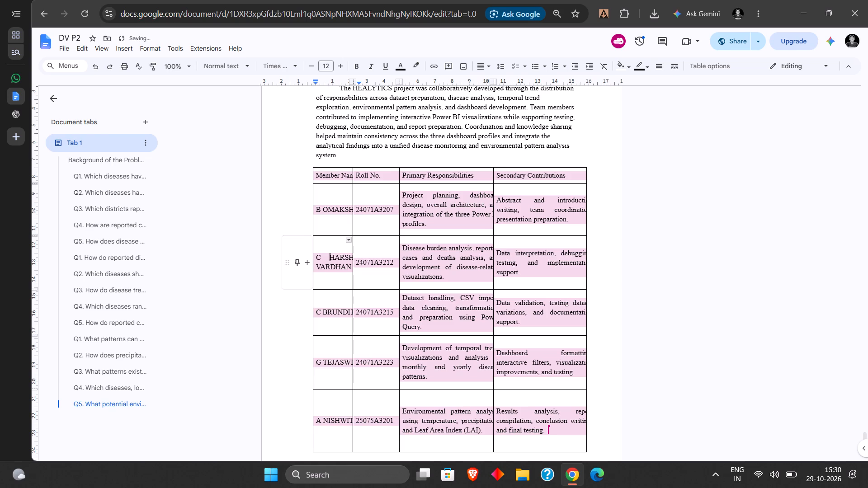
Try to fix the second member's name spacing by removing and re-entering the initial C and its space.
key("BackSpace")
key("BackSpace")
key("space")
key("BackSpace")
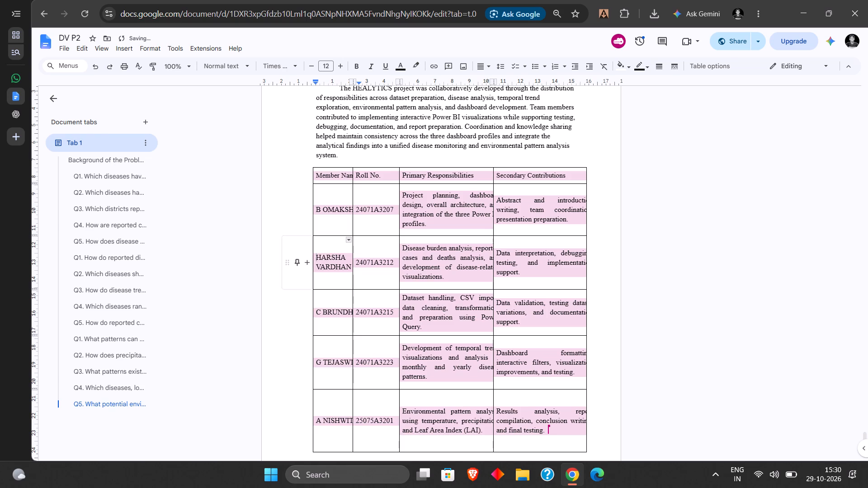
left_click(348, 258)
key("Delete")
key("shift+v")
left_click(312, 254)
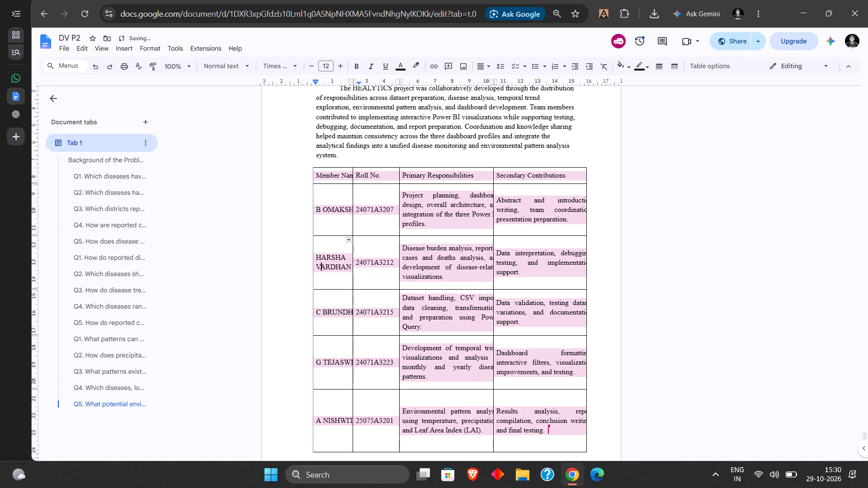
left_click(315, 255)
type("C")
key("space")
Review the end of the contributions table and the page that follows it.
left_click(735, 238)
scroll(735, 242, "down", 5)
scroll(732, 249, "up", 2)
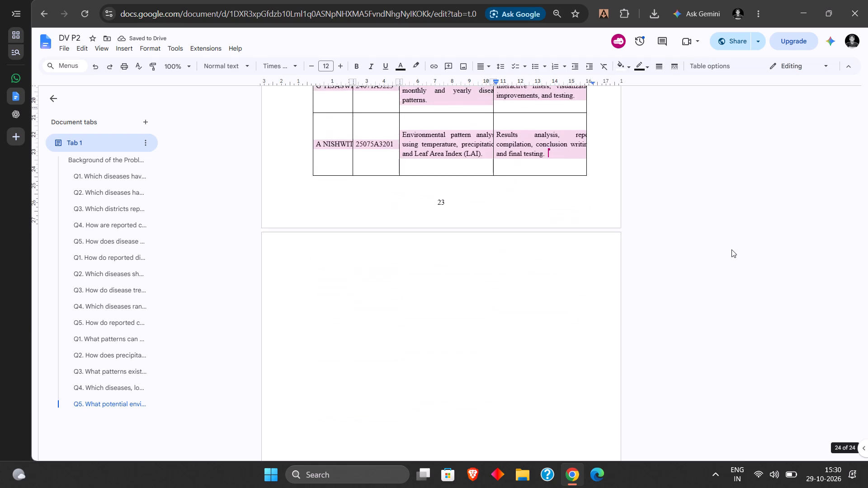
scroll(731, 249, "up", 3)
scroll(731, 249, "down", 5)
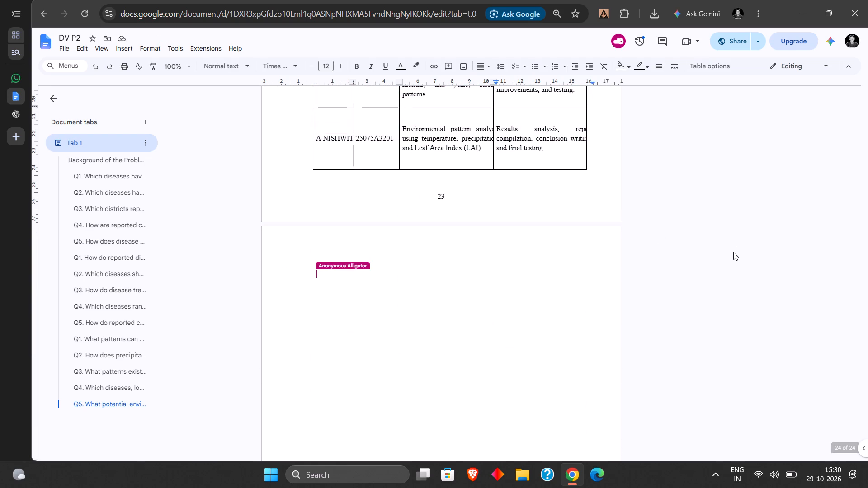
scroll(733, 253, "down", 4)
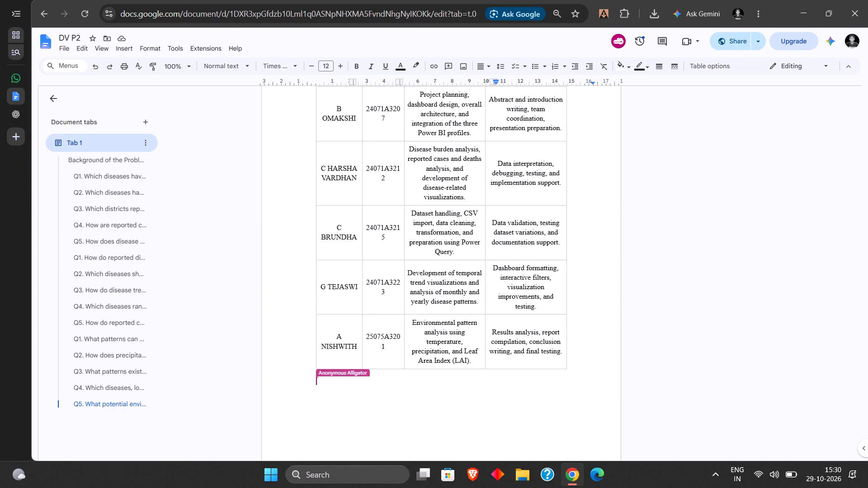
Minimise all open windows to show the desktop.
key("super+d")
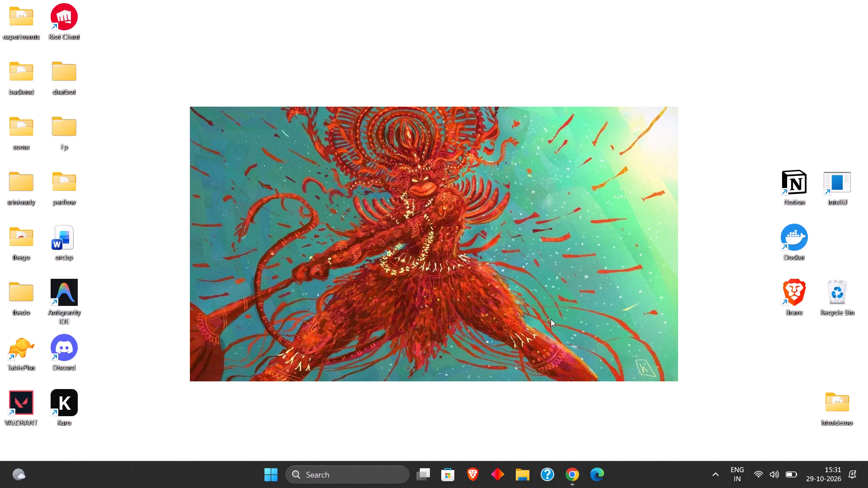